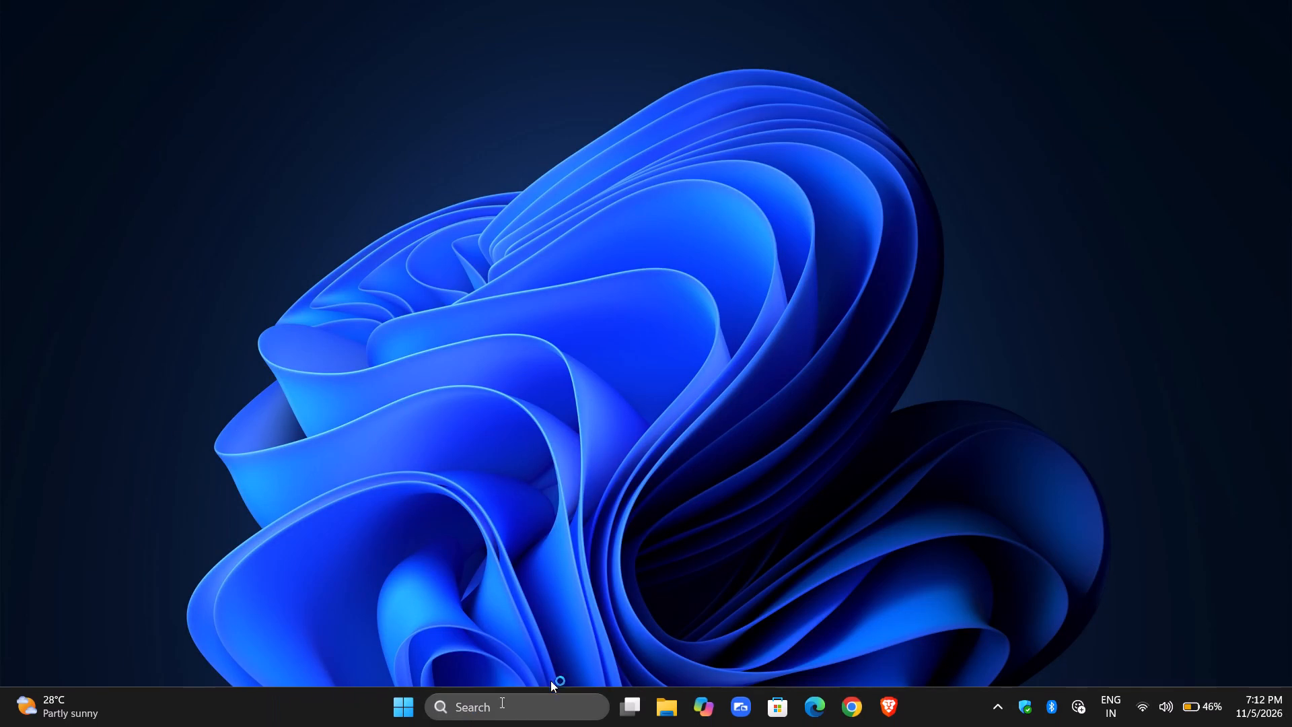
Start Word and open the recent report yvrk_Internship_compact_reduced_gaps from Downloads.
{"action": "left_click", "coordinate": [519, 708]}
{"action": "type", "text": "dov"}
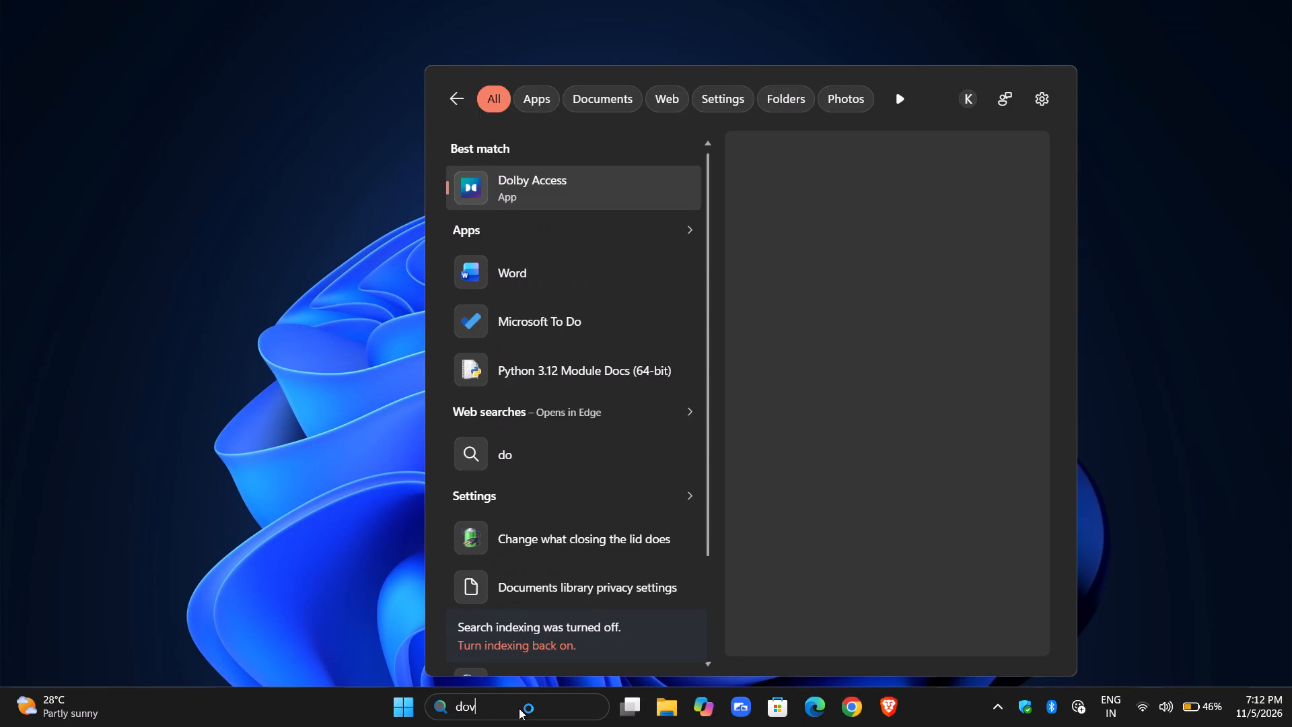
{"action": "key", "text": "BackSpace"}
{"action": "key", "text": "c"}
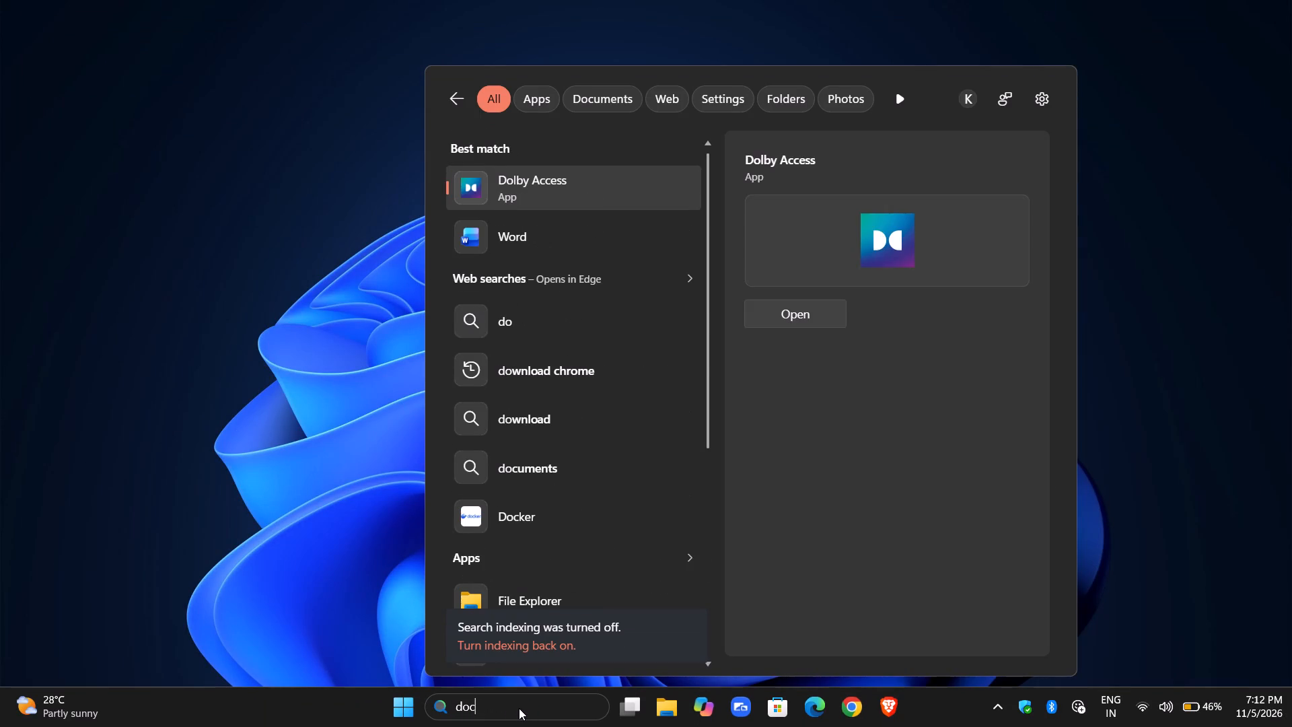
{"action": "key", "text": "Return"}
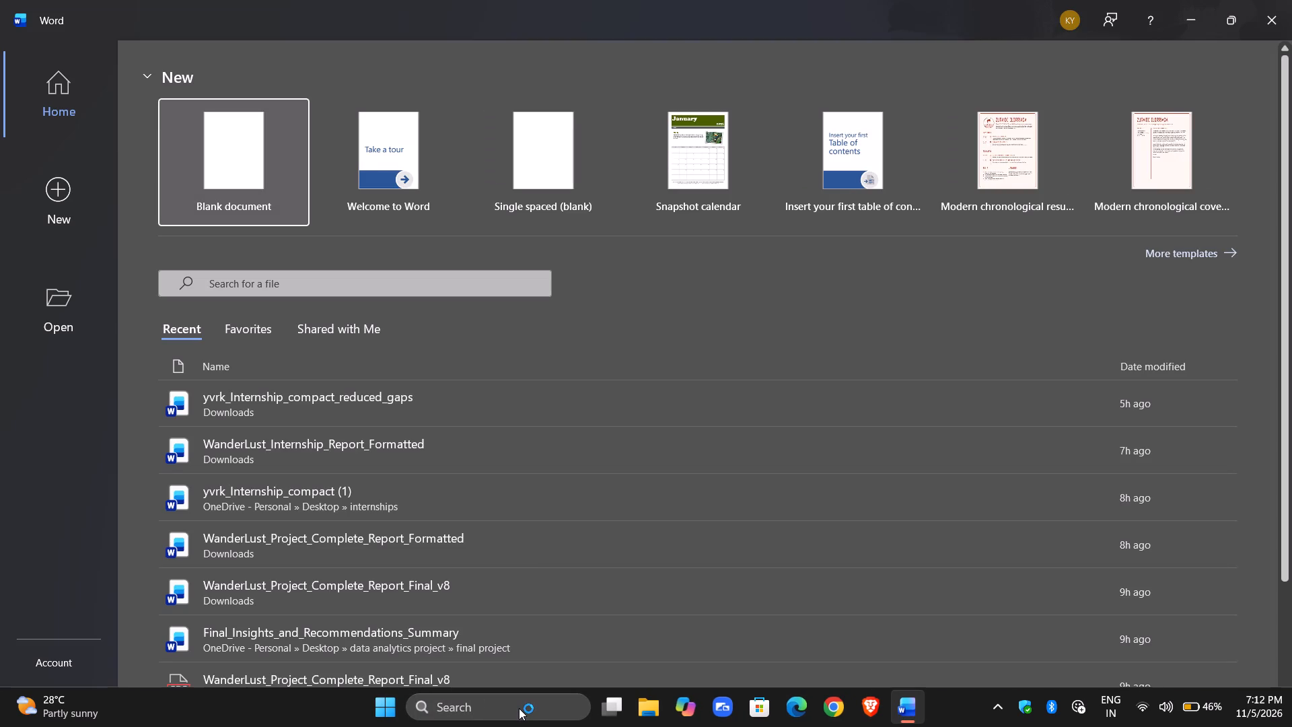
{"action": "left_click", "coordinate": [374, 390]}
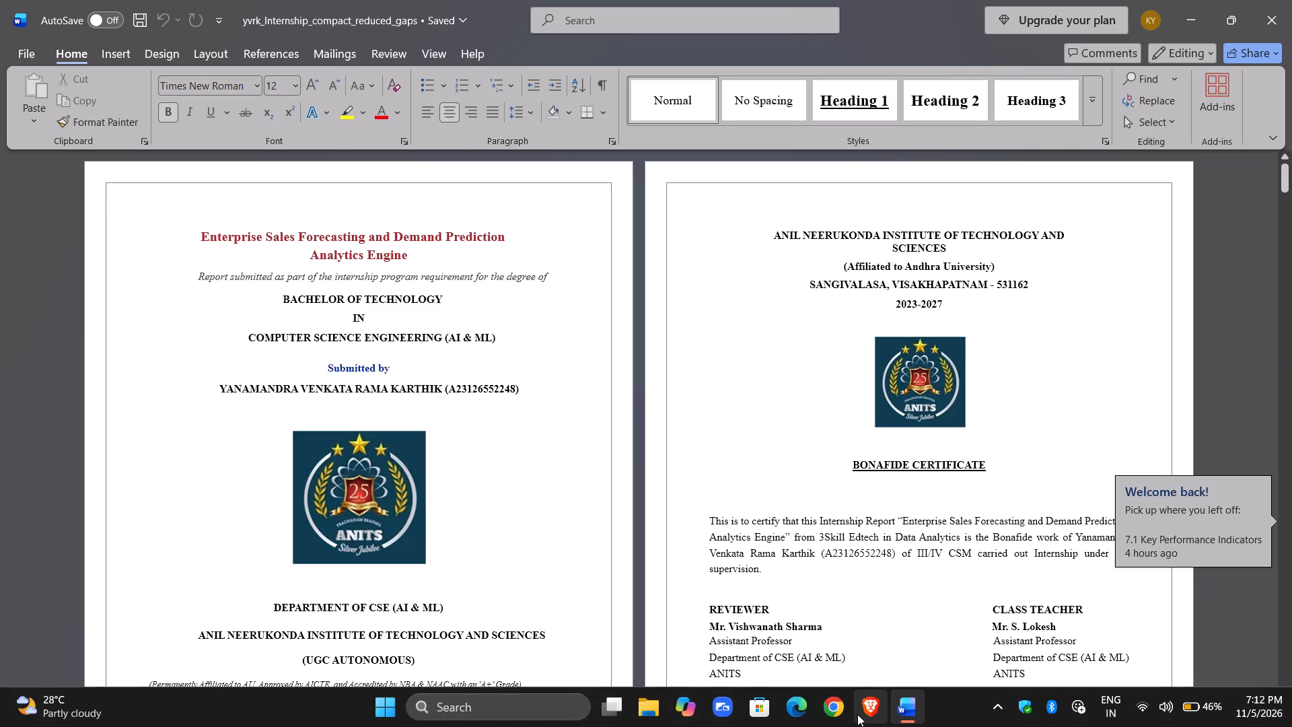
{"action": "left_click", "coordinate": [831, 713]}
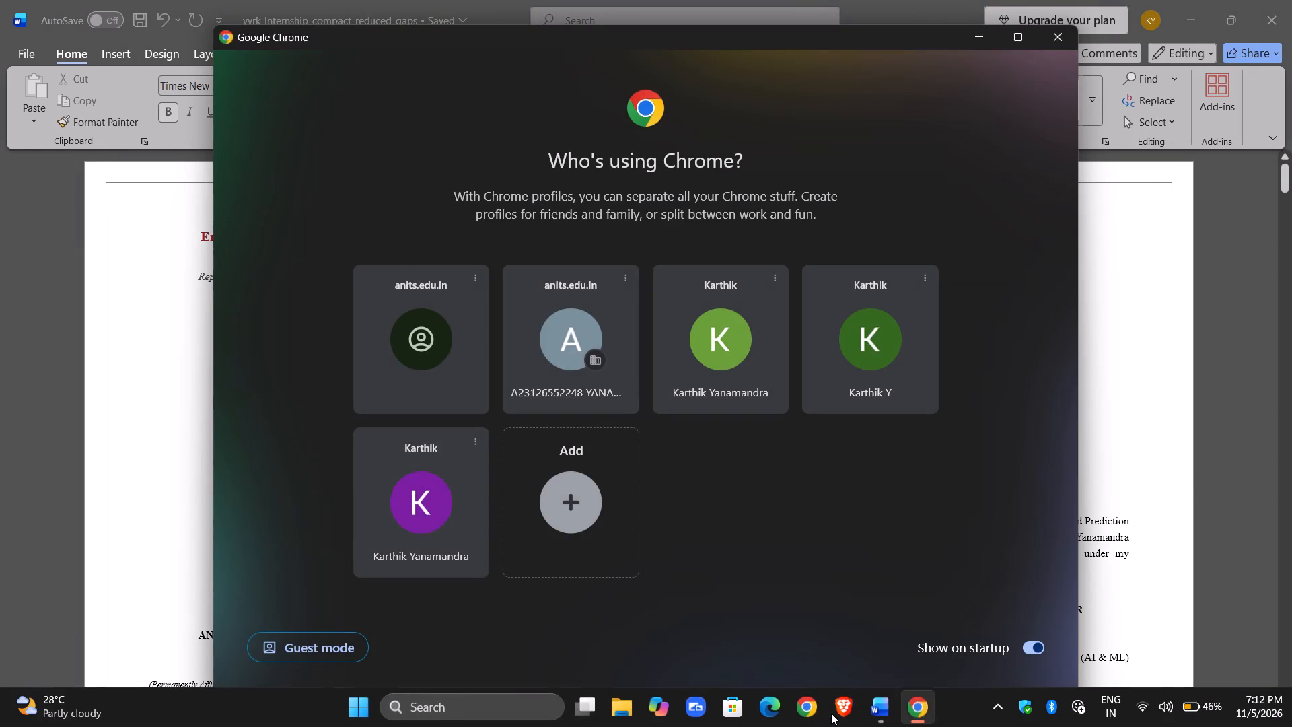
{"action": "left_click", "coordinate": [691, 342]}
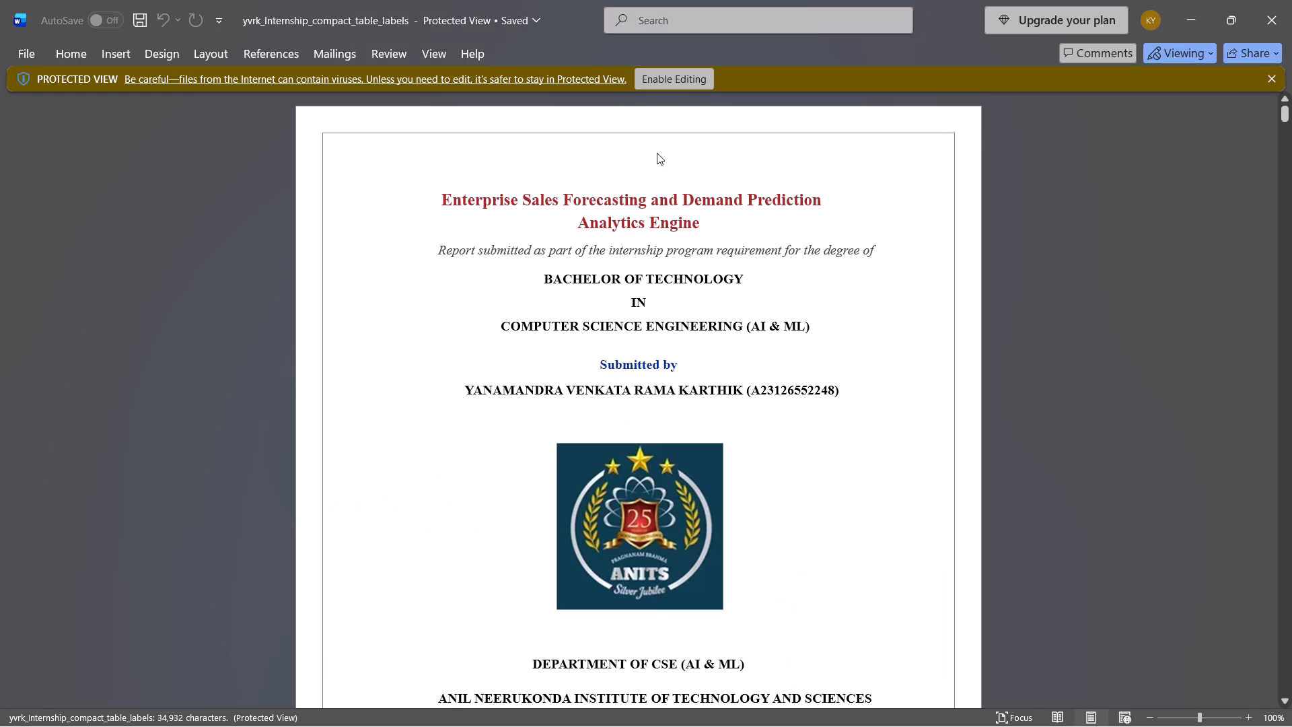
{"action": "left_click", "coordinate": [705, 83]}
Examine the certificate, acknowledgement and table of contents pages of the labelled report in Word.
{"action": "scroll", "coordinate": [733, 598], "scroll_direction": "down", "scroll_amount": 7}
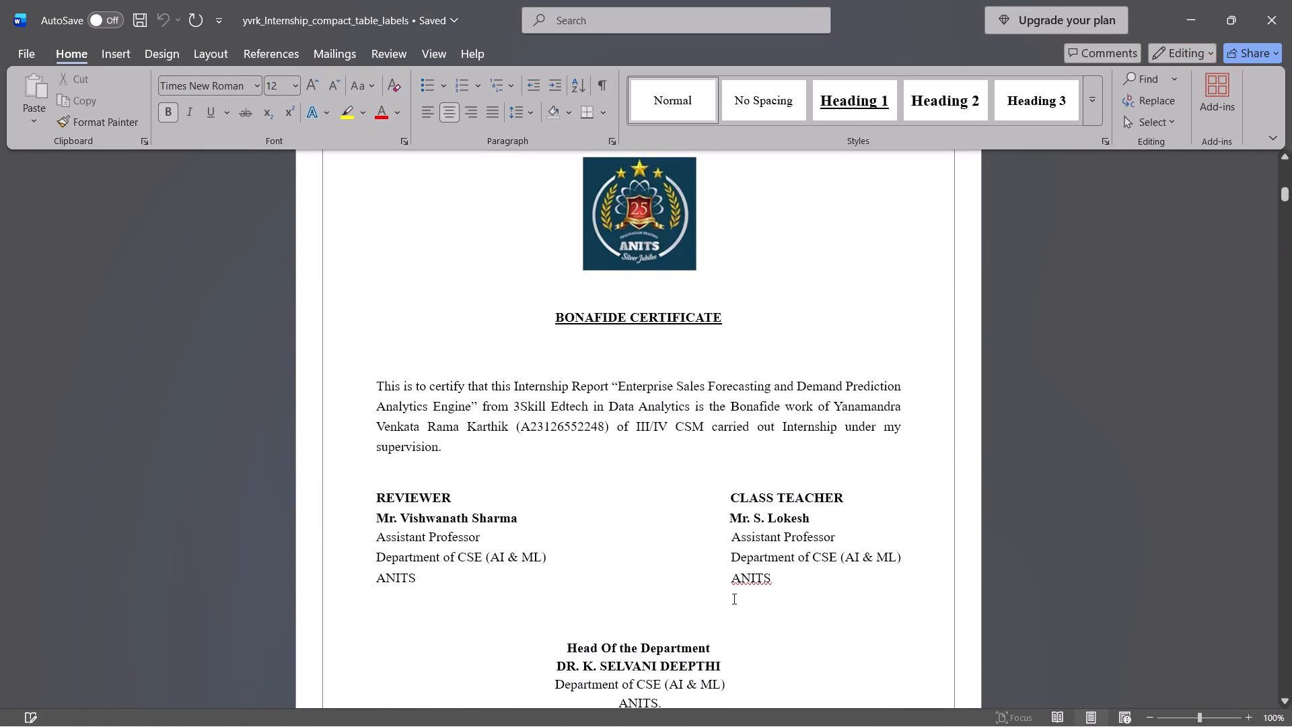
{"action": "scroll", "coordinate": [713, 593], "scroll_direction": "down", "scroll_amount": 1}
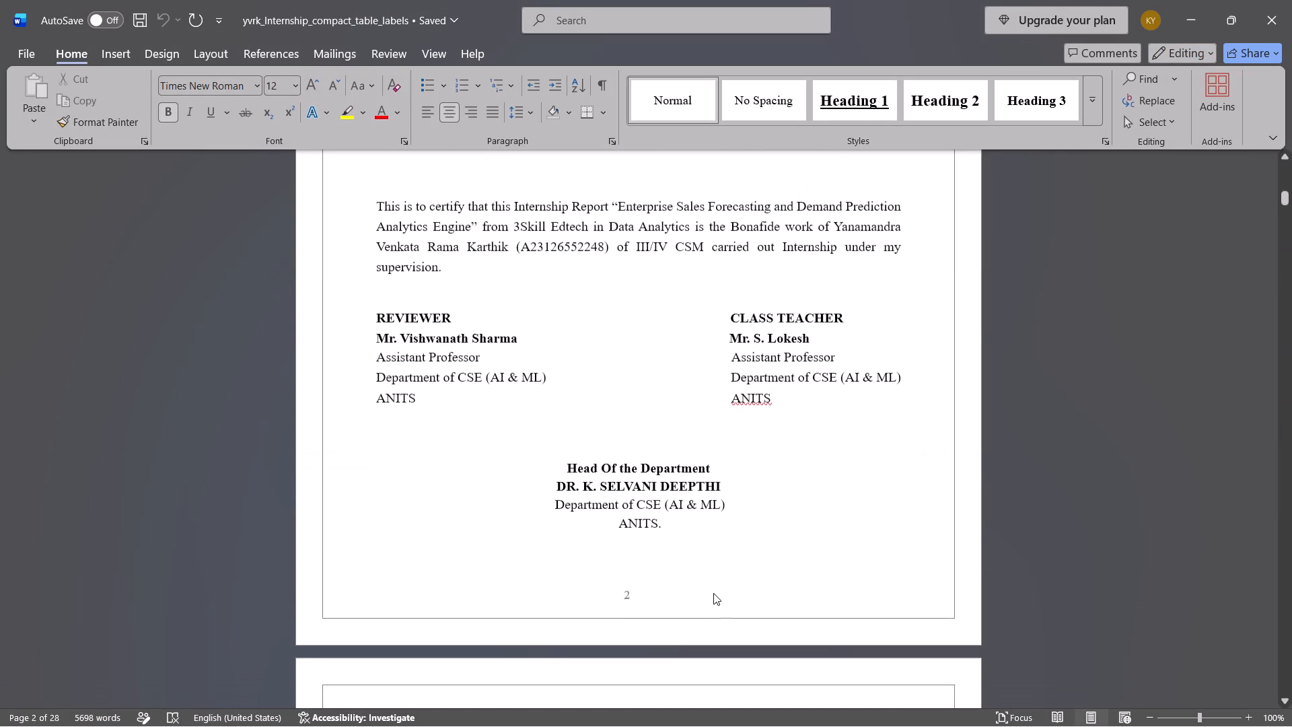
{"action": "scroll", "coordinate": [713, 593], "scroll_direction": "down", "scroll_amount": 7}
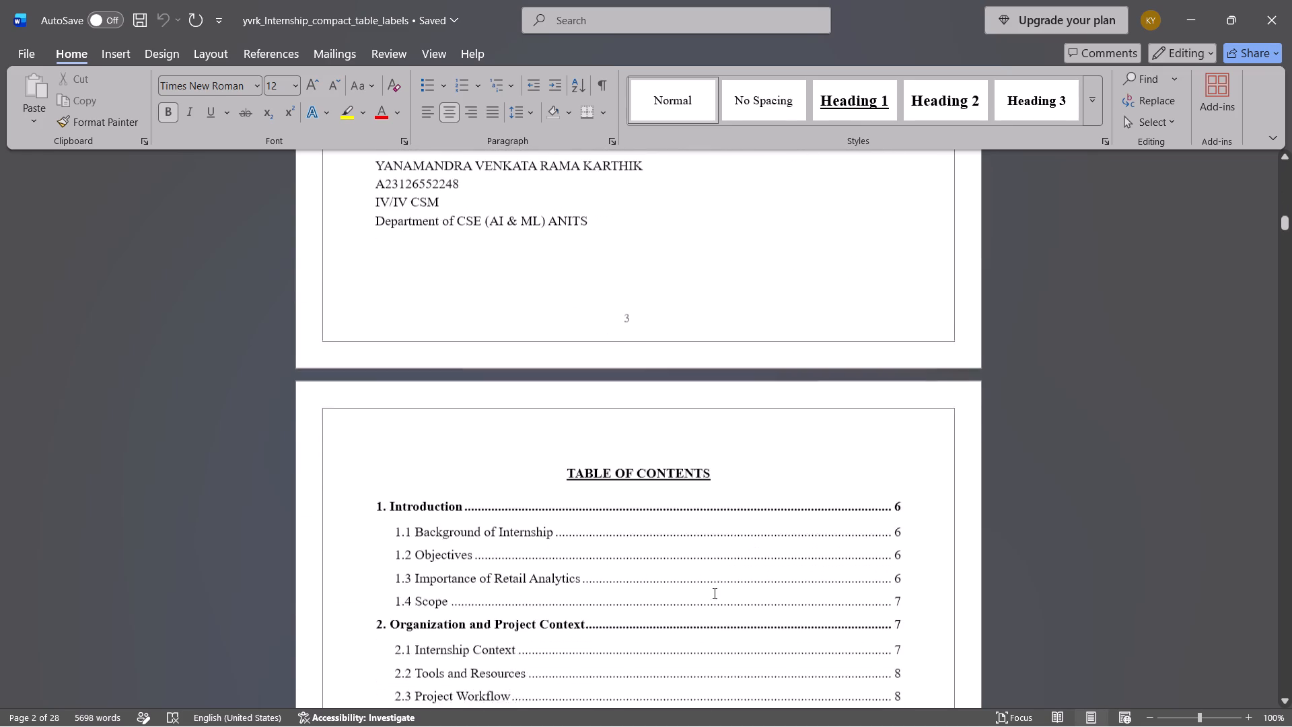
{"action": "scroll", "coordinate": [713, 593], "scroll_direction": "down", "scroll_amount": 4}
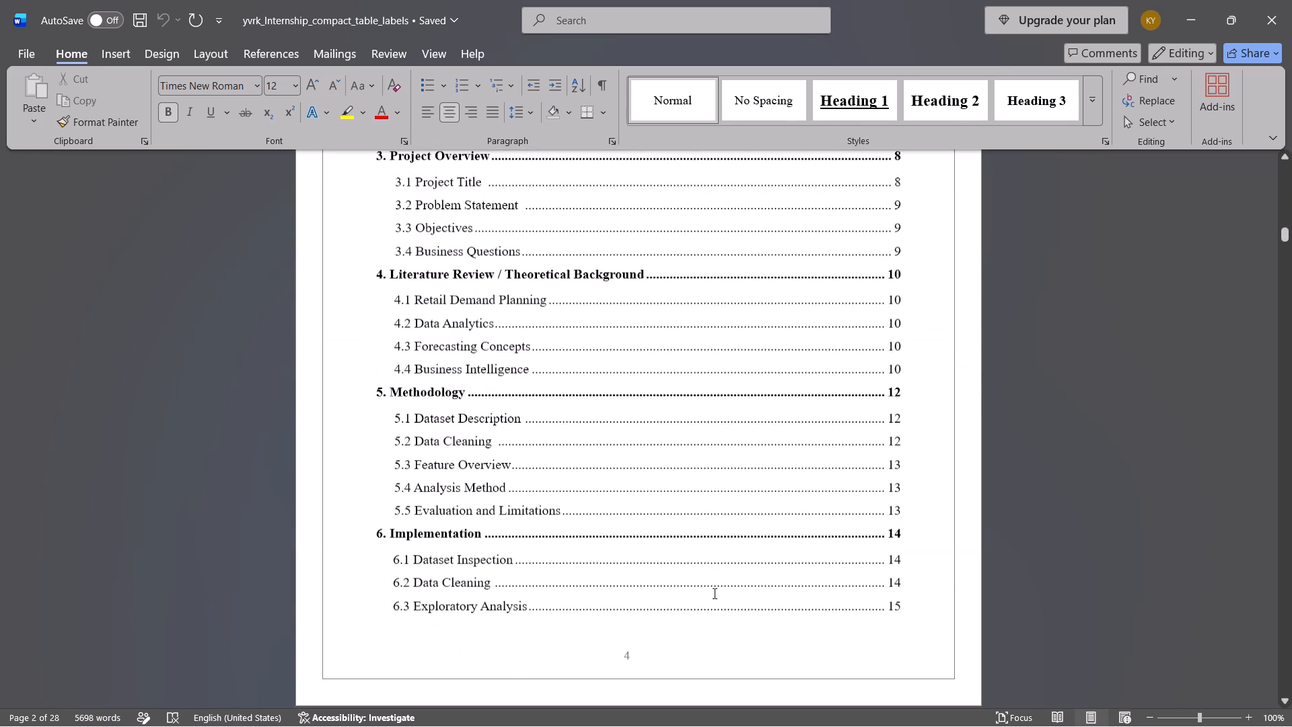
{"action": "scroll", "coordinate": [713, 593], "scroll_direction": "down", "scroll_amount": 4}
{"action": "scroll", "coordinate": [713, 593], "scroll_direction": "up", "scroll_amount": 2}
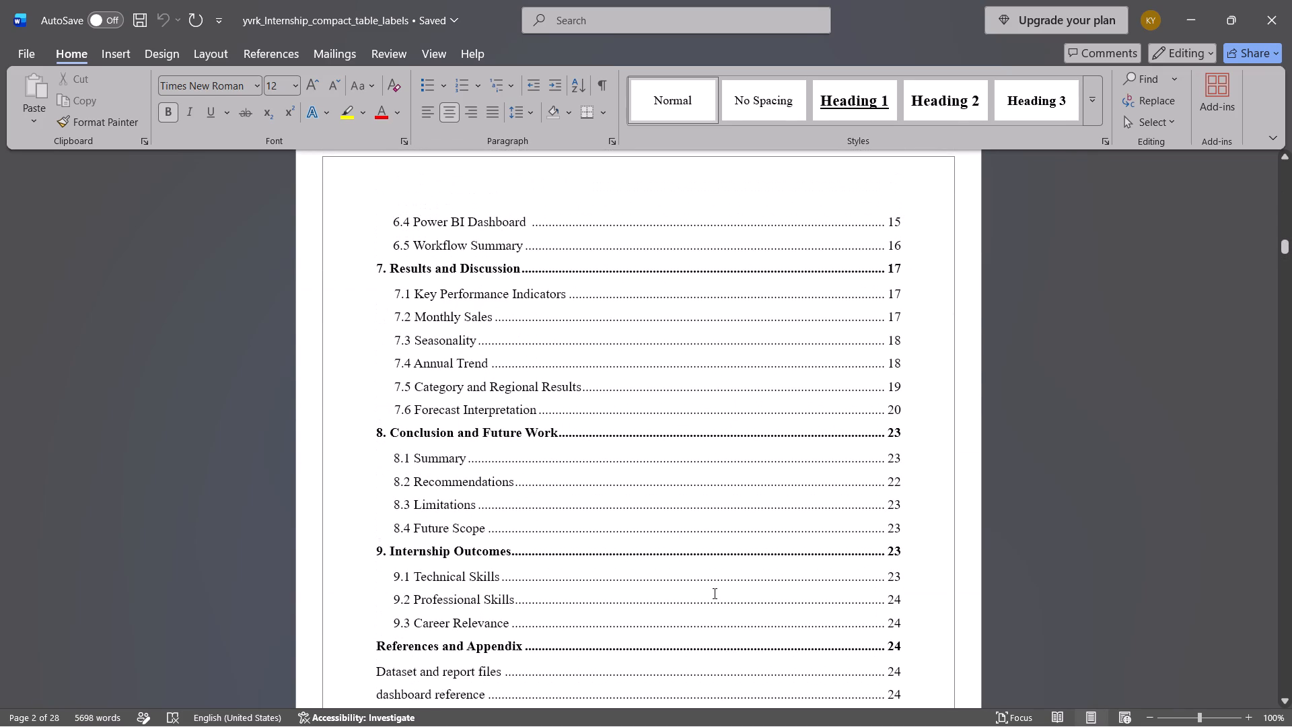
Check the body pages from the Introduction to section 3.5, including the Table 3.1 caption and how that table breaks across pages.
{"action": "scroll", "coordinate": [713, 593], "scroll_direction": "down", "scroll_amount": 4}
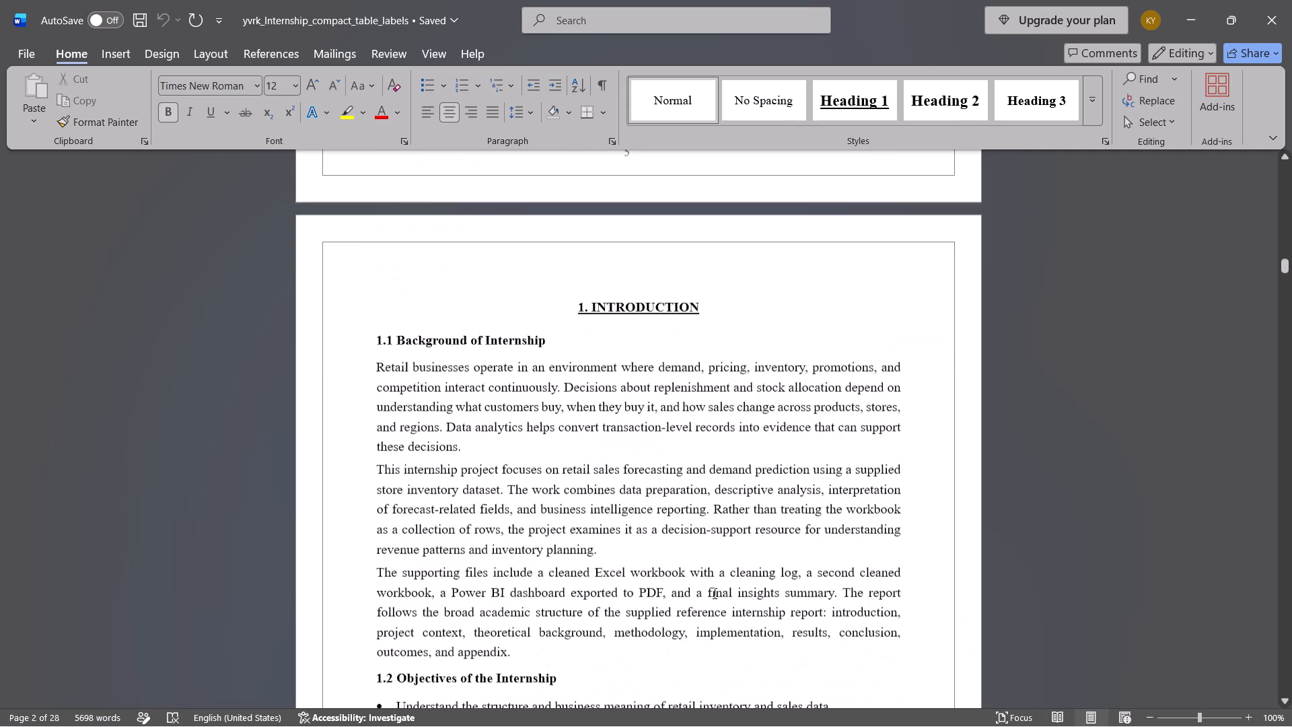
{"action": "scroll", "coordinate": [713, 593], "scroll_direction": "down", "scroll_amount": 6}
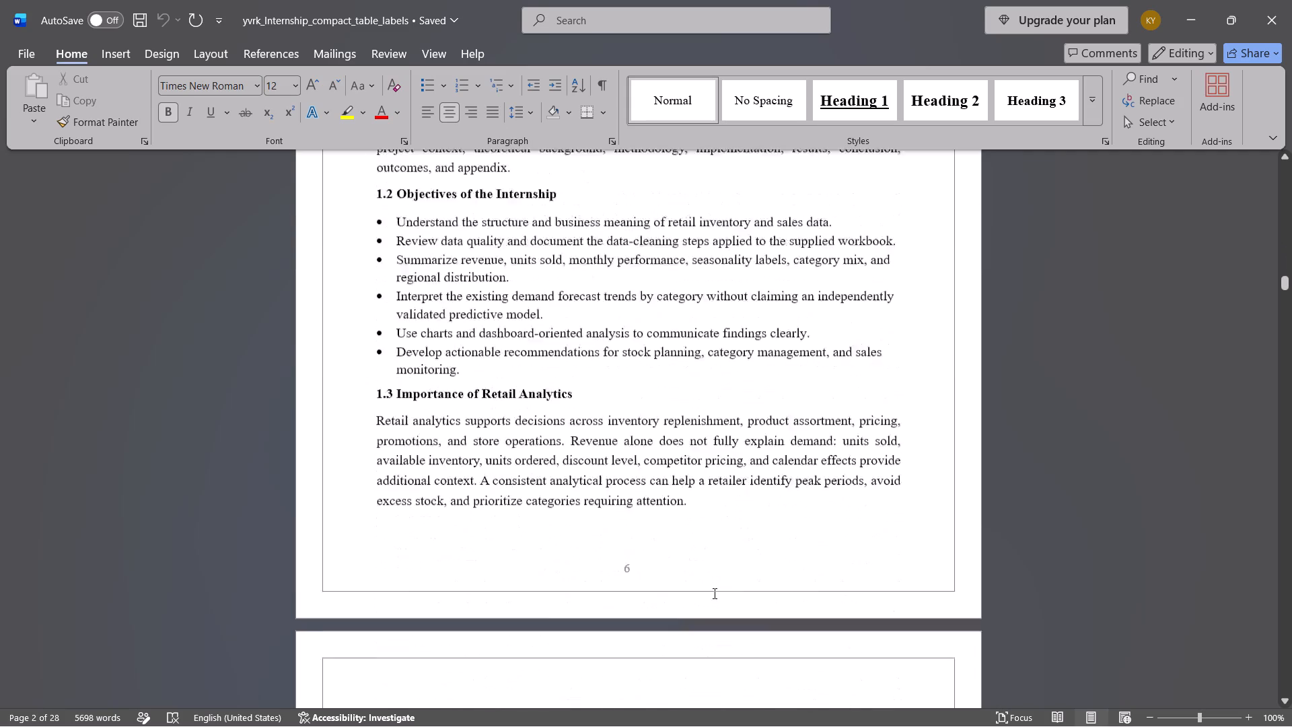
{"action": "scroll", "coordinate": [713, 593], "scroll_direction": "down", "scroll_amount": 2}
{"action": "scroll", "coordinate": [713, 593], "scroll_direction": "up", "scroll_amount": 10}
{"action": "scroll", "coordinate": [713, 593], "scroll_direction": "down", "scroll_amount": 6}
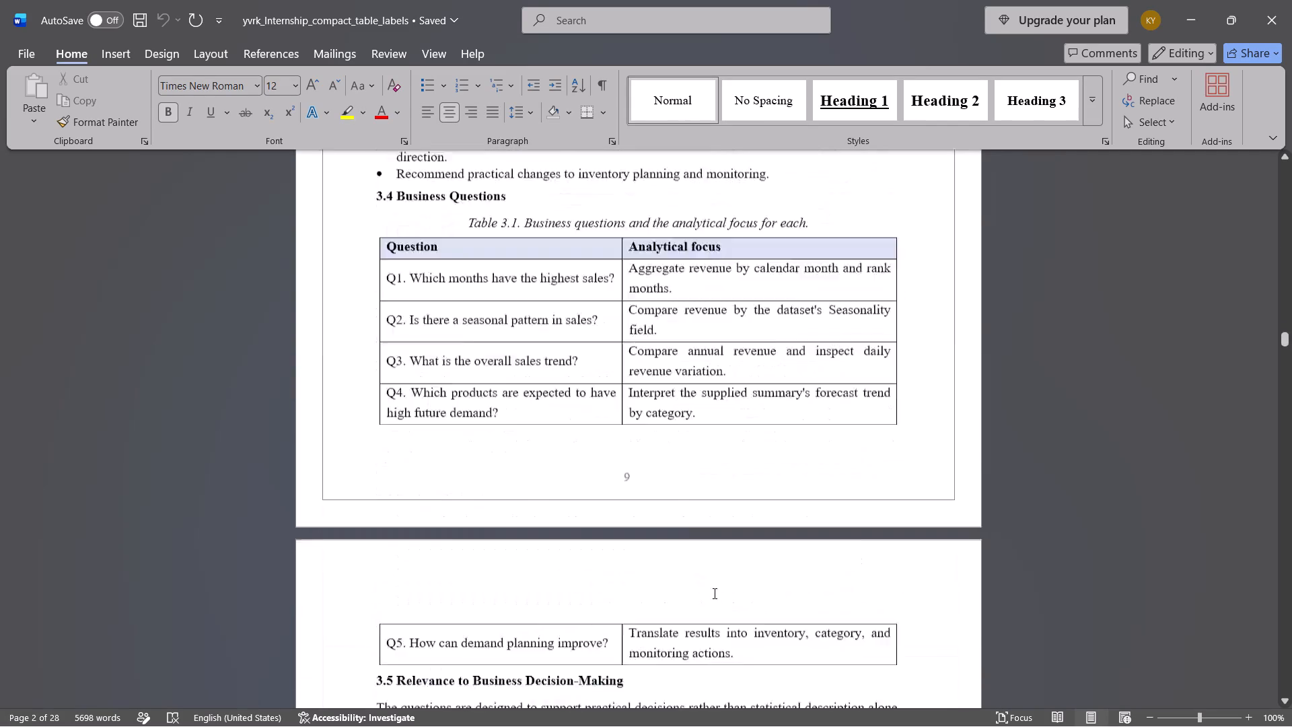
{"action": "scroll", "coordinate": [713, 593], "scroll_direction": "up", "scroll_amount": 4}
{"action": "scroll", "coordinate": [713, 593], "scroll_direction": "down", "scroll_amount": 1}
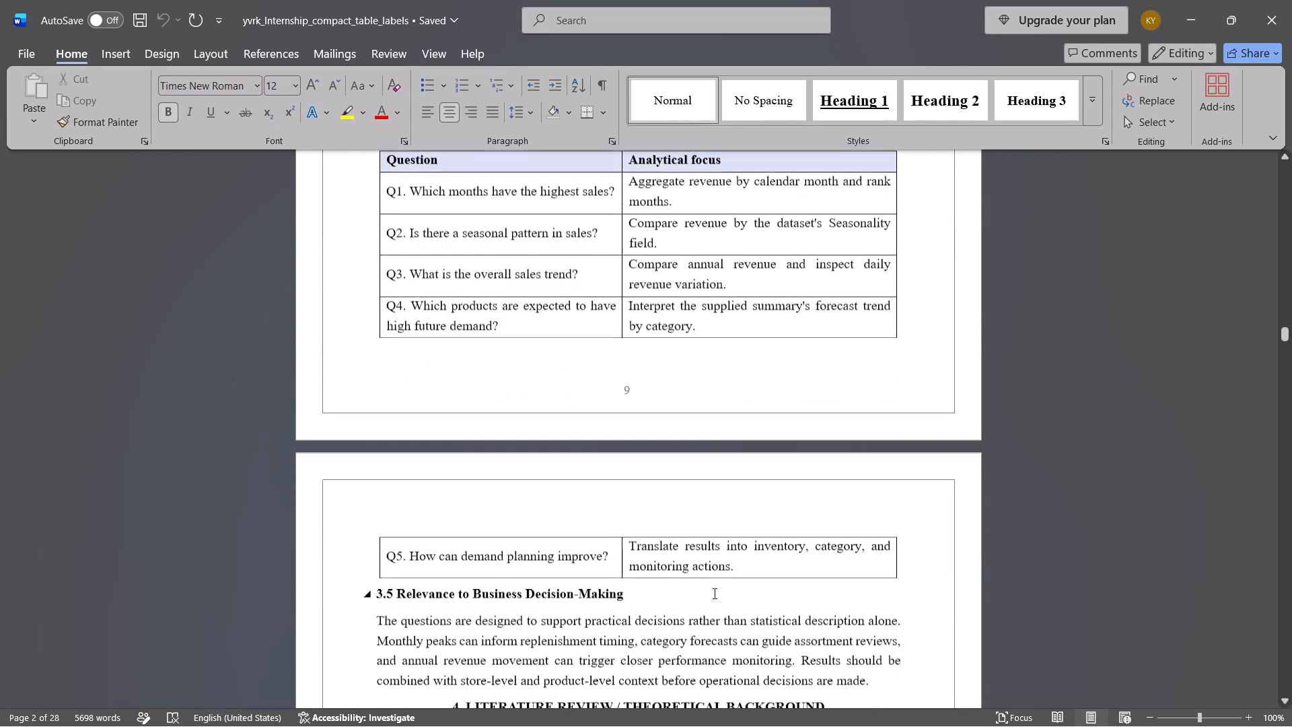
{"action": "scroll", "coordinate": [713, 593], "scroll_direction": "up", "scroll_amount": 2}
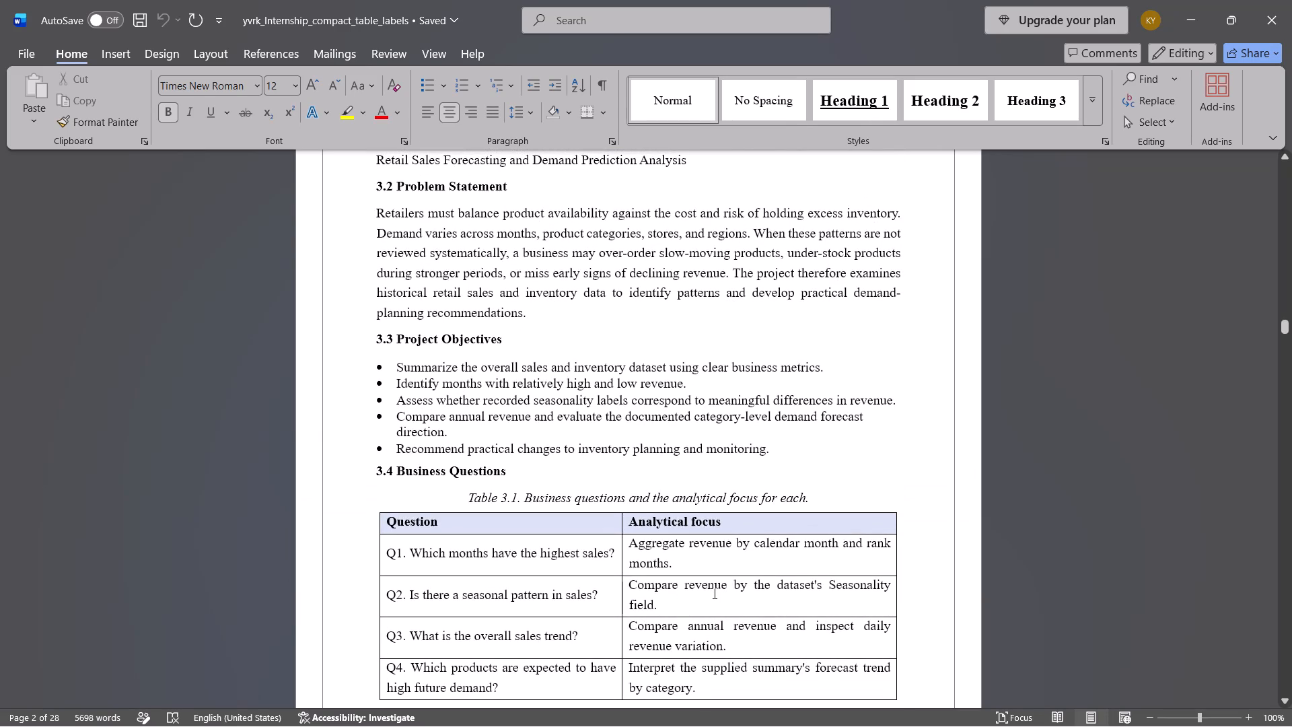
{"action": "scroll", "coordinate": [713, 593], "scroll_direction": "down", "scroll_amount": 3}
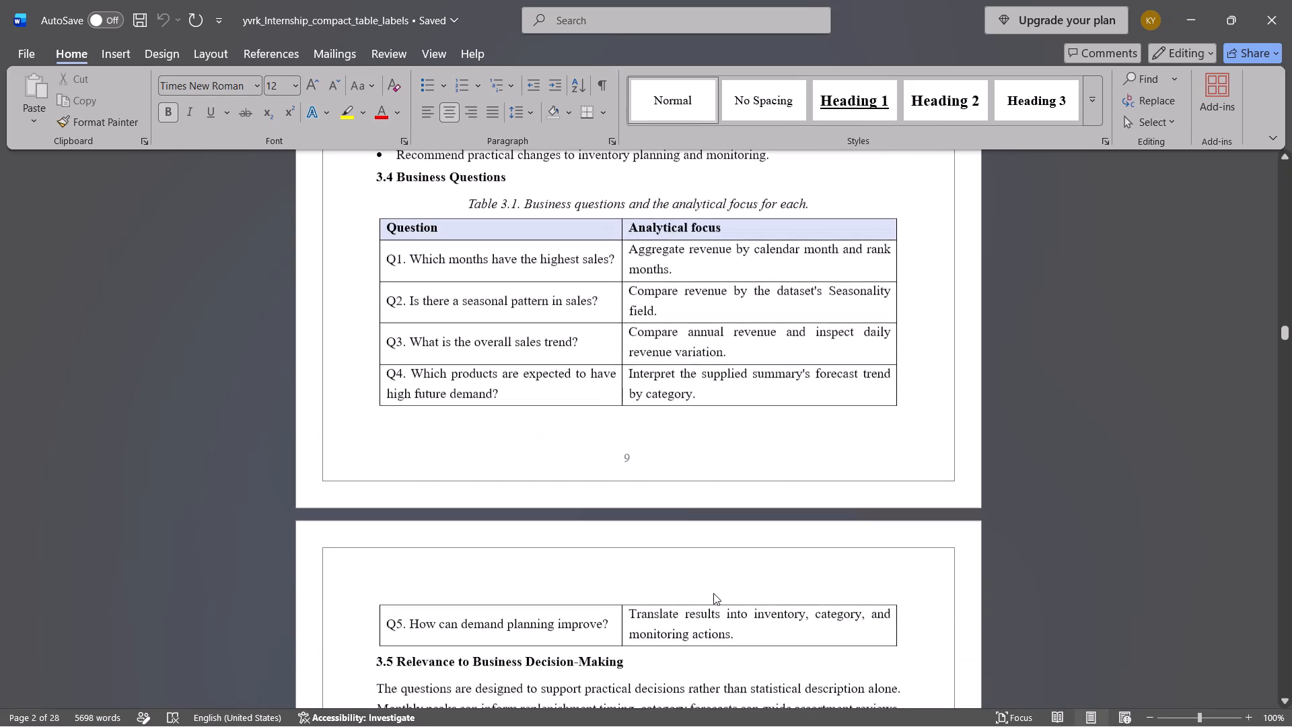
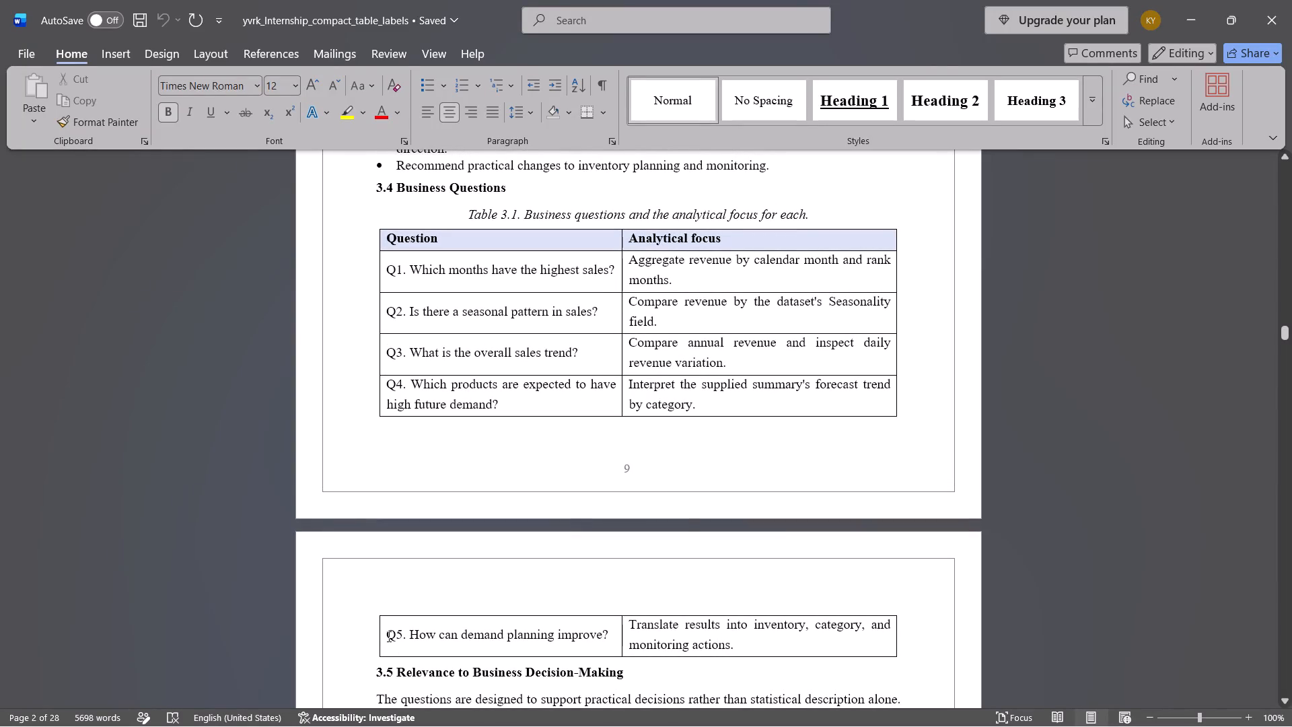
Delete the entire Q5 row, "How can demand planning improve?", from Table 3.1 where it spills onto page 10.
{"action": "left_click_drag", "start_coordinate": [388, 636], "coordinate": [731, 666]}
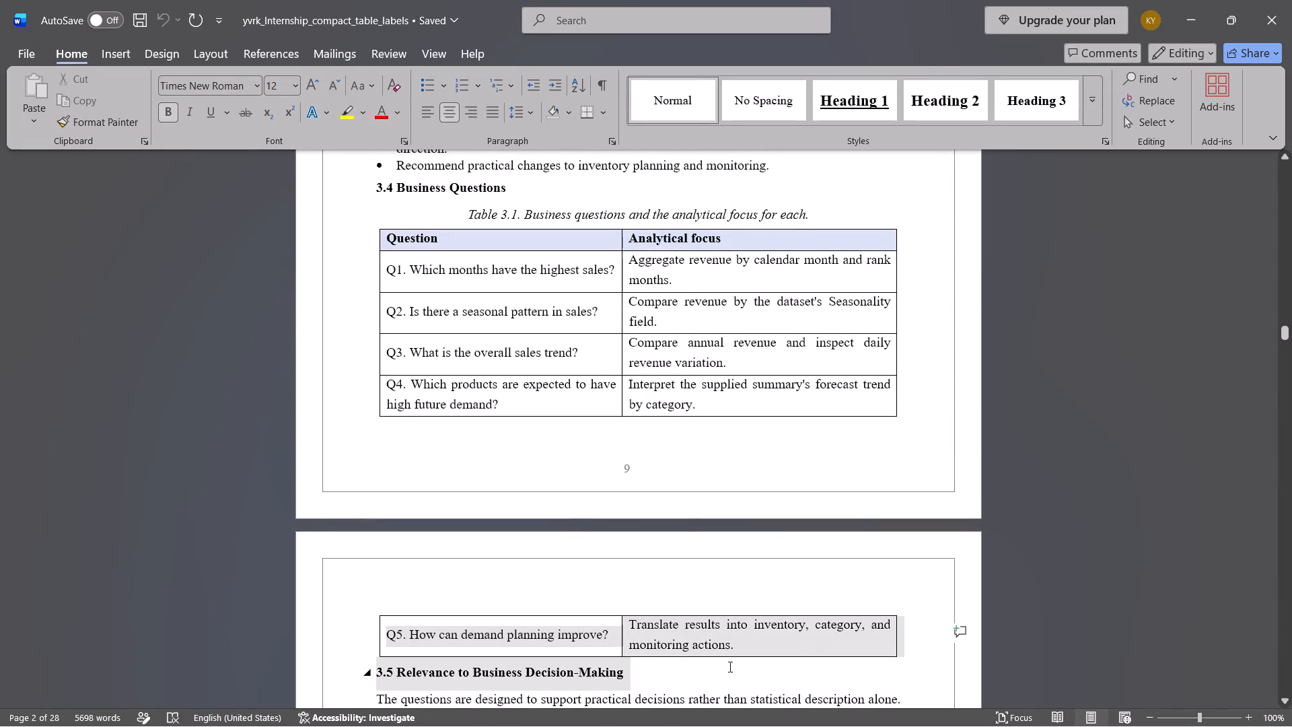
{"action": "left_click_drag", "start_coordinate": [731, 666], "coordinate": [821, 645]}
{"action": "key", "text": "BackSpace"}
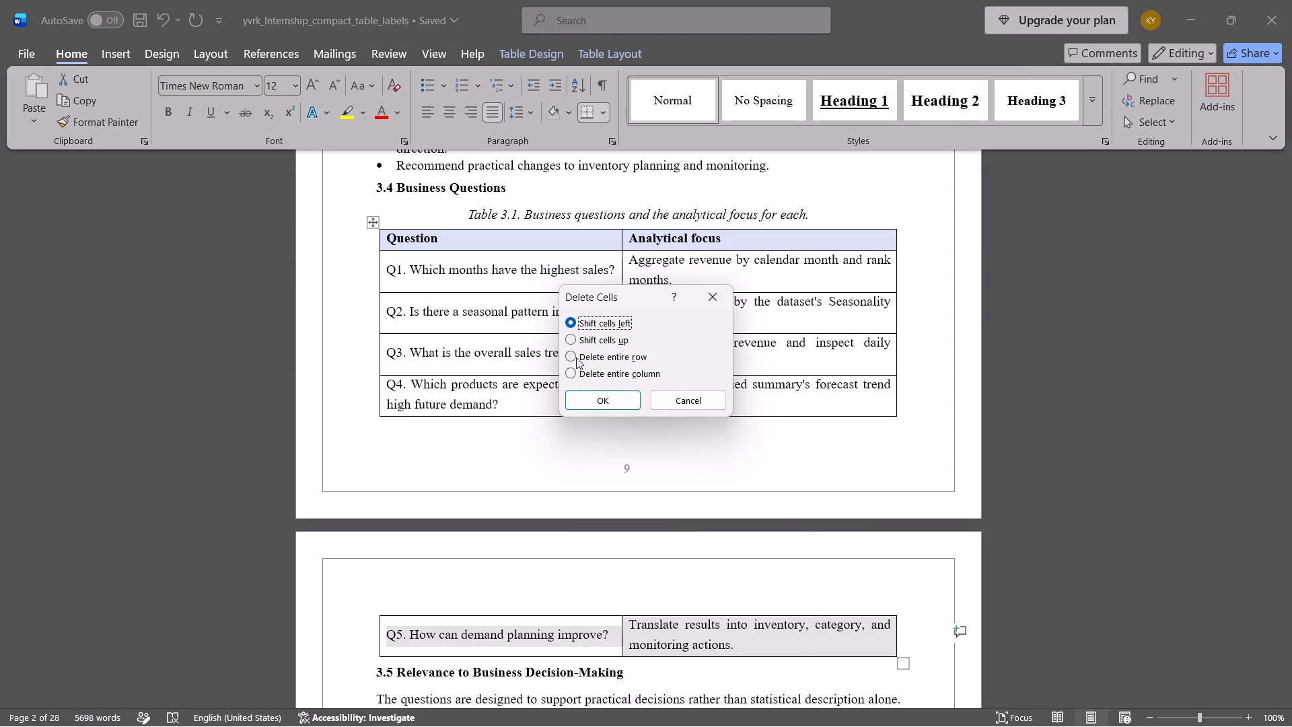
{"action": "left_click", "coordinate": [569, 358]}
{"action": "left_click", "coordinate": [585, 396]}
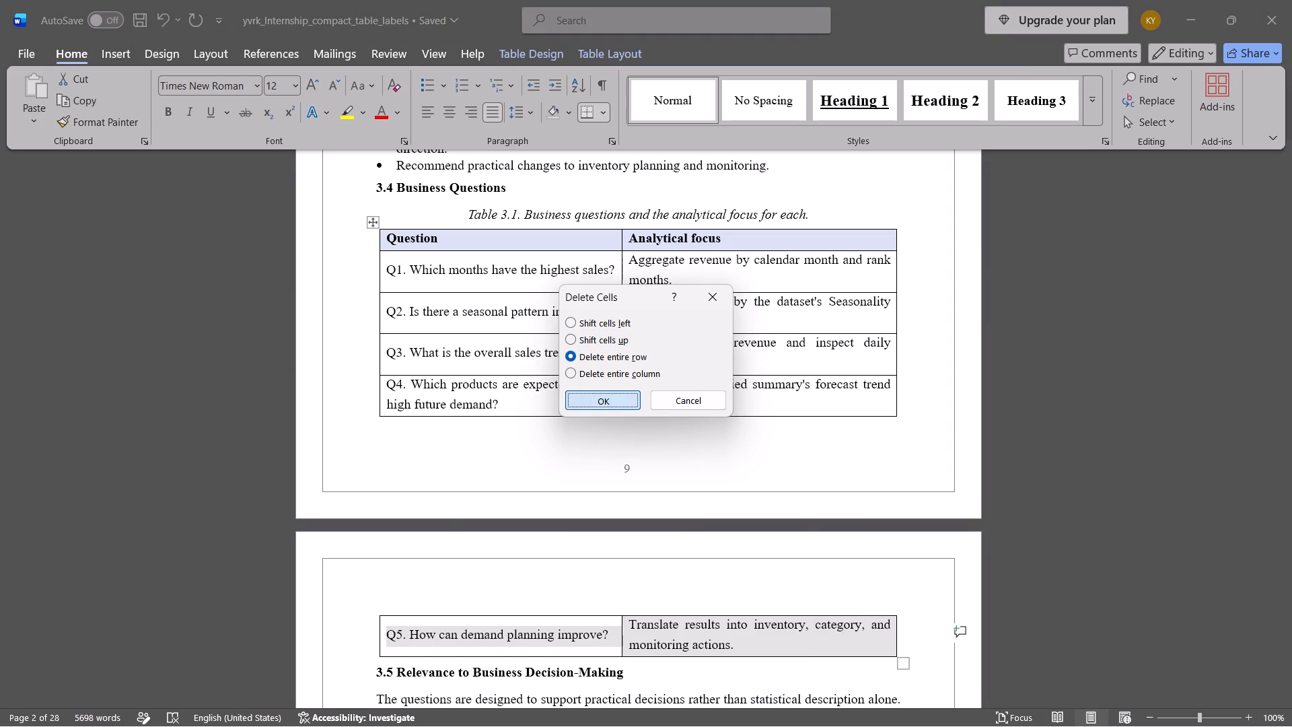
Check the pages from section 3.5 to section 5.2, including the captions and page breaks of Tables 4.1, 5.1 and 5.2.
{"action": "scroll", "coordinate": [534, 589], "scroll_direction": "down", "scroll_amount": 1}
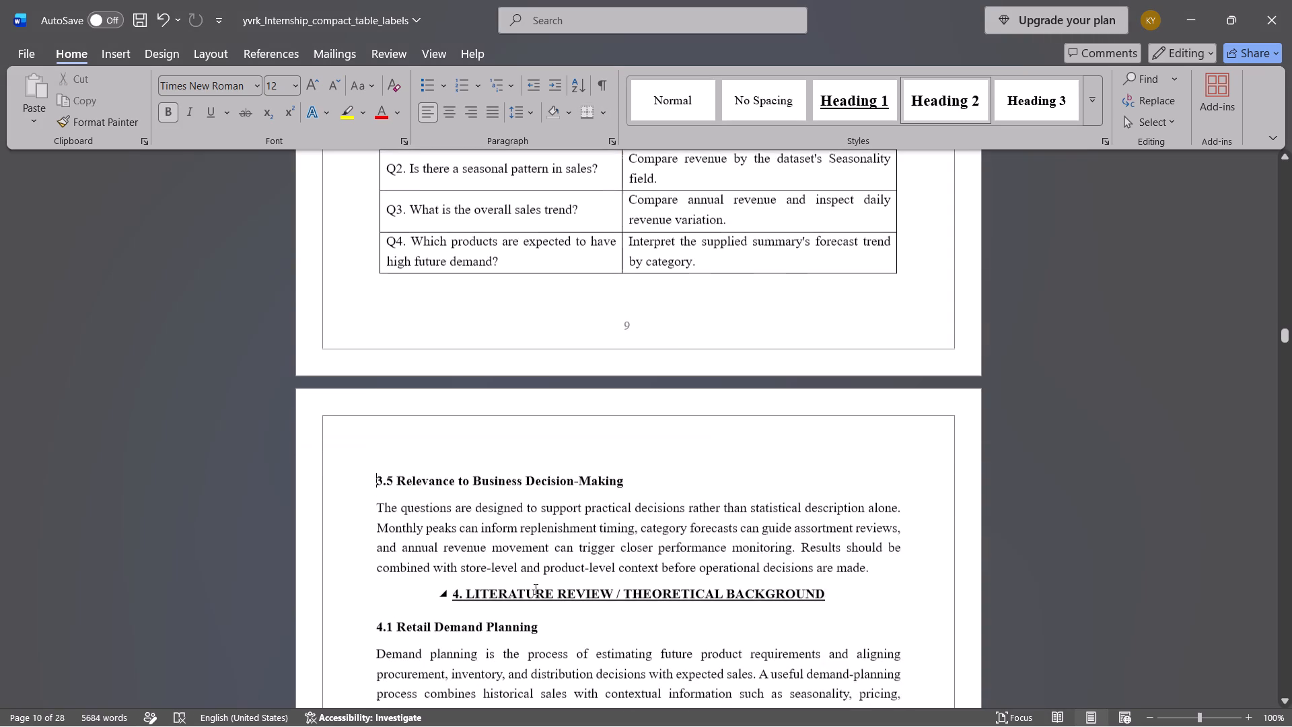
{"action": "scroll", "coordinate": [534, 589], "scroll_direction": "down", "scroll_amount": 7}
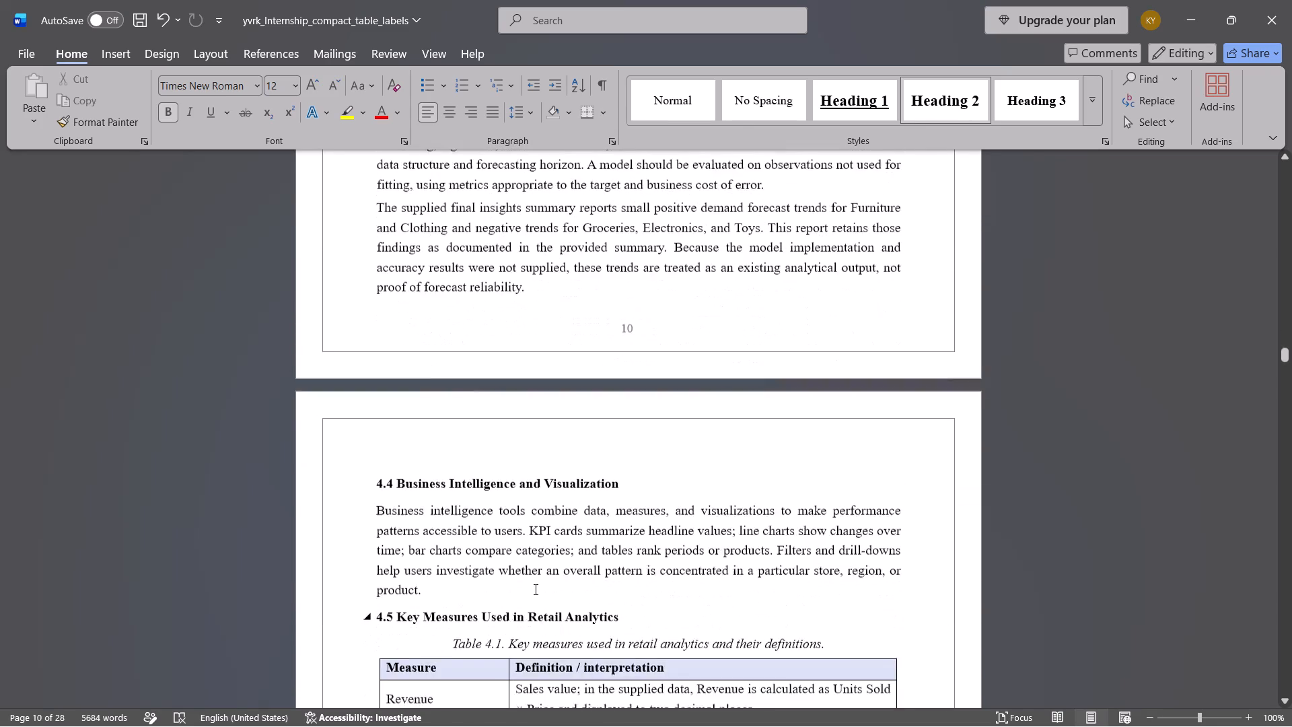
{"action": "scroll", "coordinate": [534, 589], "scroll_direction": "down", "scroll_amount": 3}
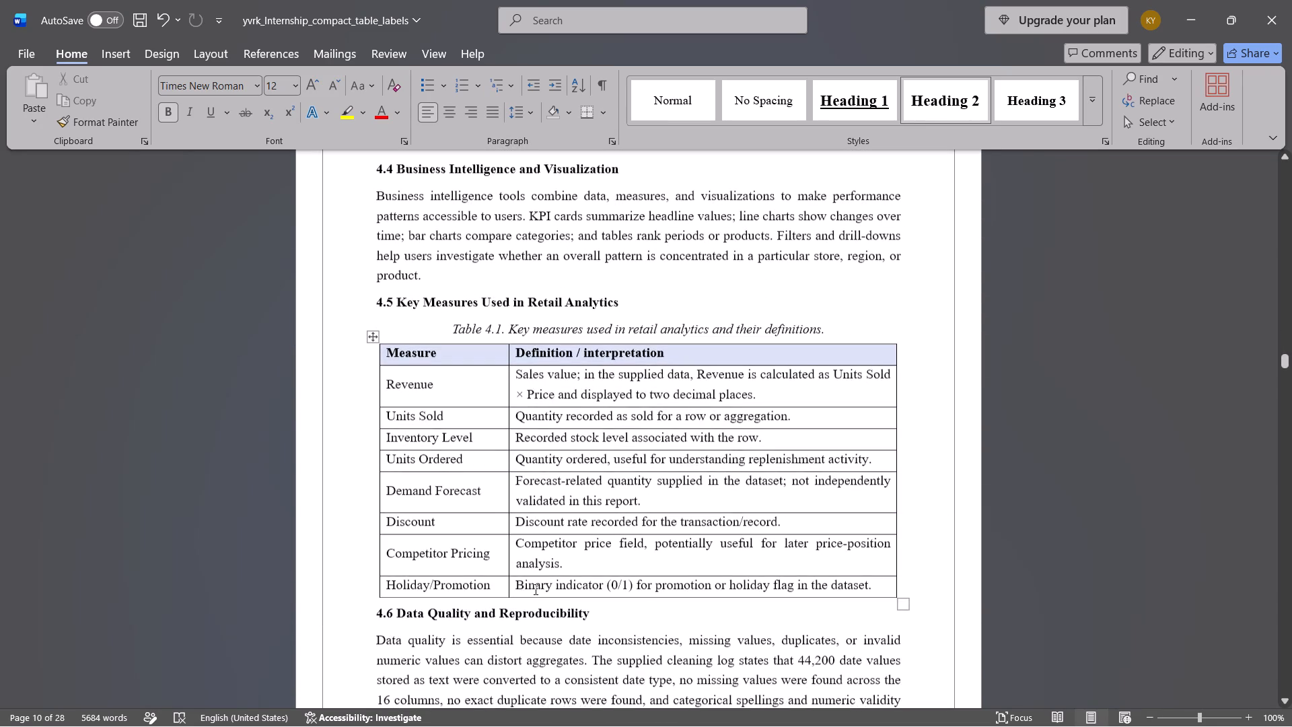
{"action": "scroll", "coordinate": [534, 589], "scroll_direction": "down", "scroll_amount": 1}
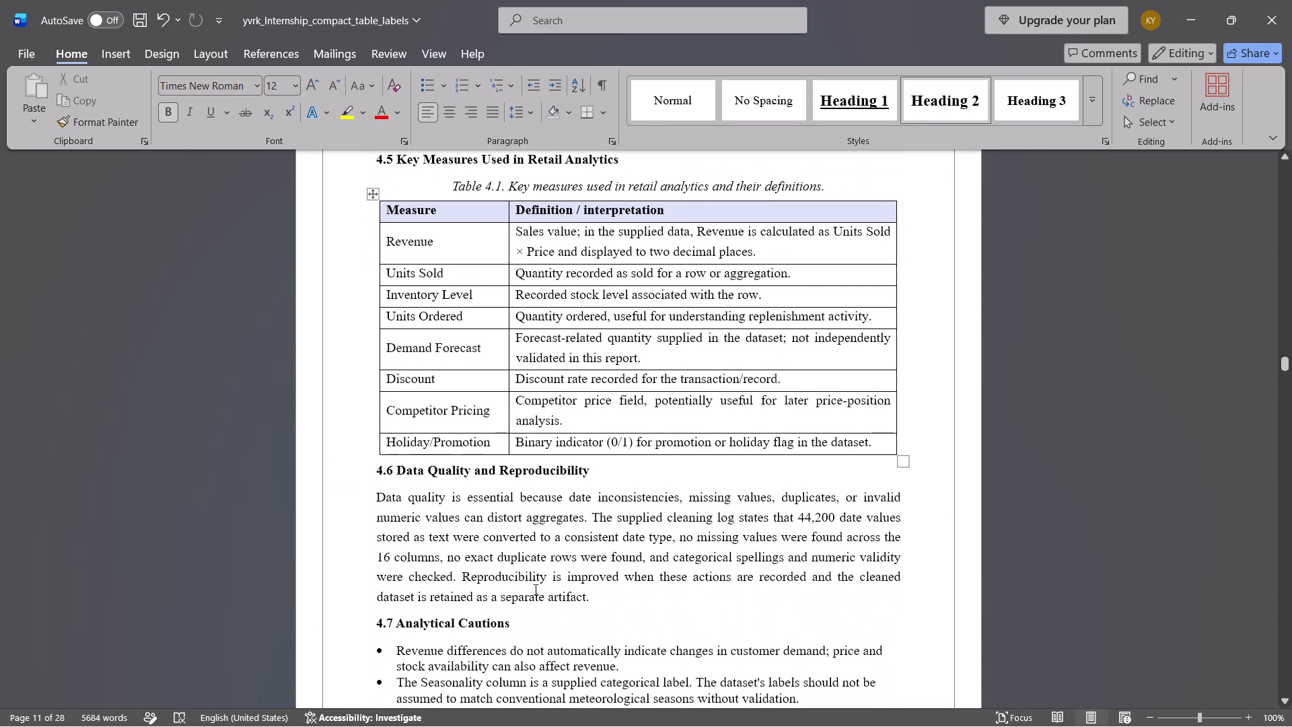
{"action": "scroll", "coordinate": [534, 589], "scroll_direction": "down", "scroll_amount": 4}
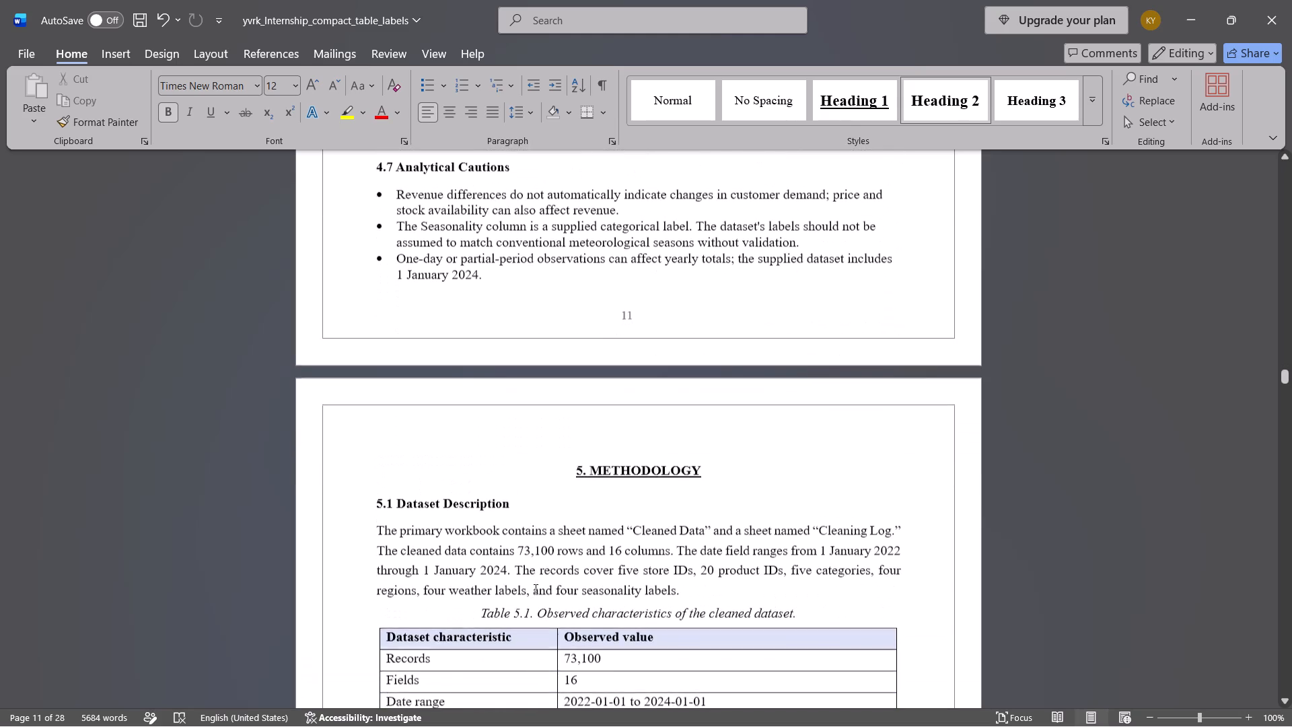
{"action": "scroll", "coordinate": [534, 589], "scroll_direction": "down", "scroll_amount": 3}
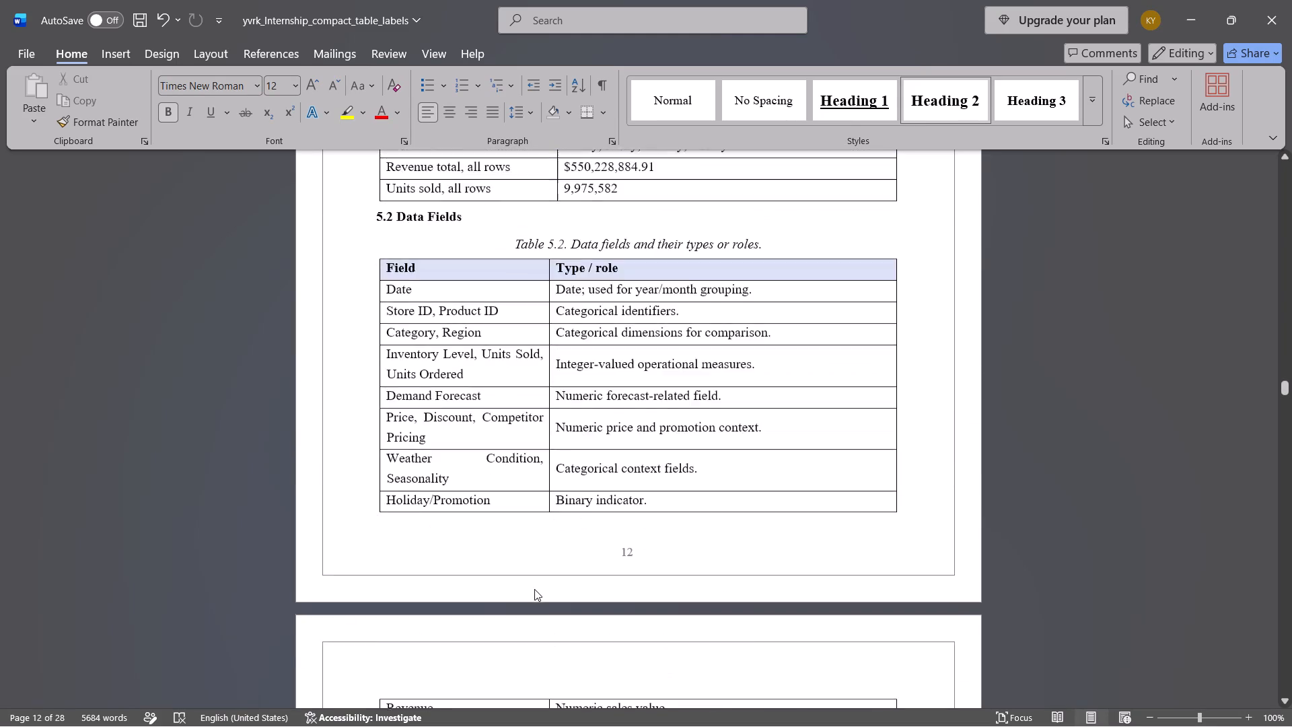
{"action": "scroll", "coordinate": [534, 589], "scroll_direction": "down", "scroll_amount": 1}
Examine how Tables 5.1 and 5.2 fit on page 12 and review Table 5.3 on the following page.
{"action": "scroll", "coordinate": [534, 589], "scroll_direction": "up", "scroll_amount": 1}
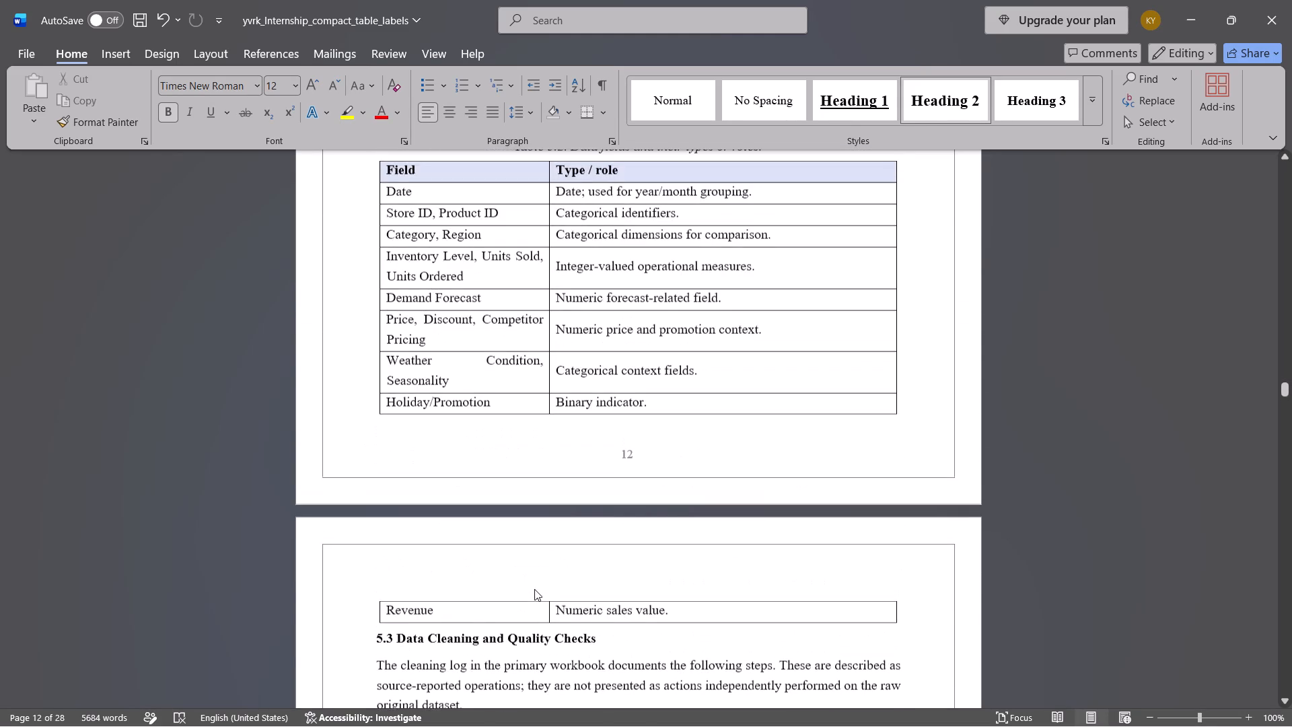
{"action": "scroll", "coordinate": [534, 589], "scroll_direction": "up", "scroll_amount": 1}
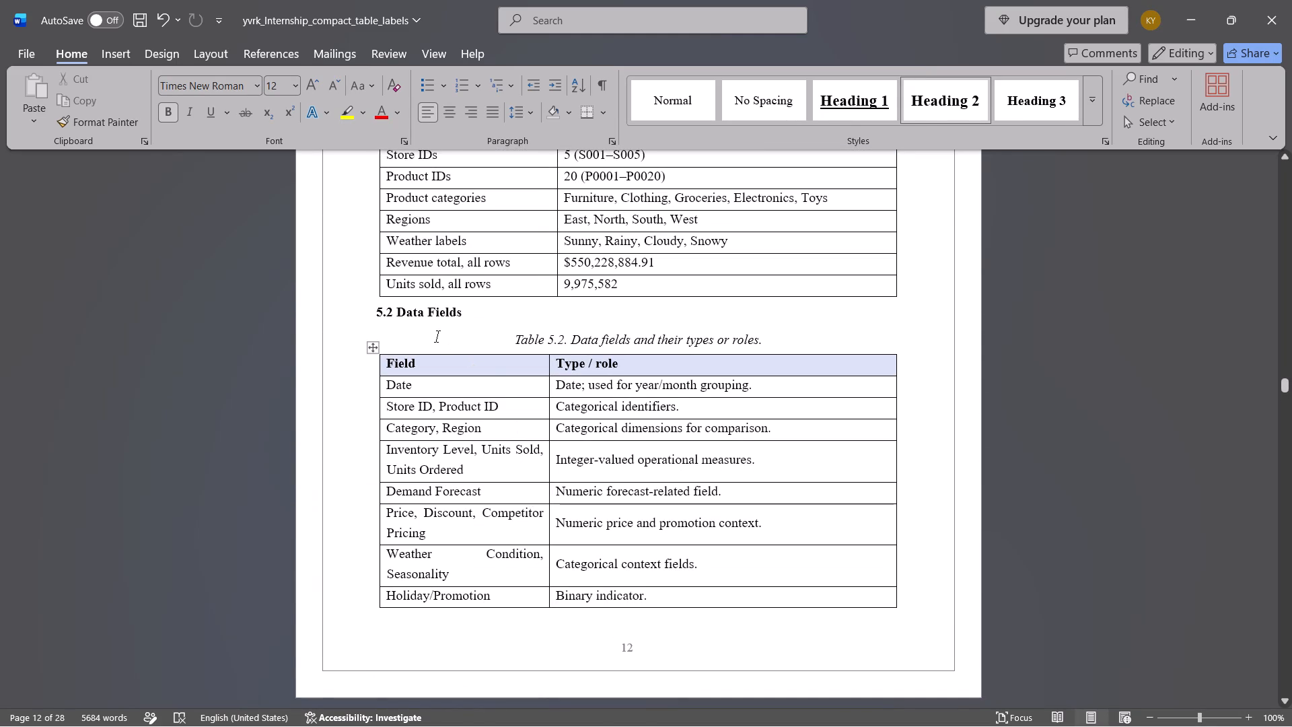
{"action": "scroll", "coordinate": [437, 337], "scroll_direction": "up", "scroll_amount": 2}
{"action": "scroll", "coordinate": [437, 337], "scroll_direction": "down", "scroll_amount": 1}
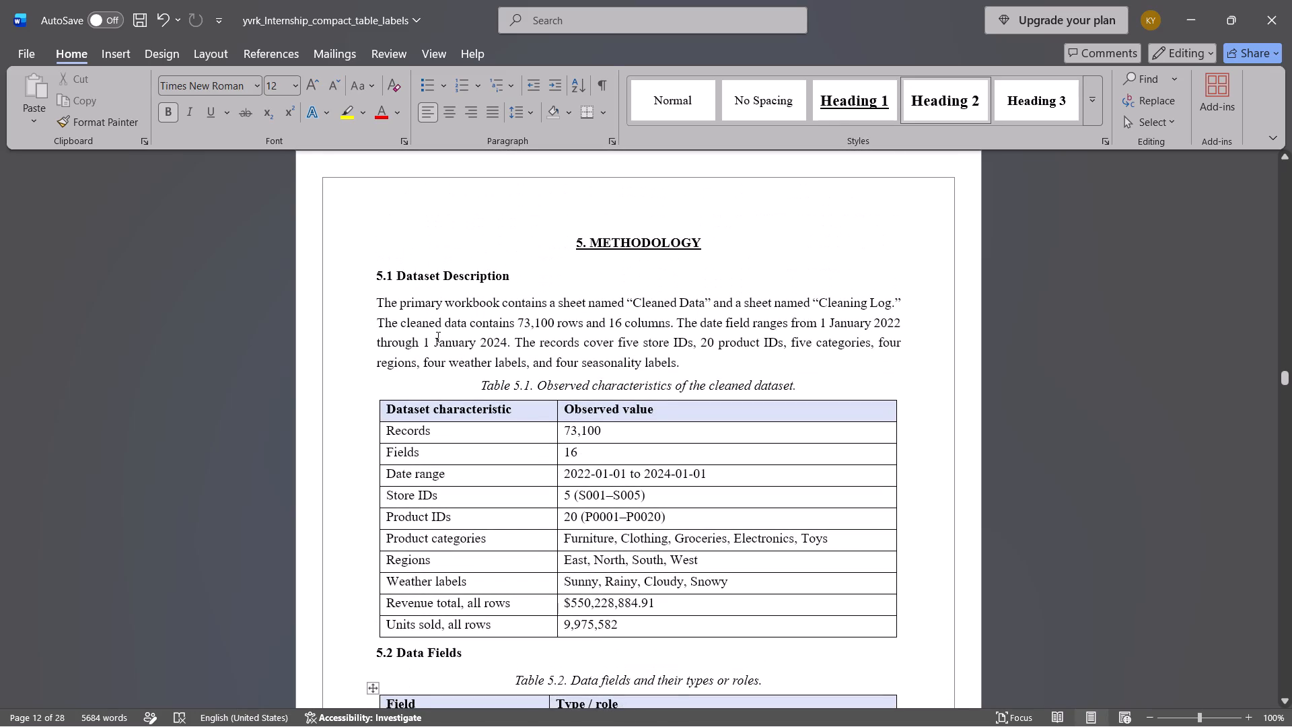
{"action": "scroll", "coordinate": [437, 337], "scroll_direction": "down", "scroll_amount": 1}
{"action": "left_click", "coordinate": [572, 199]}
{"action": "scroll", "coordinate": [502, 407], "scroll_direction": "down", "scroll_amount": 1}
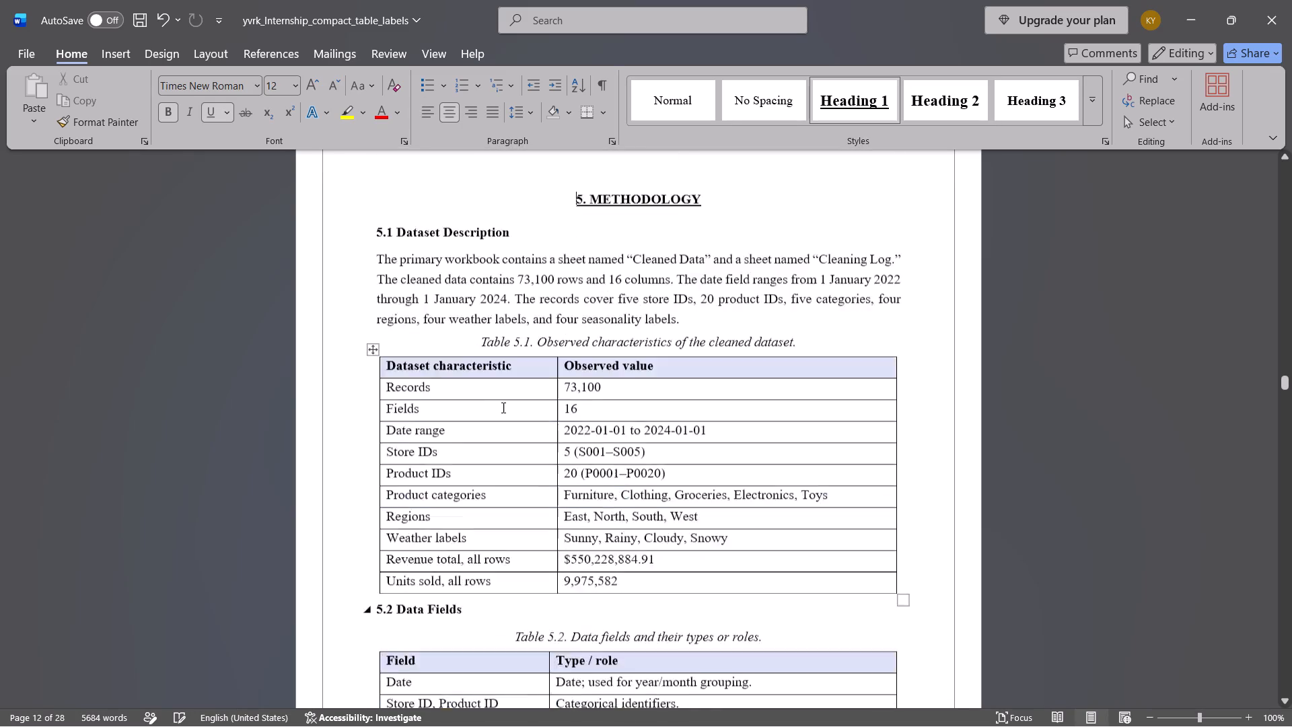
{"action": "scroll", "coordinate": [502, 407], "scroll_direction": "down", "scroll_amount": 6}
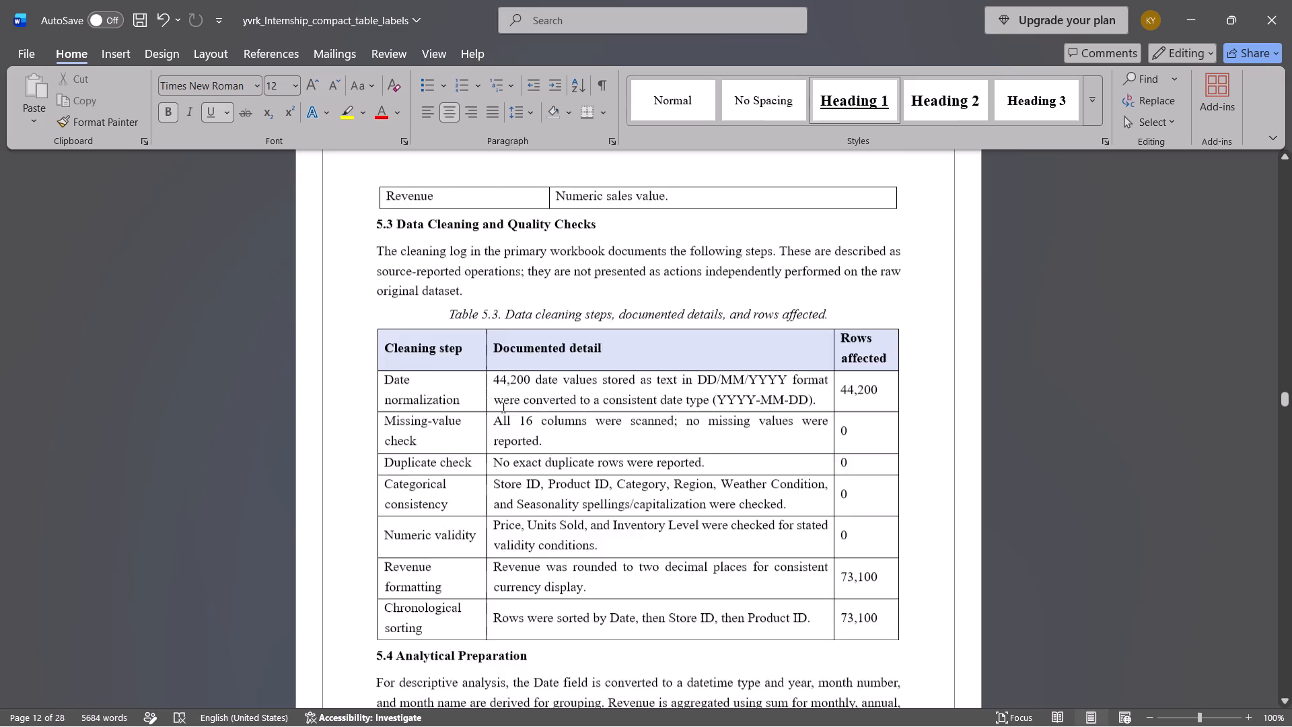
{"action": "scroll", "coordinate": [502, 407], "scroll_direction": "down", "scroll_amount": 3}
Delete the first sentence of section 5.1, which names the "Cleaned Data" and "Cleaning Log" sheets.
{"action": "scroll", "coordinate": [502, 407], "scroll_direction": "up", "scroll_amount": 1}
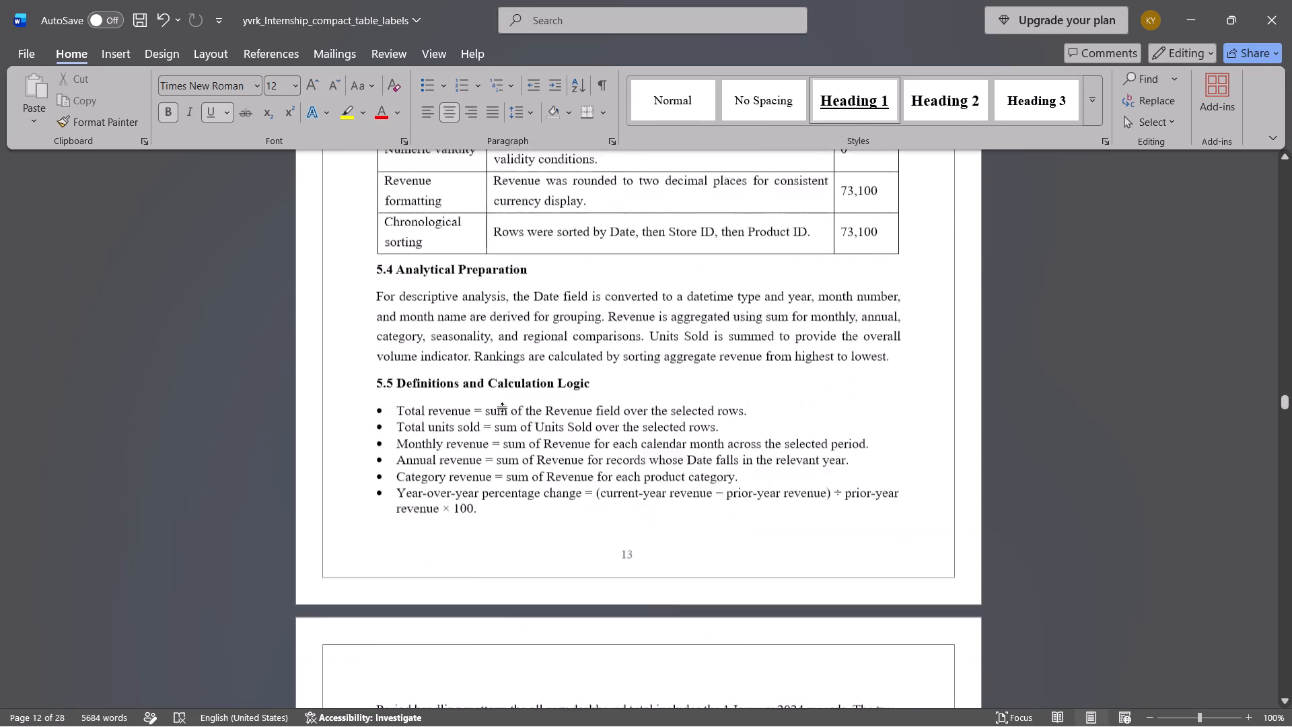
{"action": "scroll", "coordinate": [502, 407], "scroll_direction": "up", "scroll_amount": 3}
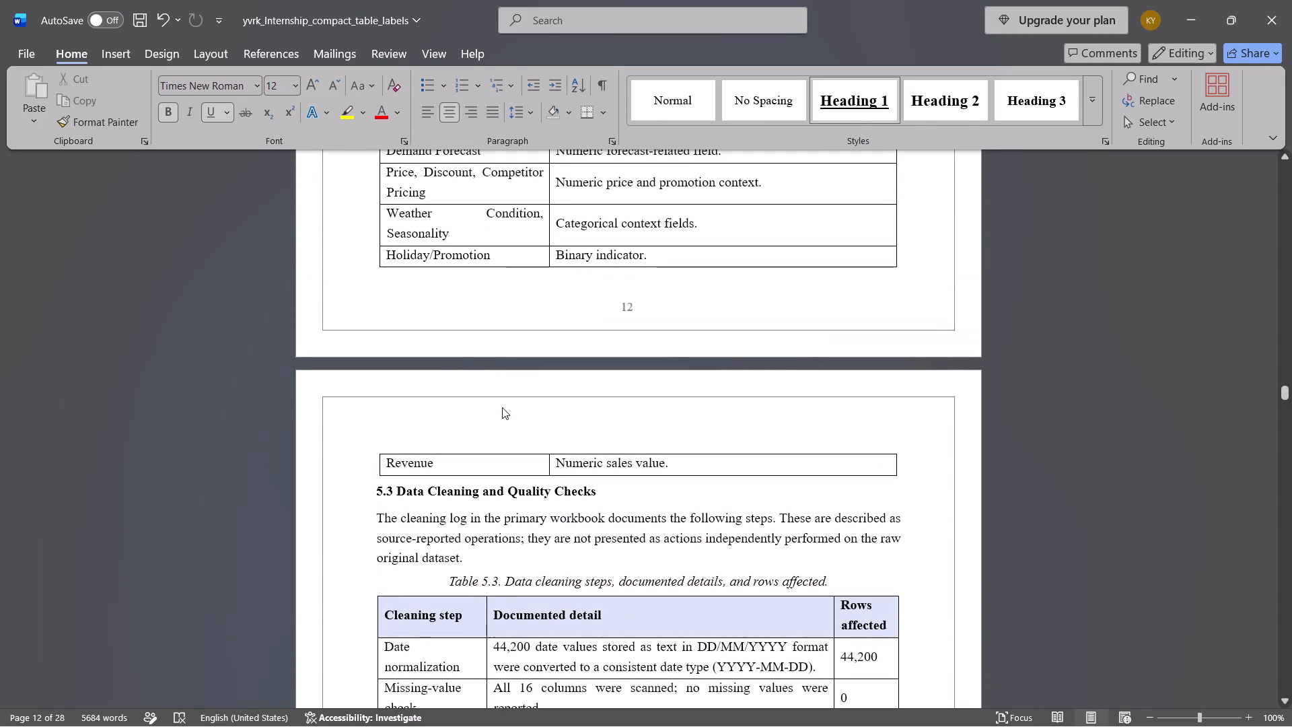
{"action": "scroll", "coordinate": [481, 434], "scroll_direction": "up", "scroll_amount": 6}
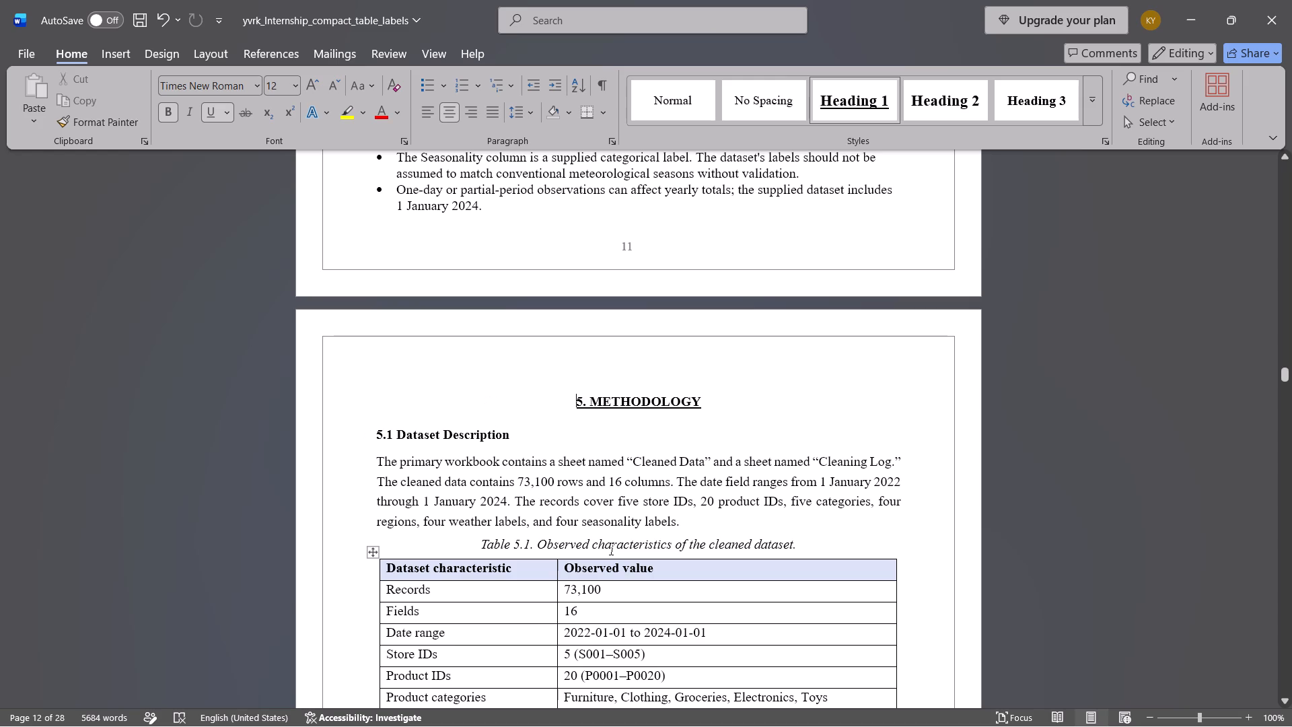
{"action": "left_click_drag", "start_coordinate": [371, 456], "coordinate": [393, 458]}
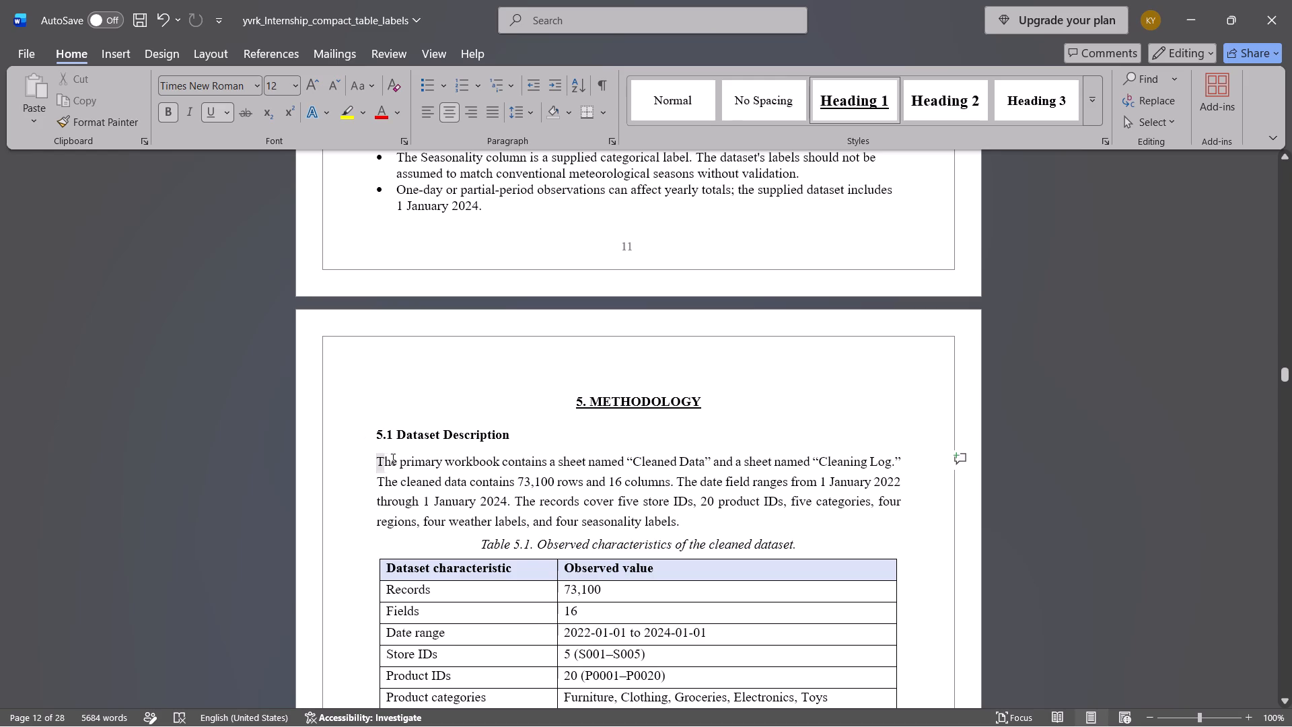
{"action": "left_click_drag", "start_coordinate": [393, 458], "coordinate": [931, 456]}
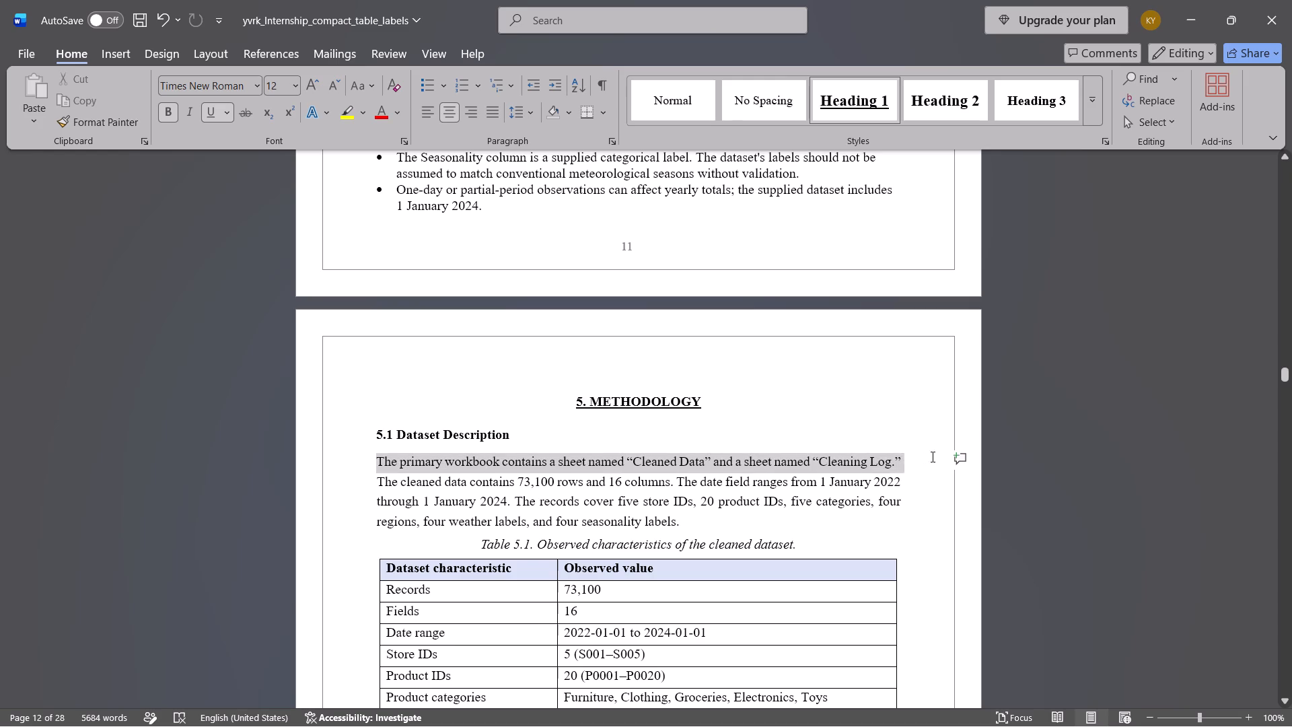
{"action": "left_click_drag", "start_coordinate": [931, 456], "coordinate": [902, 468]}
{"action": "key", "text": "BackSpace"}
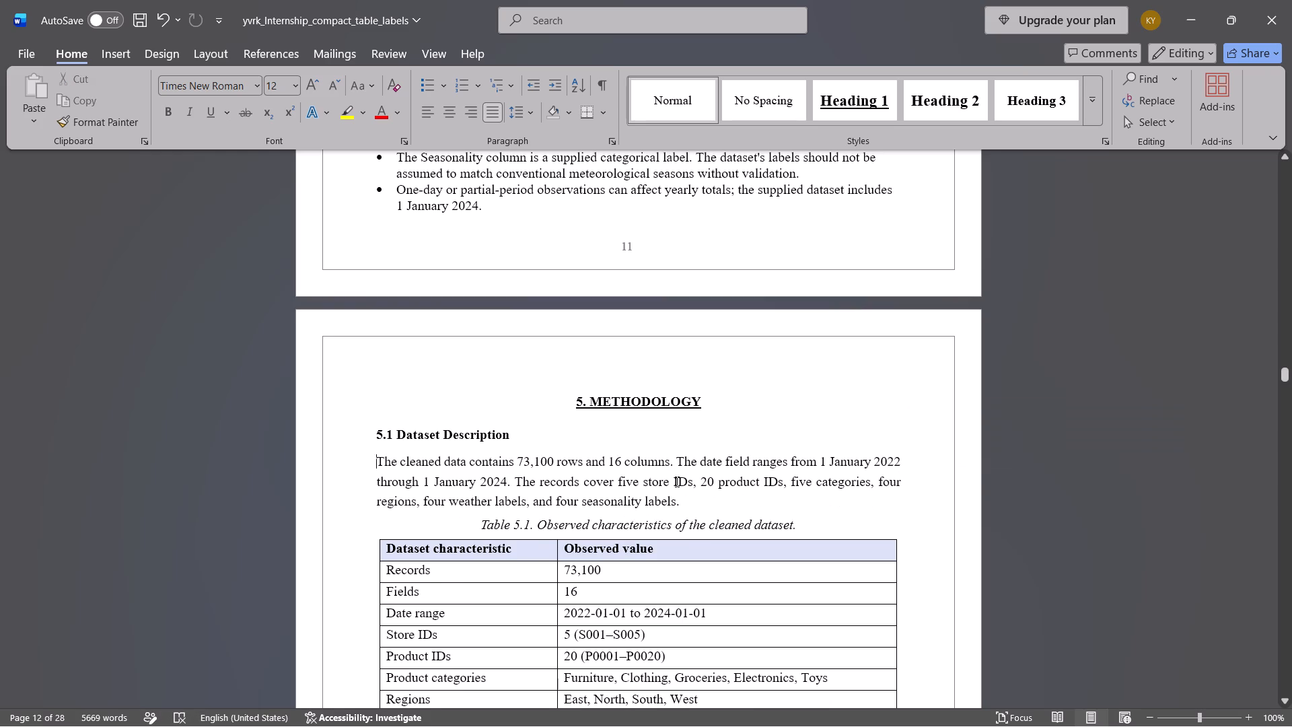
{"action": "left_click", "coordinate": [417, 450]}
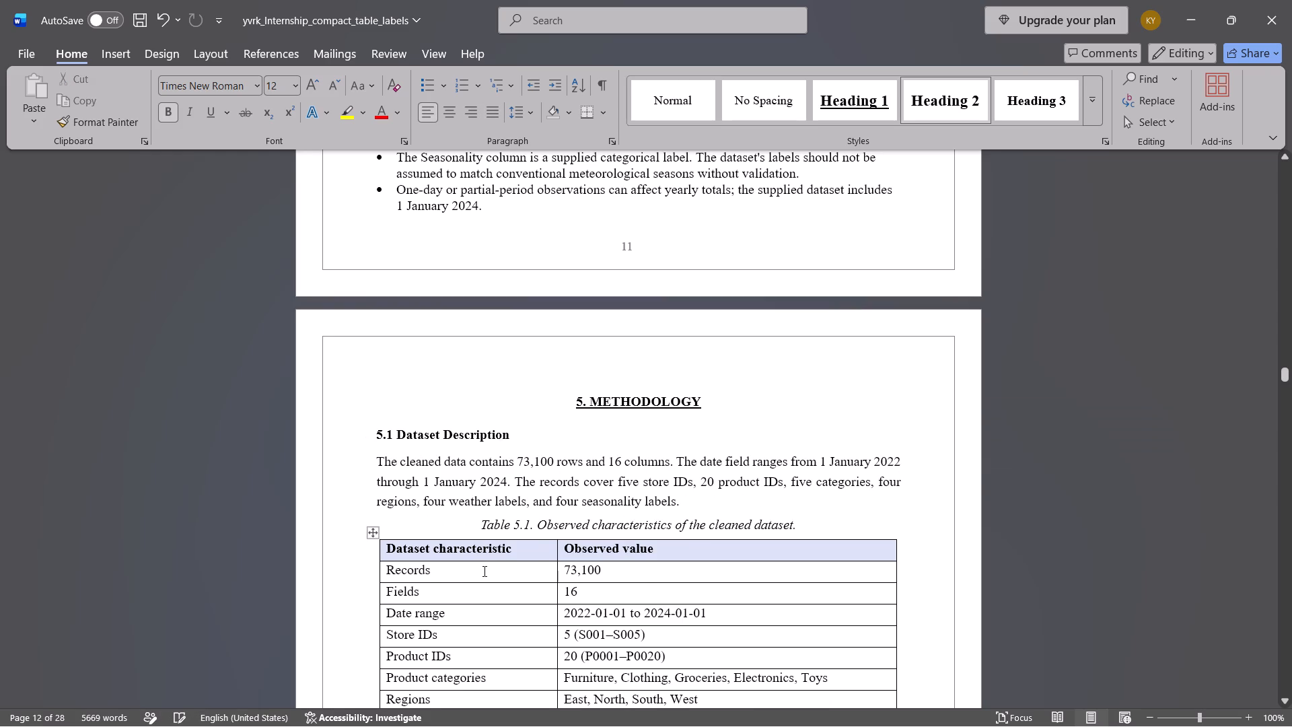
Check the rest of chapter 5, from Table 5.1 through section 5.8 Methodological Limitations, for layout.
{"action": "scroll", "coordinate": [483, 571], "scroll_direction": "down", "scroll_amount": 3}
{"action": "scroll", "coordinate": [483, 571], "scroll_direction": "up", "scroll_amount": 1}
{"action": "scroll", "coordinate": [483, 571], "scroll_direction": "down", "scroll_amount": 2}
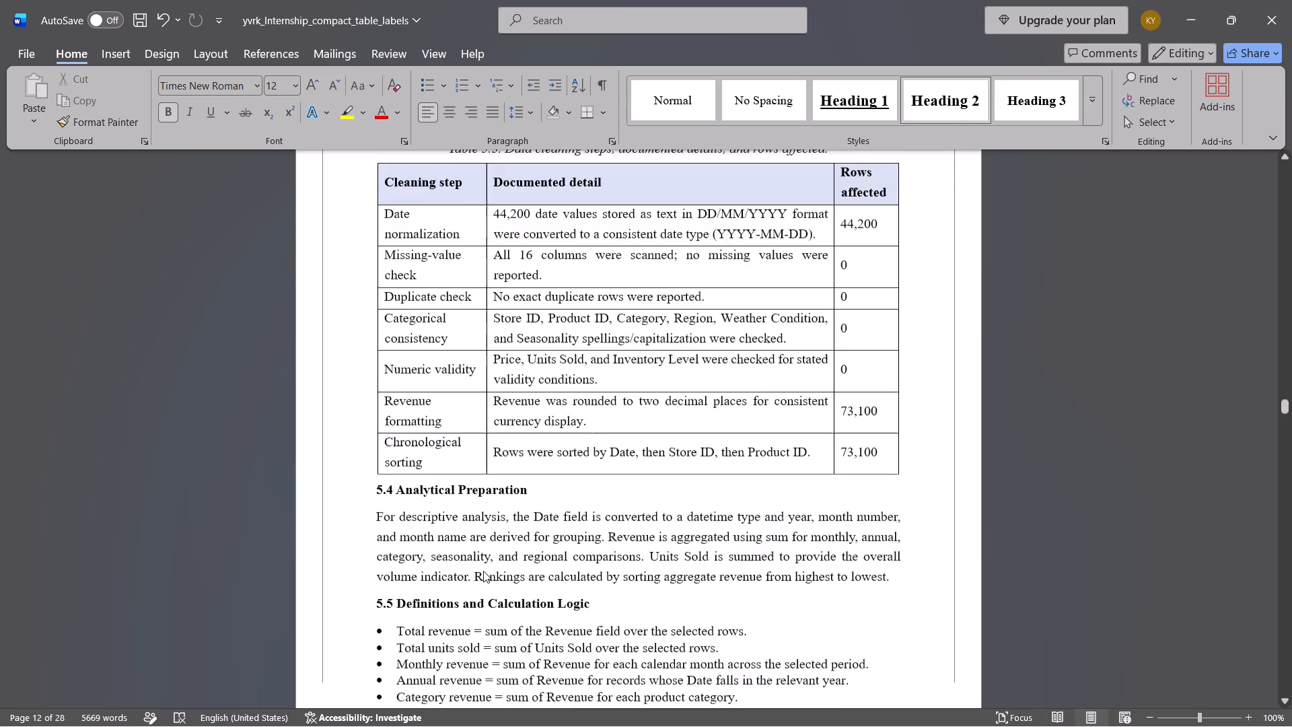
{"action": "scroll", "coordinate": [483, 571], "scroll_direction": "down", "scroll_amount": 4}
{"action": "scroll", "coordinate": [483, 571], "scroll_direction": "up", "scroll_amount": 1}
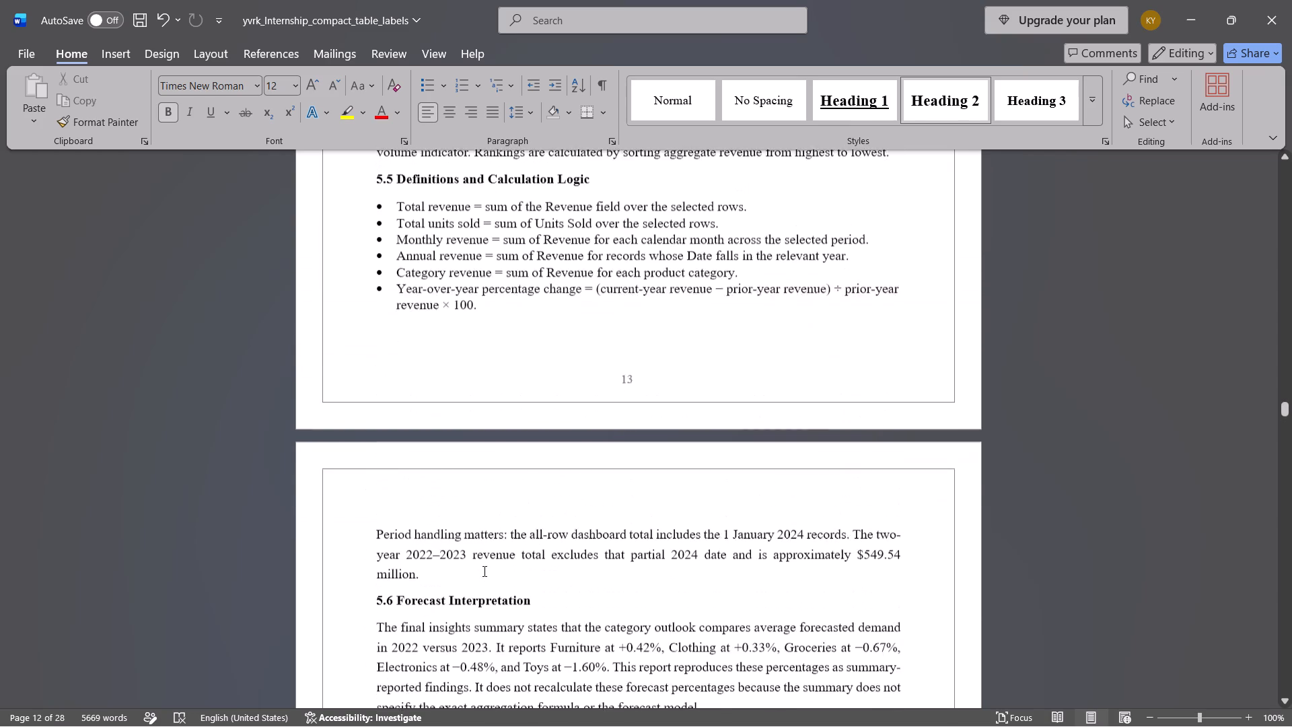
{"action": "scroll", "coordinate": [483, 571], "scroll_direction": "up", "scroll_amount": 1}
{"action": "scroll", "coordinate": [483, 571], "scroll_direction": "down", "scroll_amount": 4}
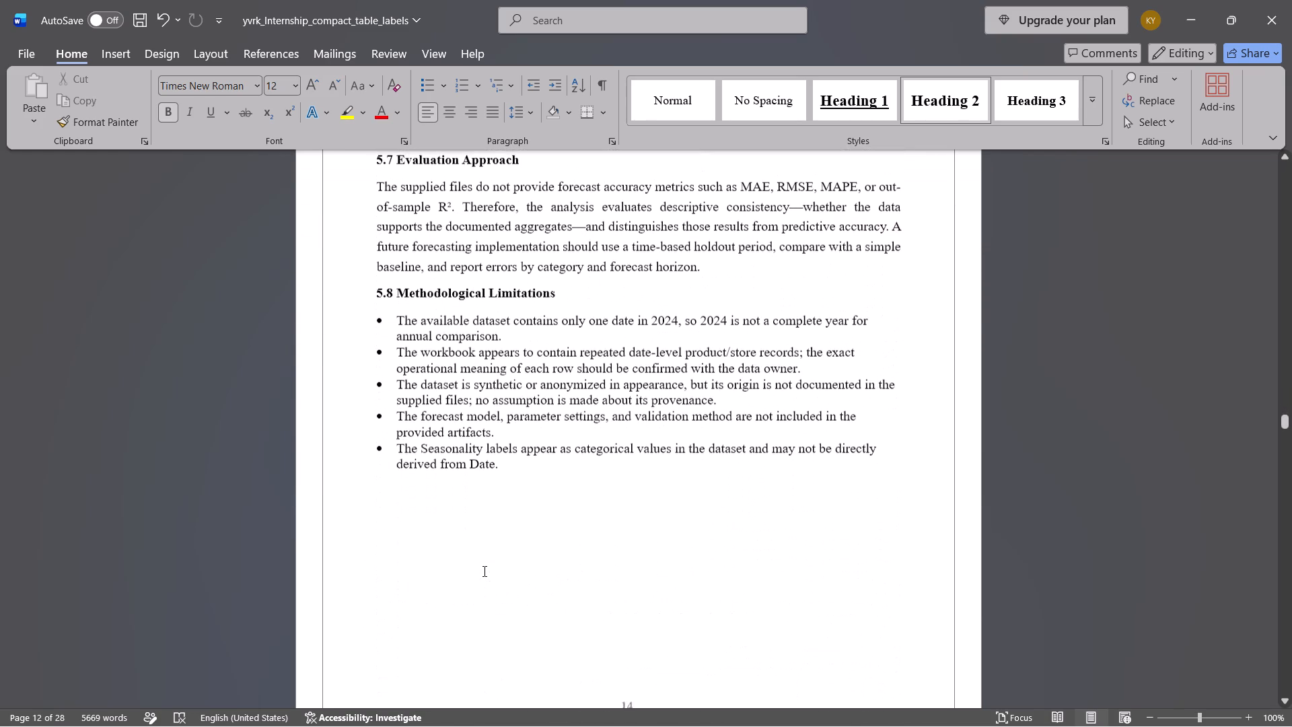
Justify the five bullet points under section 5.8 Methodological Limitations.
{"action": "scroll", "coordinate": [483, 571], "scroll_direction": "up", "scroll_amount": 1}
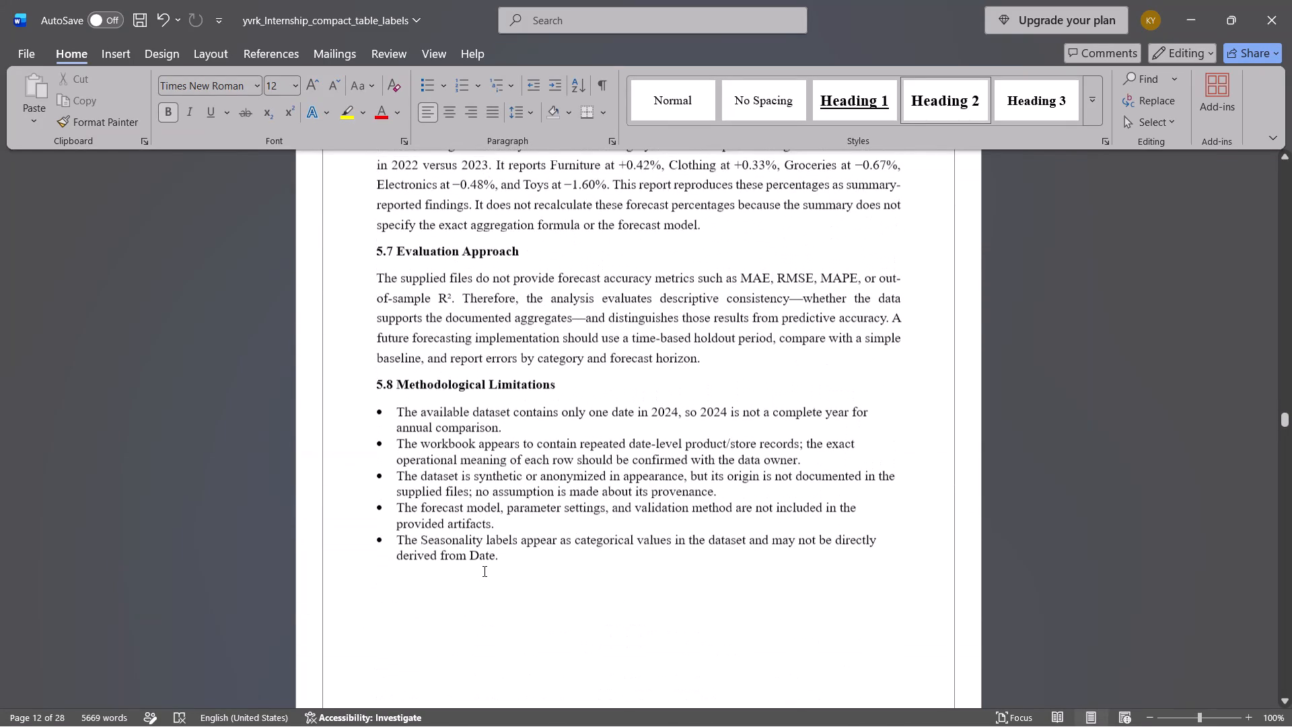
{"action": "left_click", "coordinate": [509, 510]}
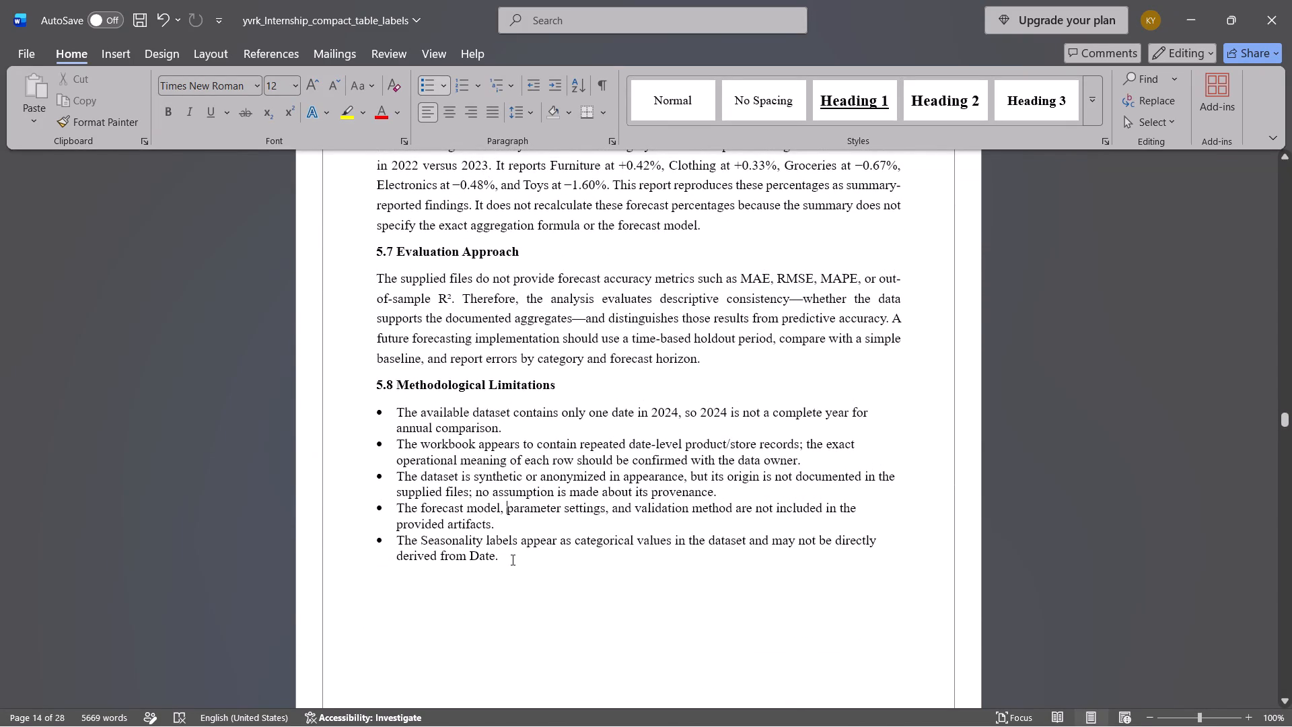
{"action": "left_click_drag", "start_coordinate": [511, 559], "coordinate": [390, 413]}
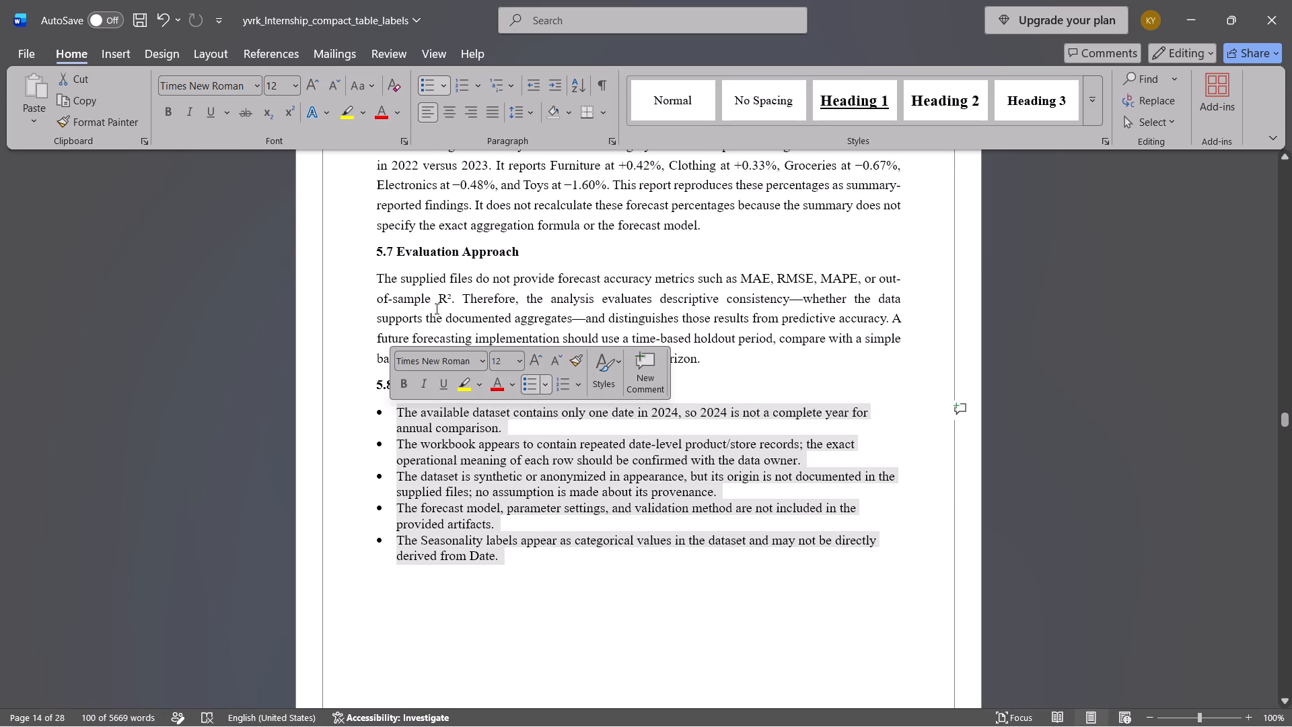
{"action": "left_click", "coordinate": [485, 112]}
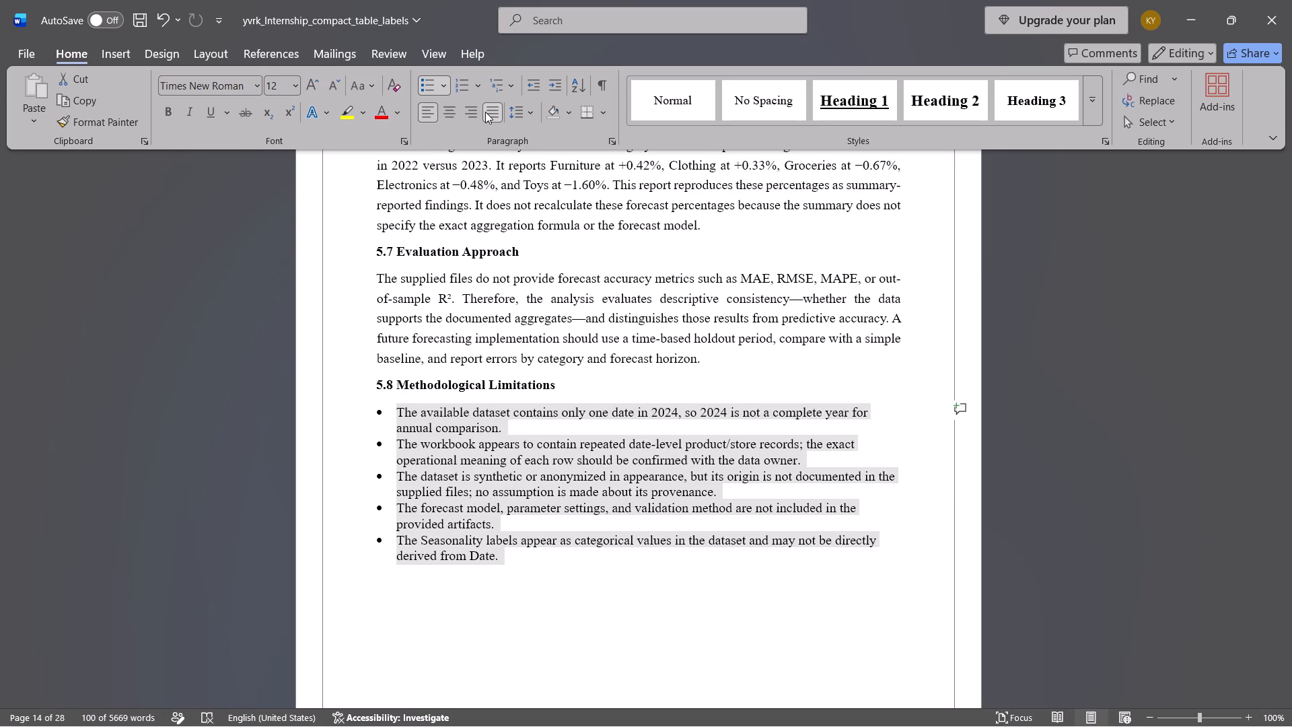
{"action": "left_click", "coordinate": [574, 623]}
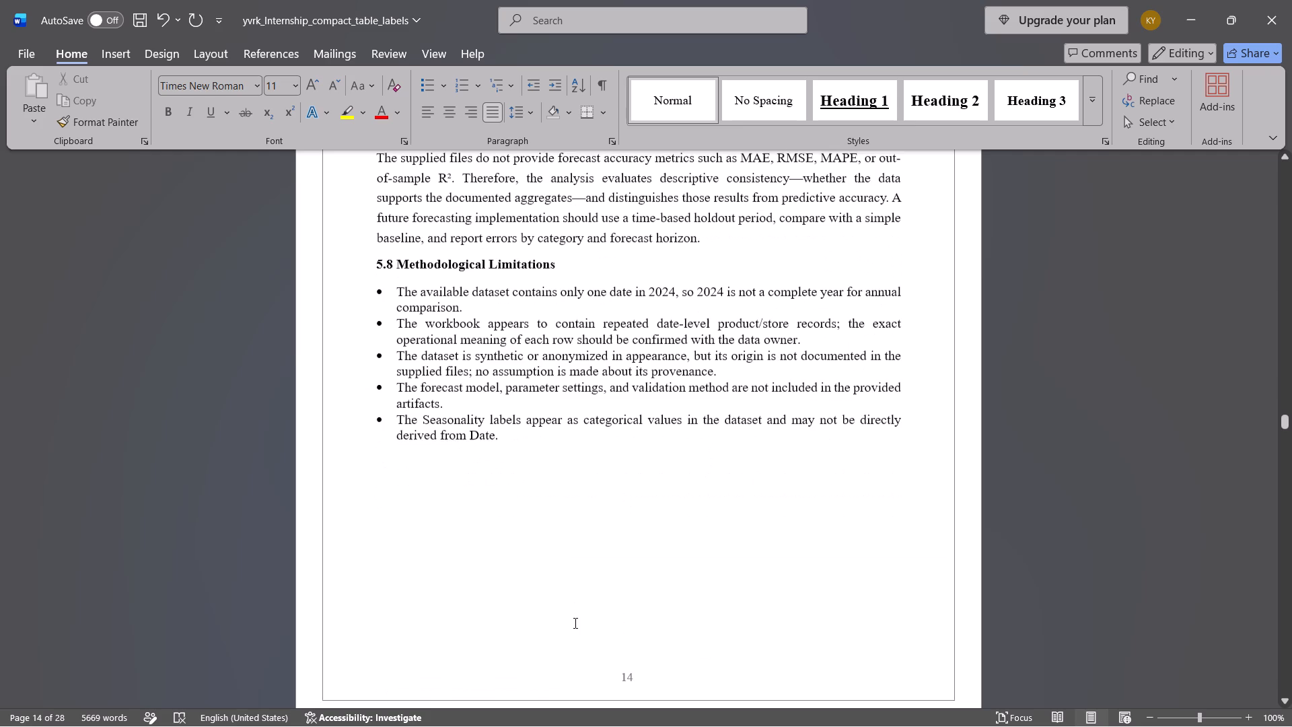
Set the line spacing of the five Methodological Limitations bullet points in section 5.8 to 1.15.
{"action": "left_click_drag", "start_coordinate": [515, 479], "coordinate": [407, 328]}
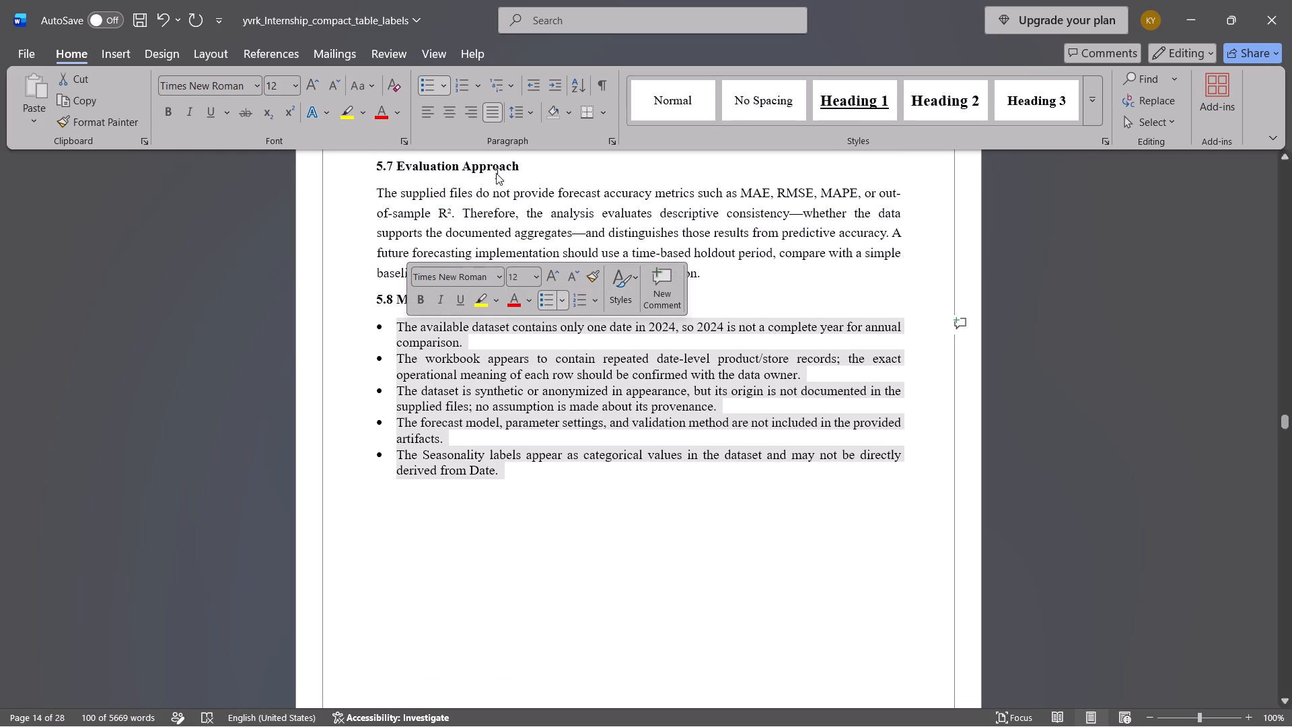
{"action": "left_click", "coordinate": [532, 103]}
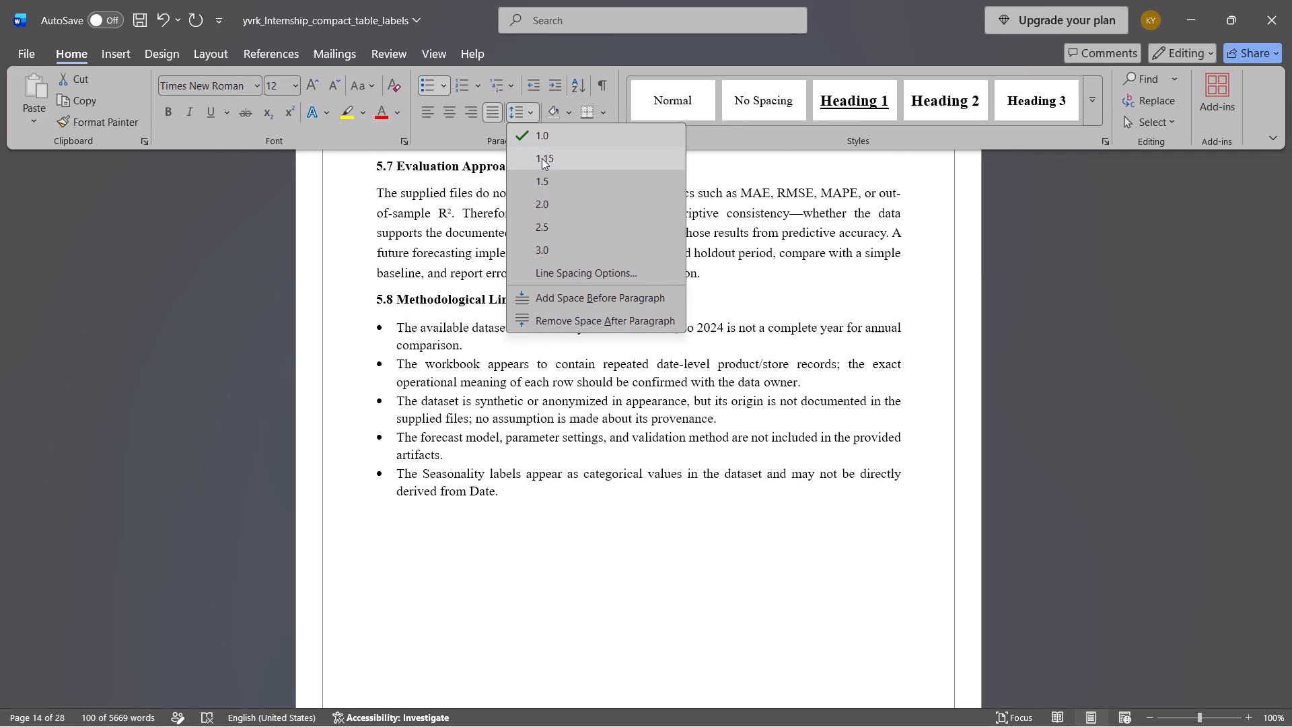
{"action": "left_click", "coordinate": [541, 158]}
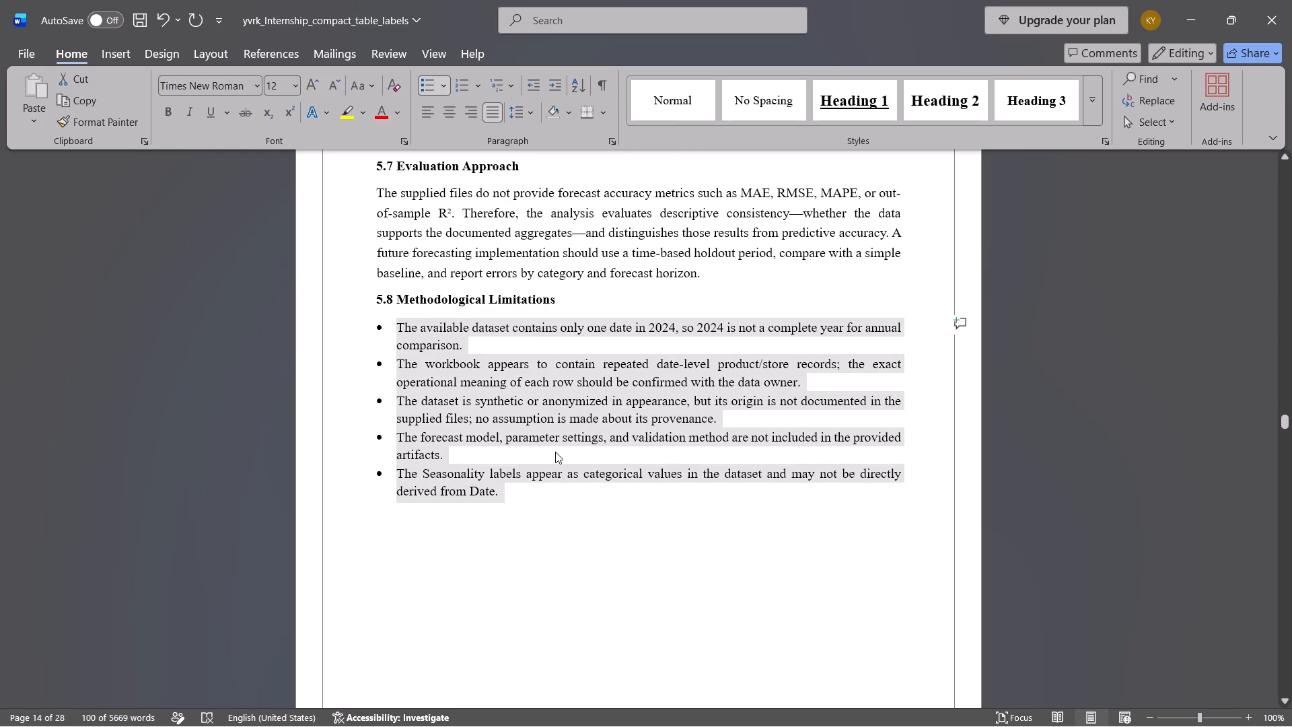
{"action": "left_click", "coordinate": [563, 555]}
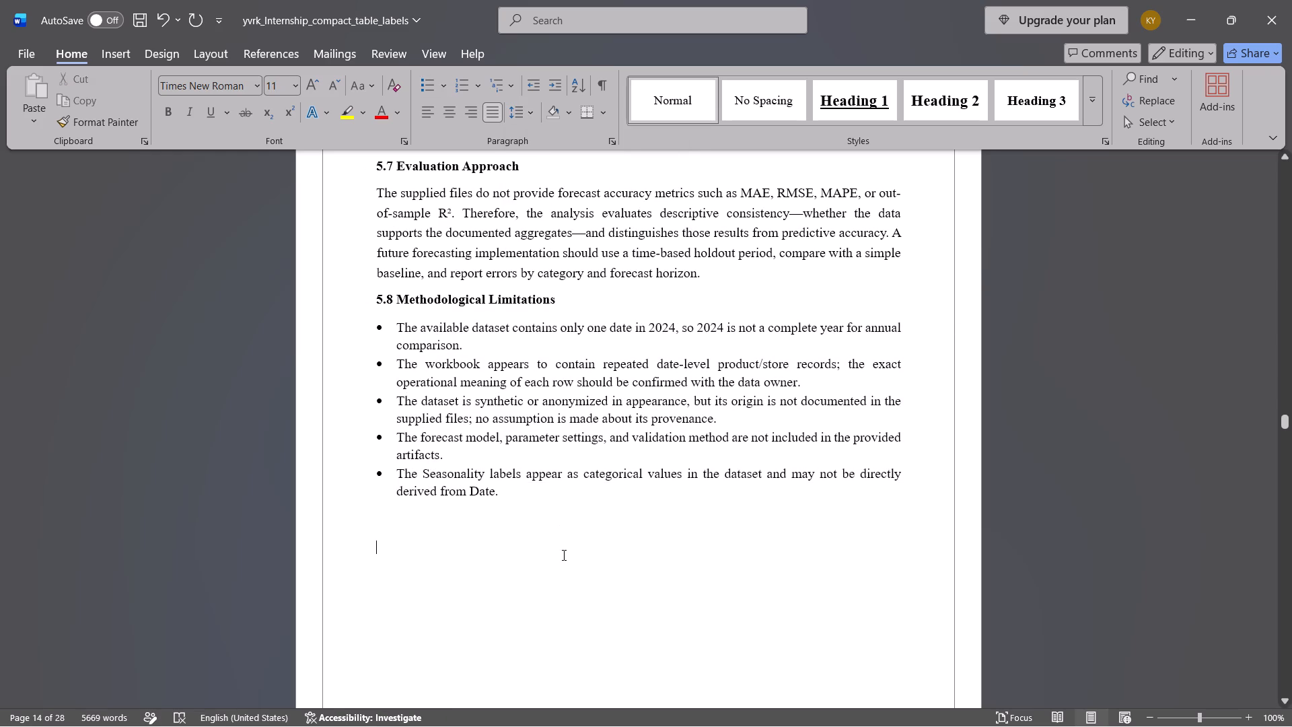
Check chapter 6 Implementation, from section 6.1 through section 6.8 with its figures and Table 6.1, for layout.
{"action": "scroll", "coordinate": [563, 555], "scroll_direction": "down", "scroll_amount": 5}
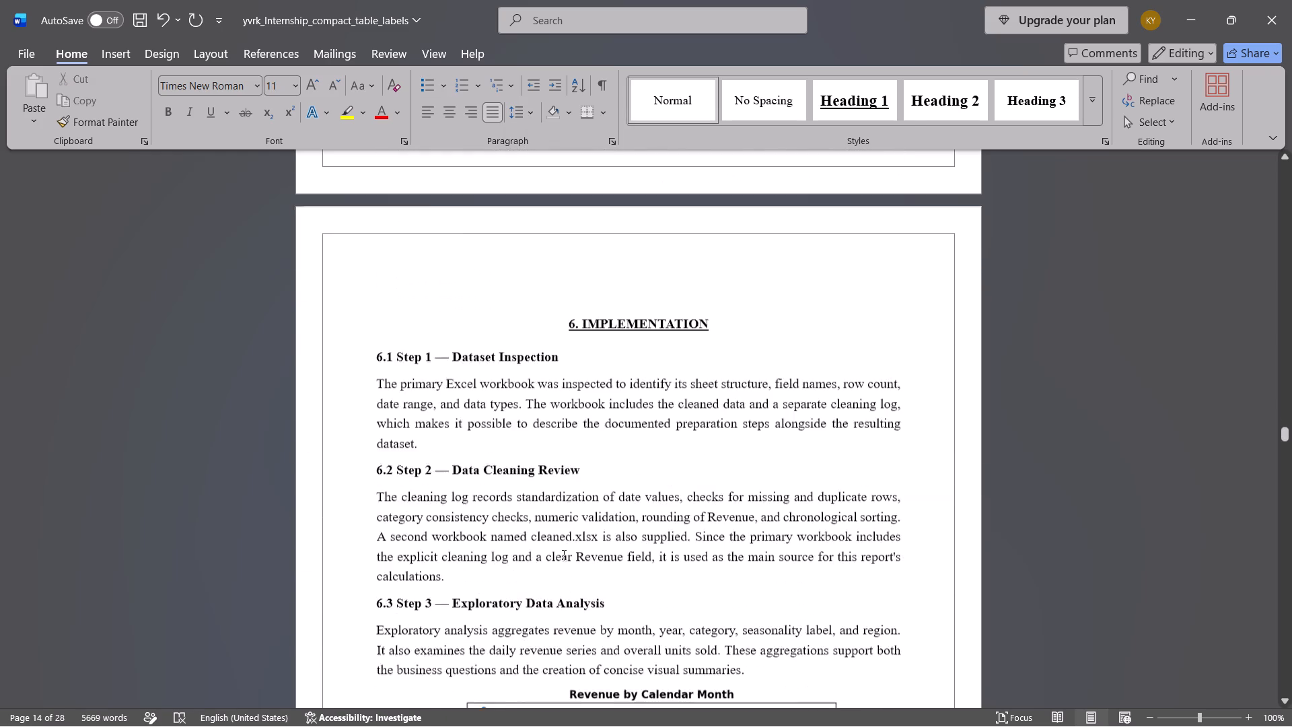
{"action": "scroll", "coordinate": [563, 555], "scroll_direction": "down", "scroll_amount": 3}
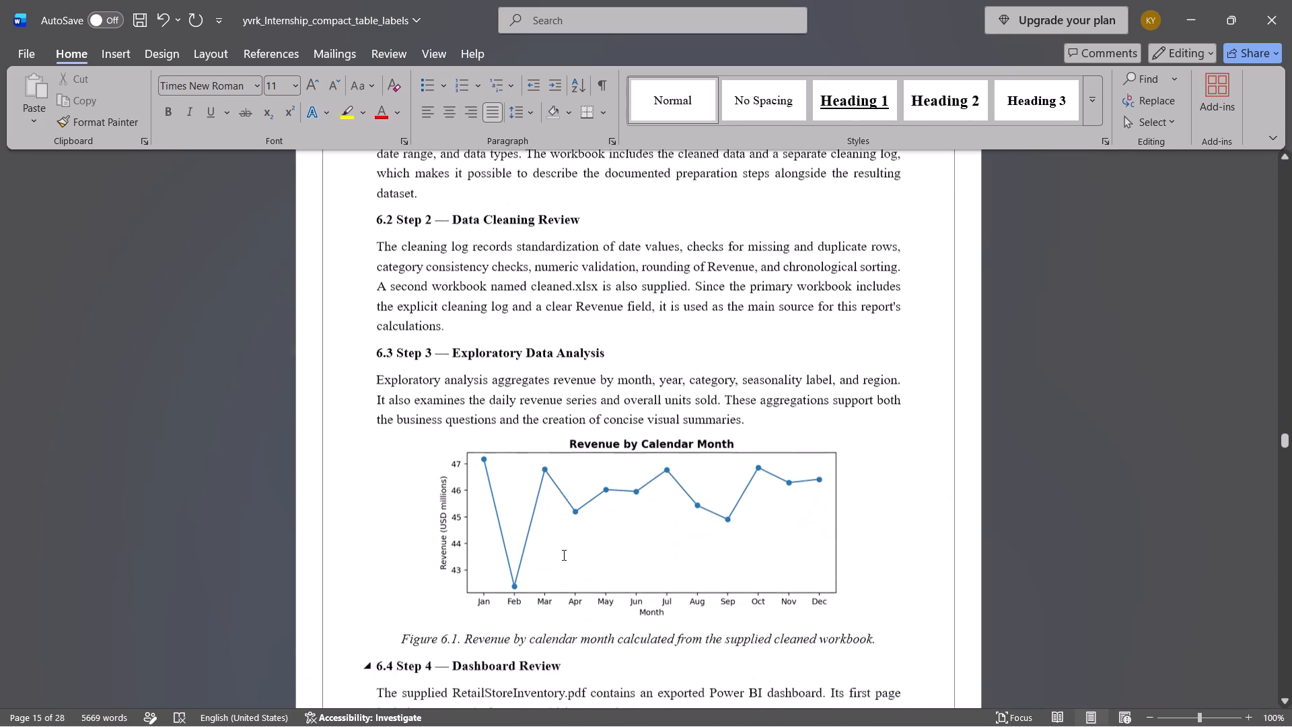
{"action": "scroll", "coordinate": [563, 555], "scroll_direction": "down", "scroll_amount": 4}
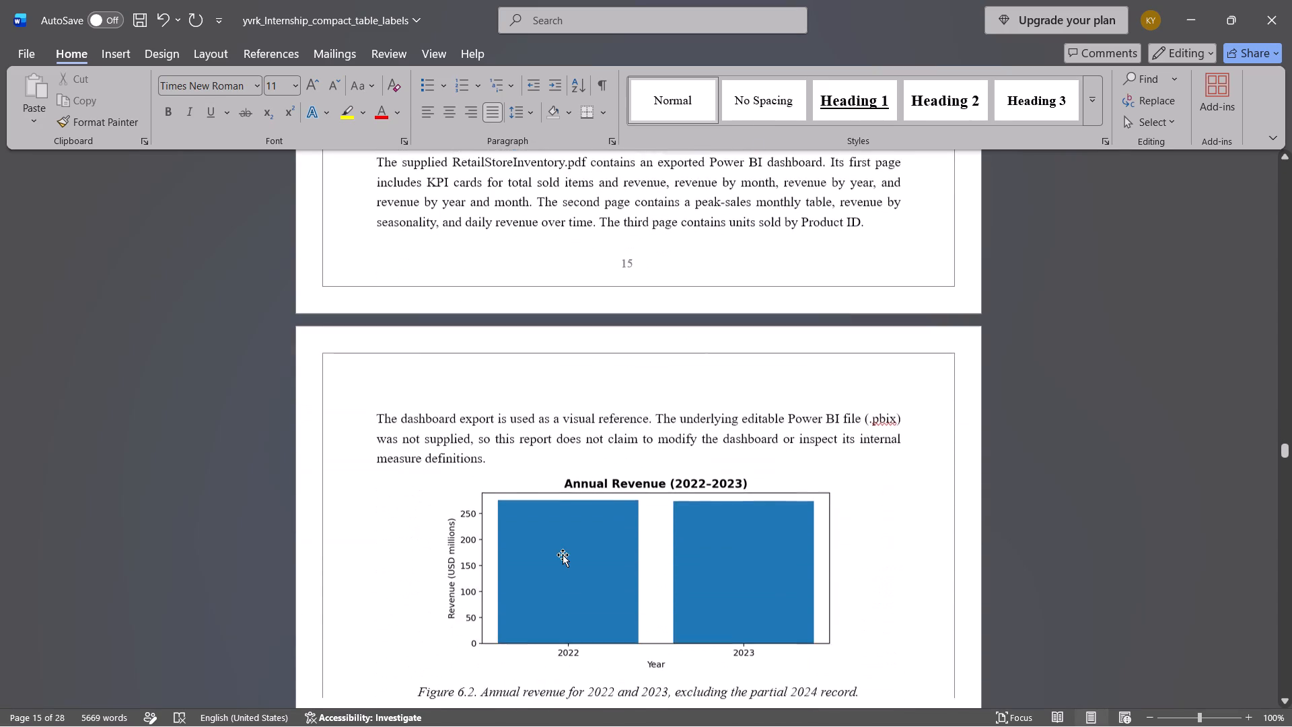
{"action": "scroll", "coordinate": [563, 555], "scroll_direction": "down", "scroll_amount": 2}
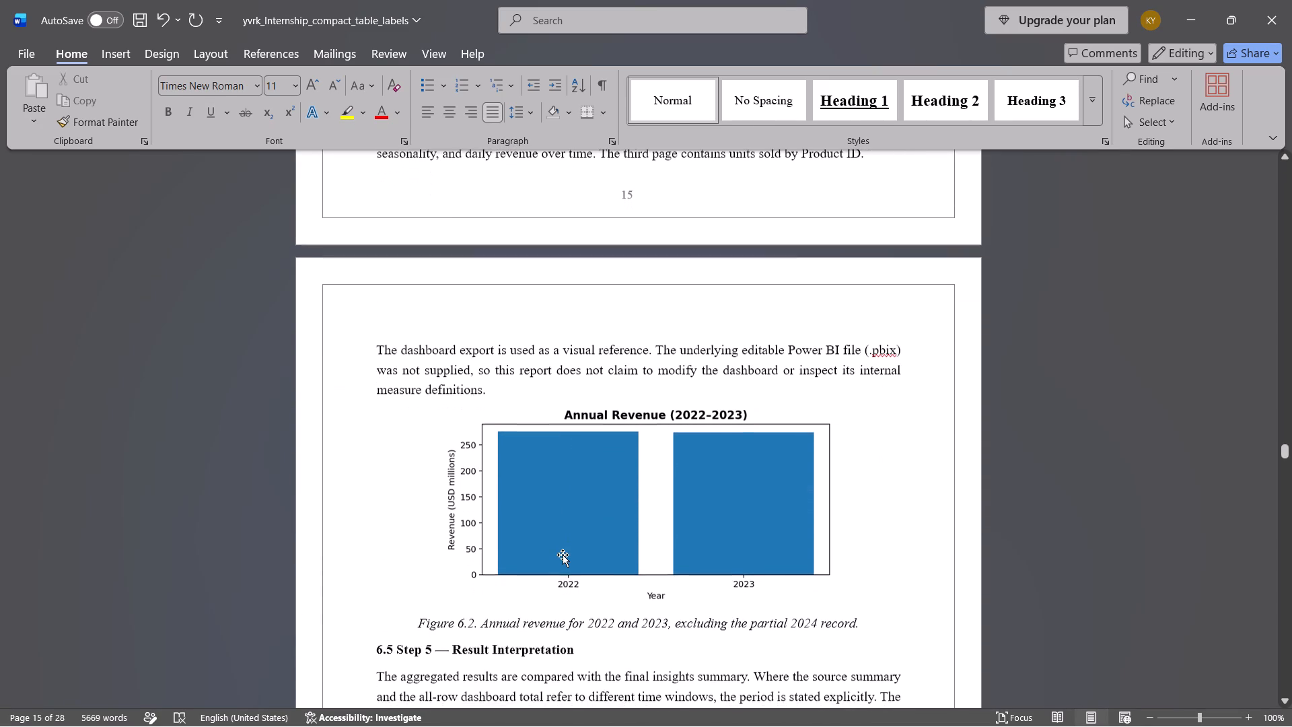
{"action": "scroll", "coordinate": [563, 555], "scroll_direction": "down", "scroll_amount": 3}
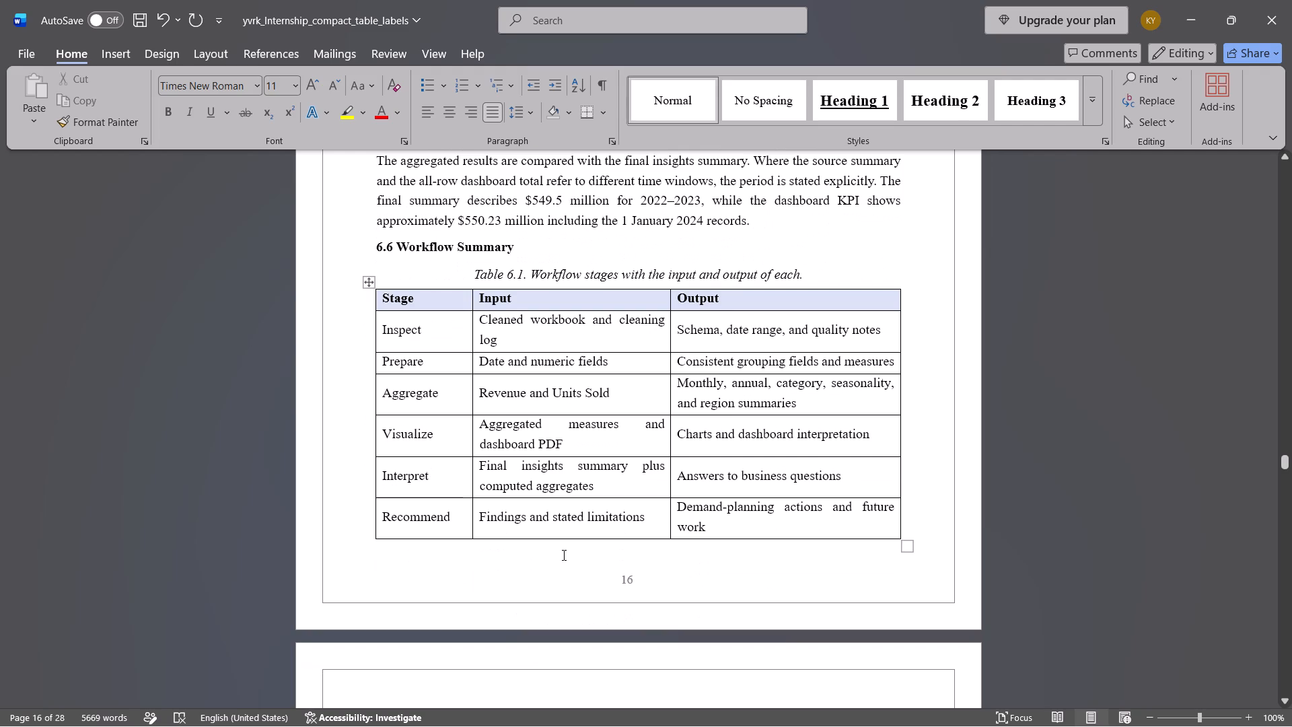
{"action": "scroll", "coordinate": [563, 555], "scroll_direction": "down", "scroll_amount": 3}
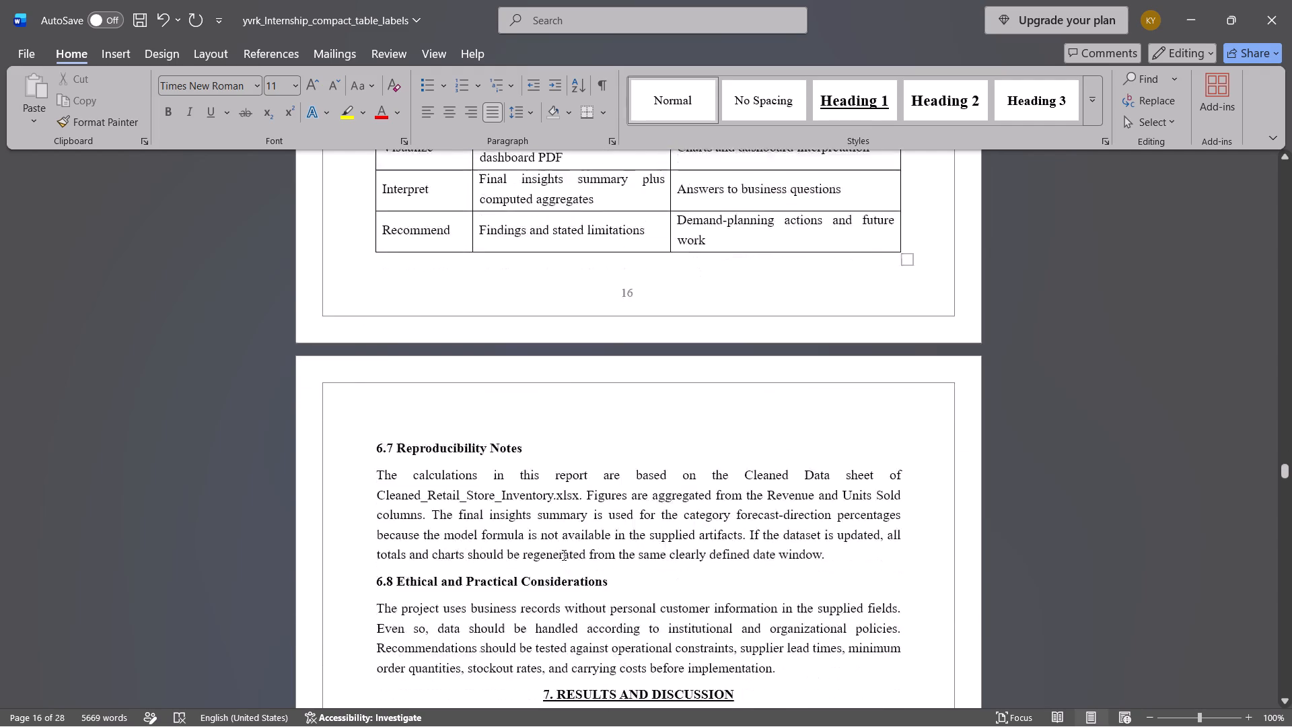
Check chapter 7 Results and Discussion, including its charts and tables, for page layout.
{"action": "scroll", "coordinate": [563, 555], "scroll_direction": "down", "scroll_amount": 1}
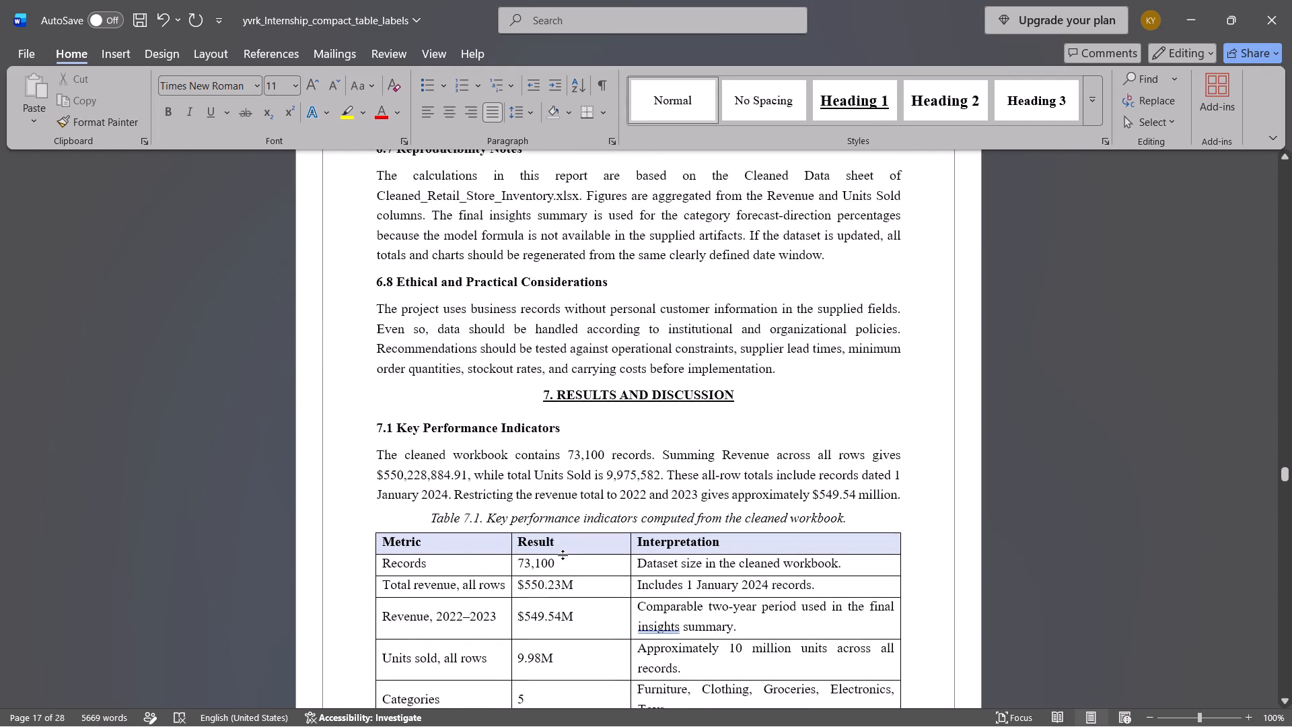
{"action": "scroll", "coordinate": [563, 555], "scroll_direction": "down", "scroll_amount": 7}
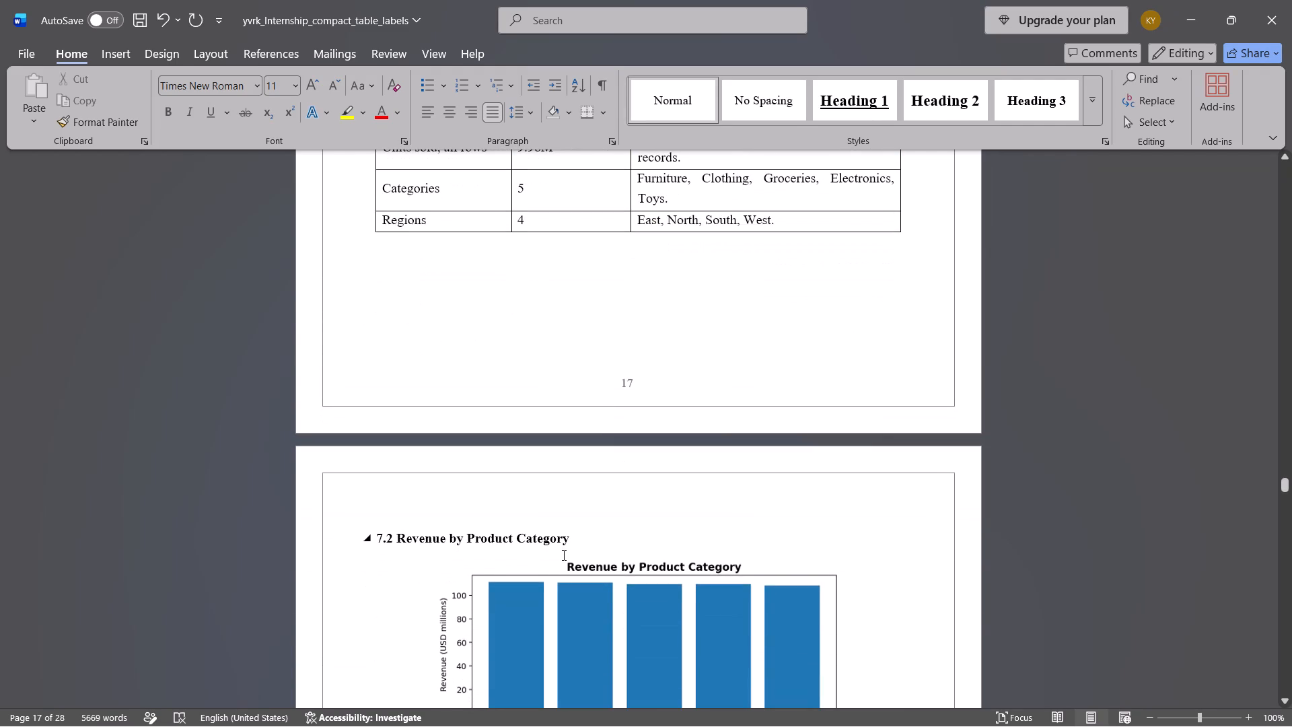
{"action": "scroll", "coordinate": [563, 555], "scroll_direction": "down", "scroll_amount": 8}
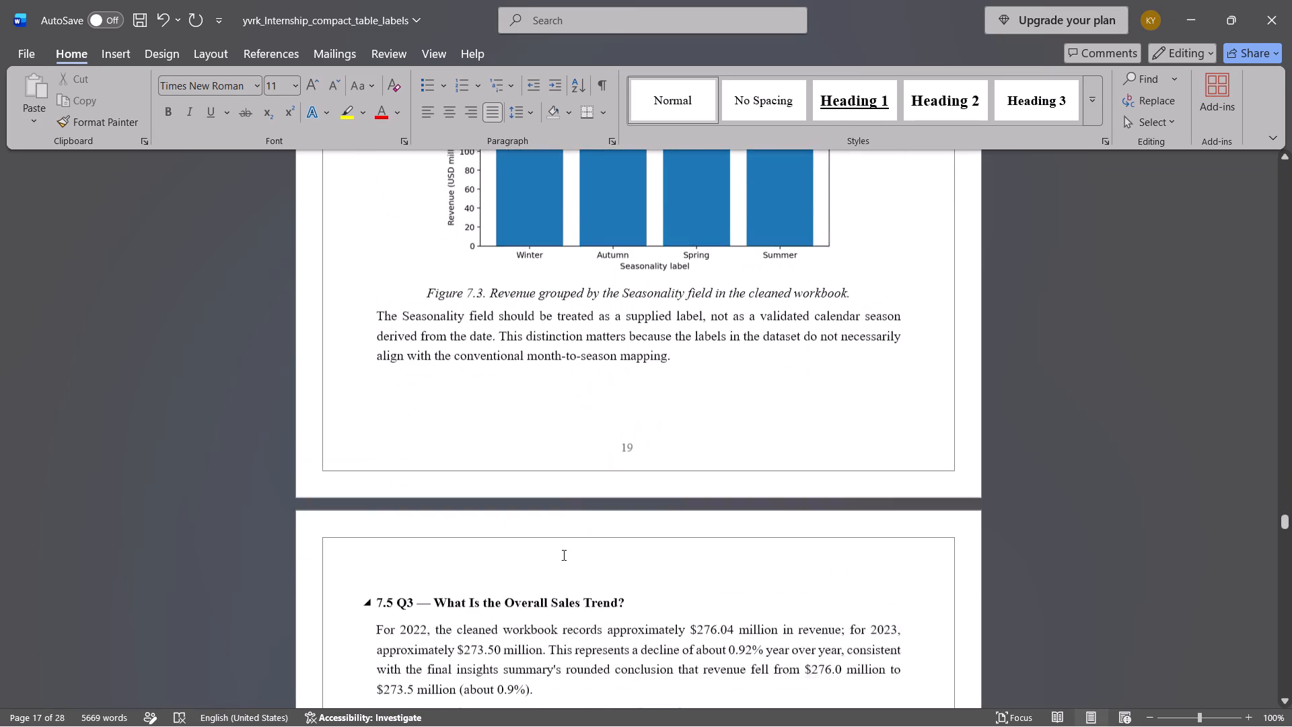
{"action": "scroll", "coordinate": [563, 555], "scroll_direction": "down", "scroll_amount": 5}
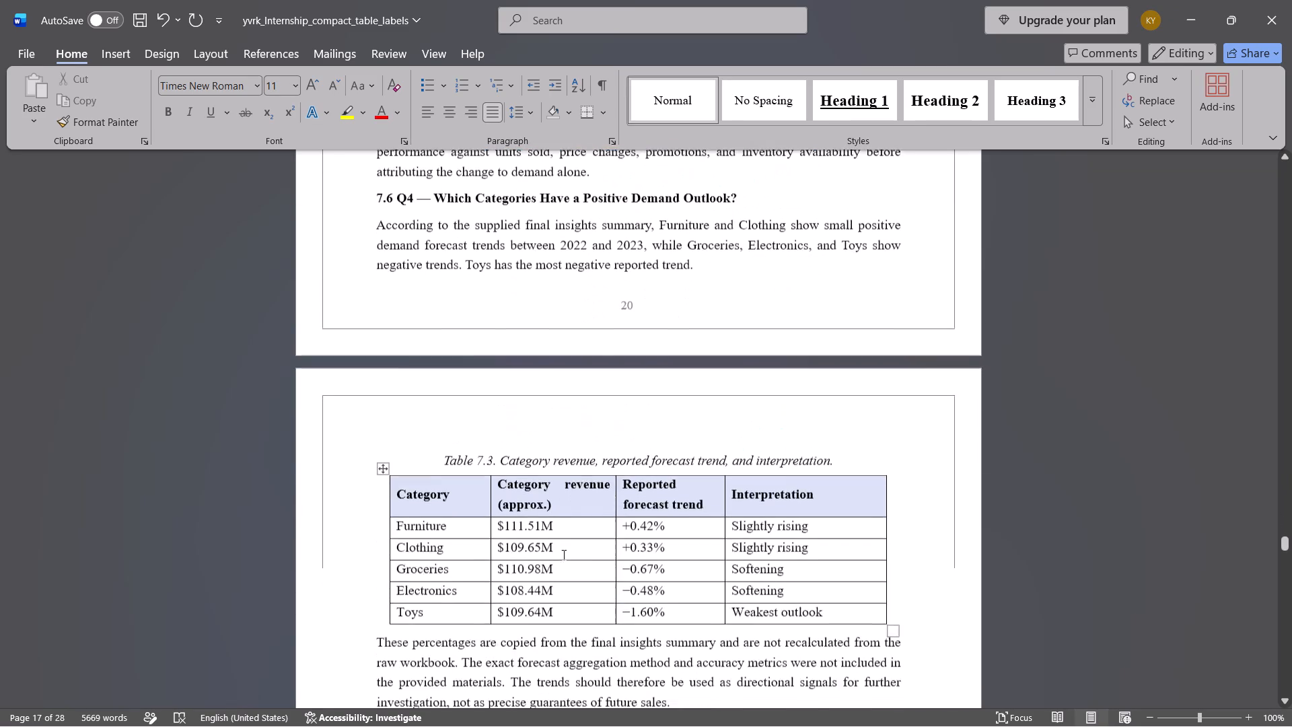
{"action": "scroll", "coordinate": [563, 555], "scroll_direction": "down", "scroll_amount": 2}
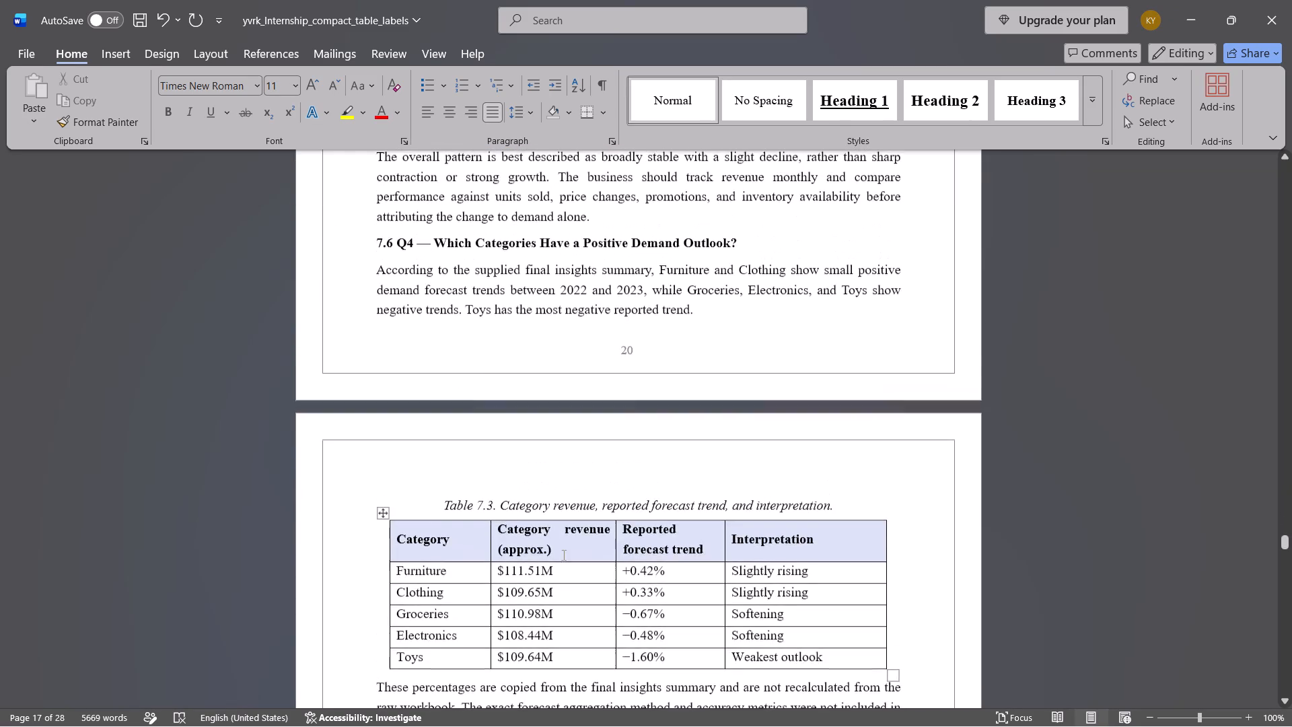
{"action": "scroll", "coordinate": [563, 555], "scroll_direction": "down", "scroll_amount": 2}
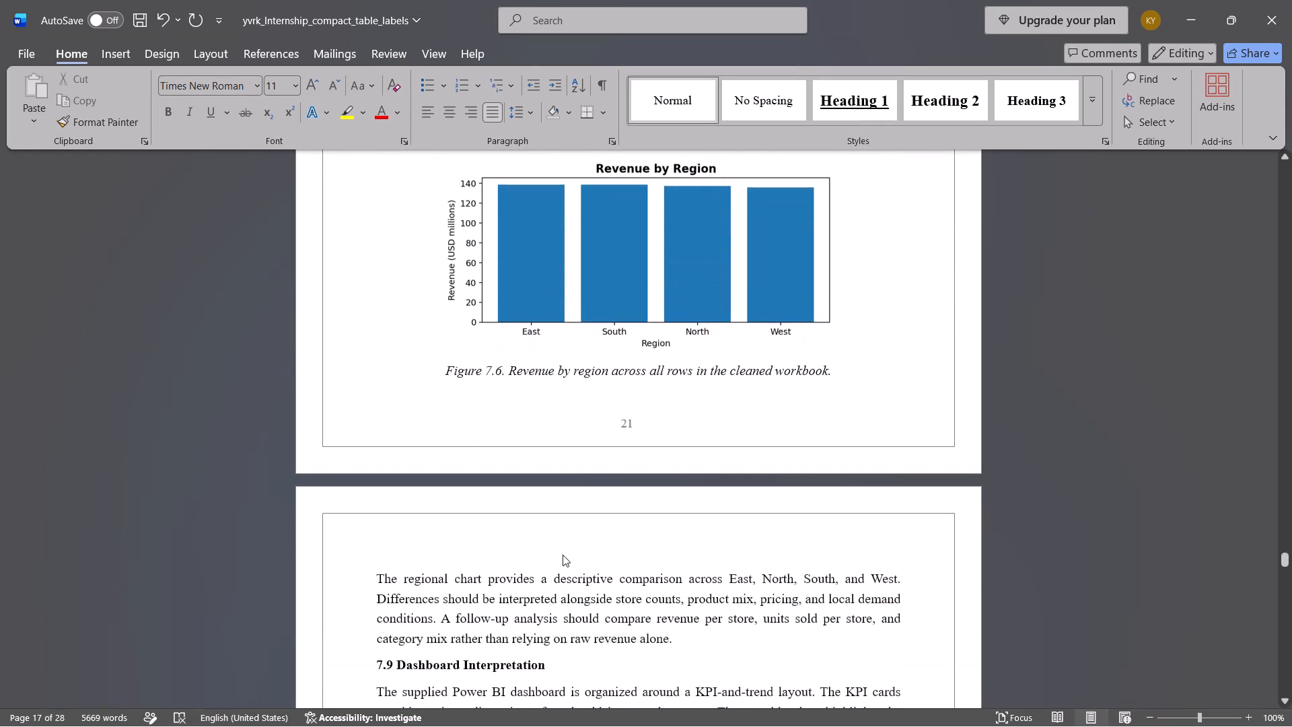
{"action": "scroll", "coordinate": [563, 555], "scroll_direction": "down", "scroll_amount": 7}
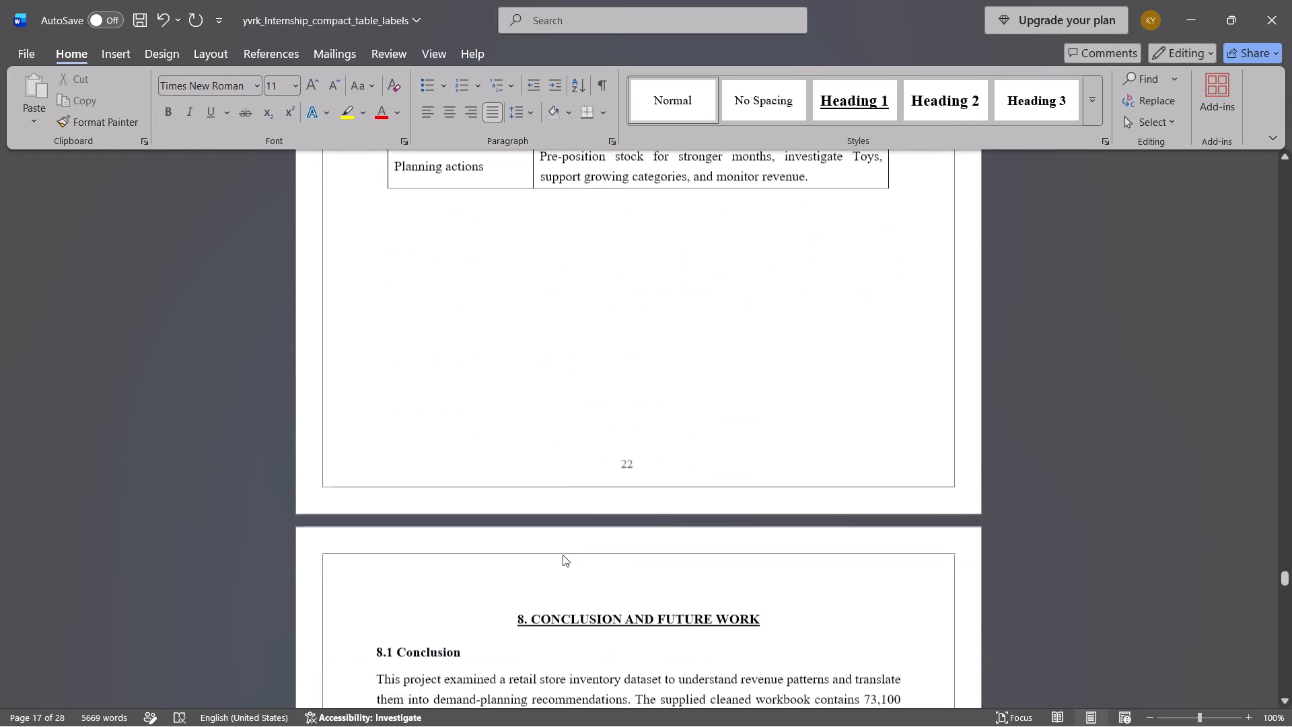
Check chapters 8 and 9, the References, Appendices A and B, and the page following them for layout.
{"action": "scroll", "coordinate": [563, 555], "scroll_direction": "down", "scroll_amount": 4}
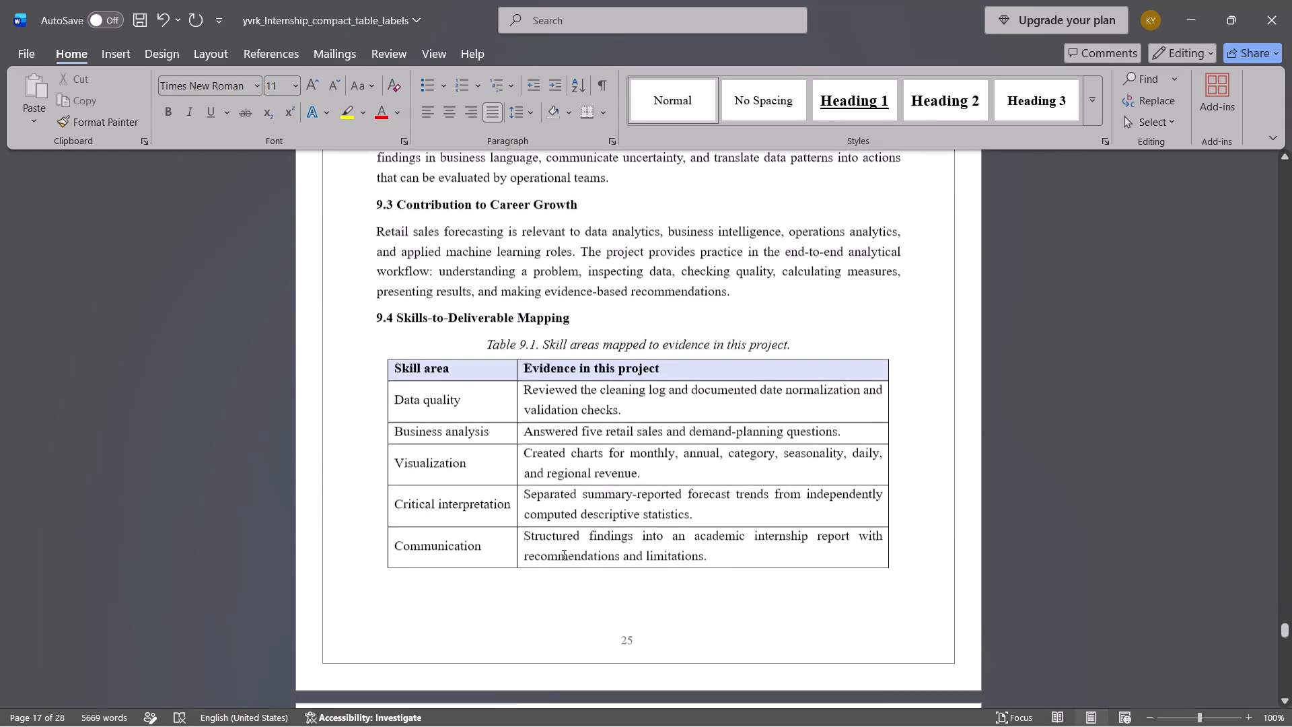
{"action": "scroll", "coordinate": [563, 555], "scroll_direction": "down", "scroll_amount": 1}
{"action": "scroll", "coordinate": [563, 555], "scroll_direction": "up", "scroll_amount": 1}
{"action": "scroll", "coordinate": [563, 555], "scroll_direction": "down", "scroll_amount": 3}
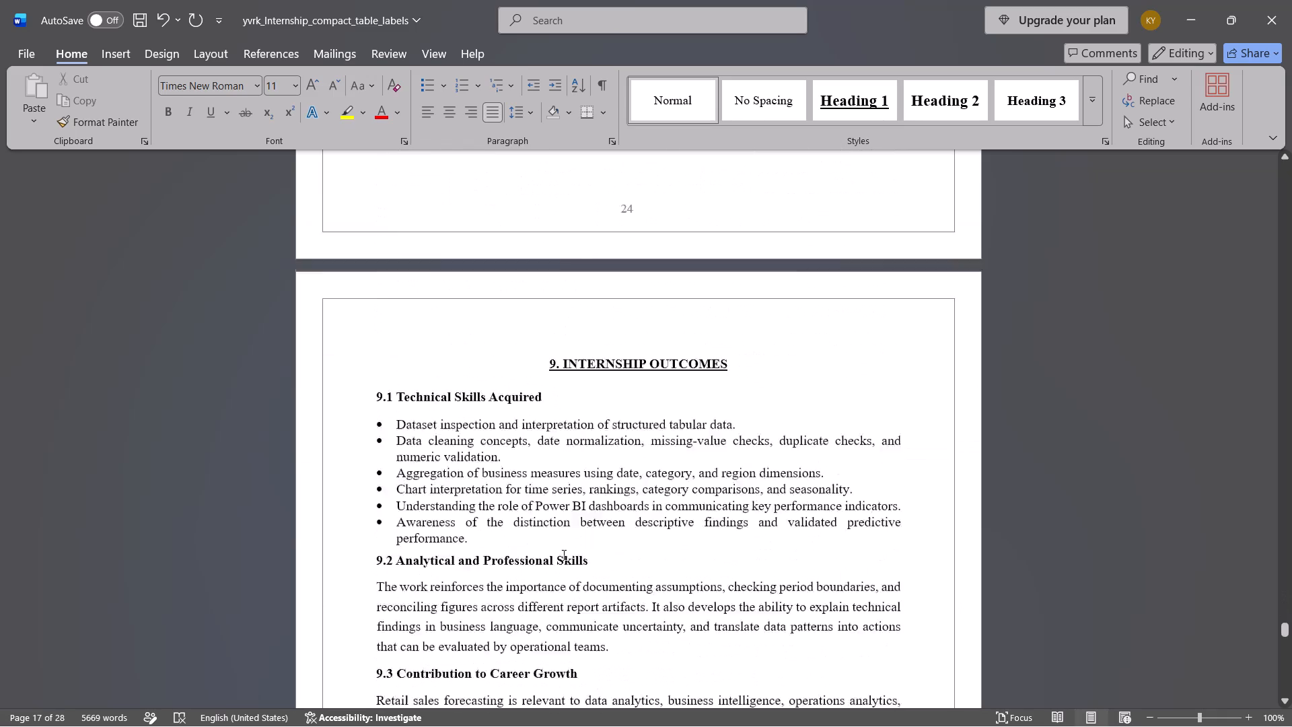
{"action": "scroll", "coordinate": [563, 555], "scroll_direction": "up", "scroll_amount": 6}
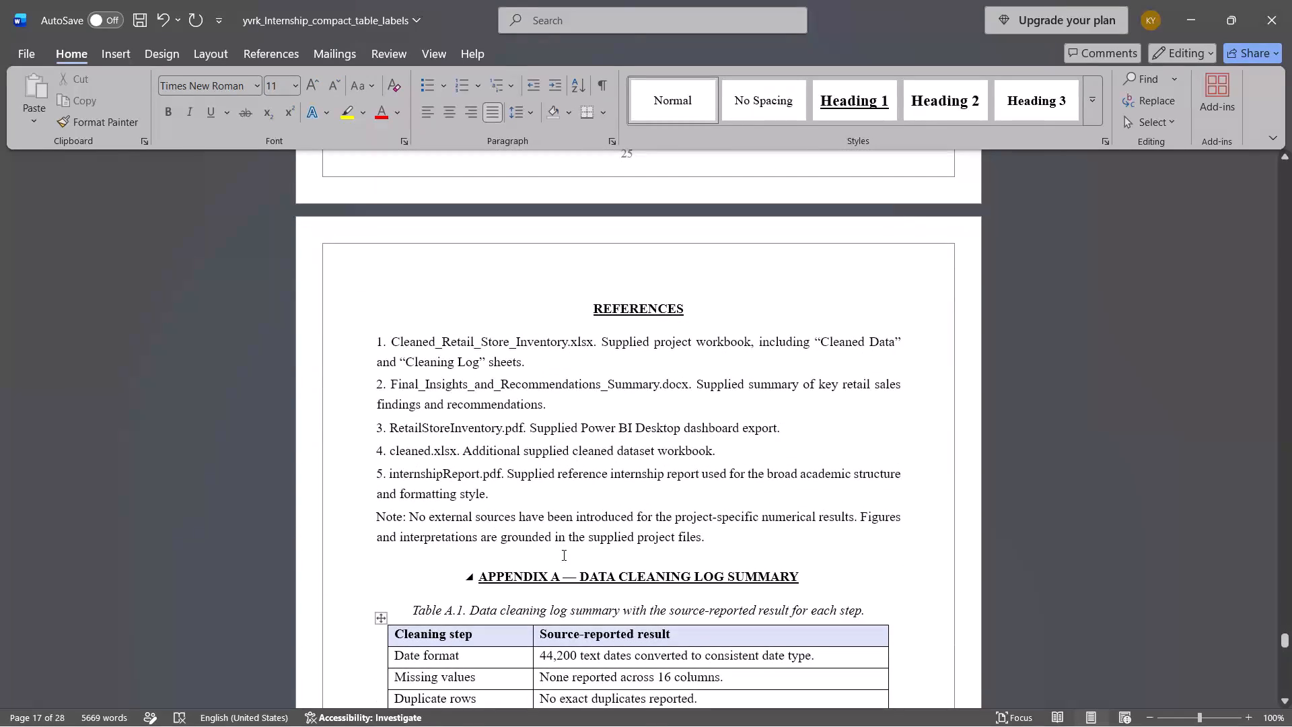
{"action": "scroll", "coordinate": [567, 544], "scroll_direction": "down", "scroll_amount": 1}
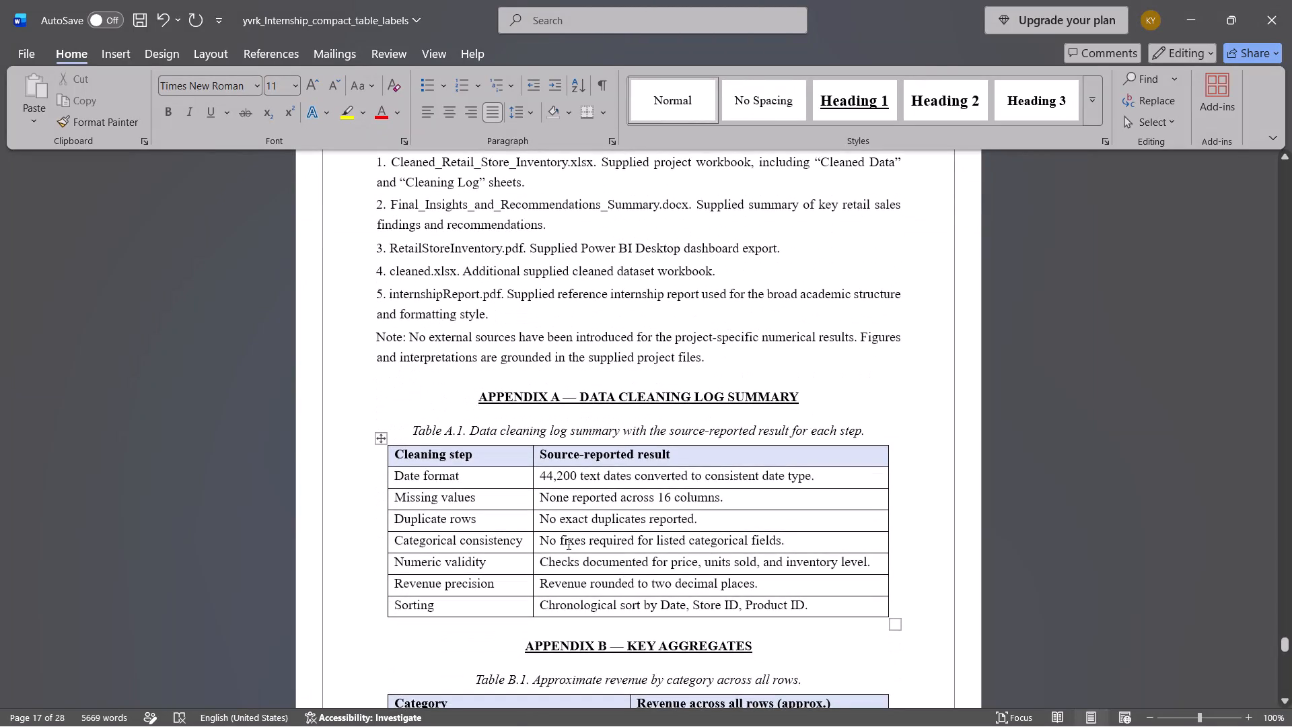
{"action": "scroll", "coordinate": [567, 544], "scroll_direction": "down", "scroll_amount": 5}
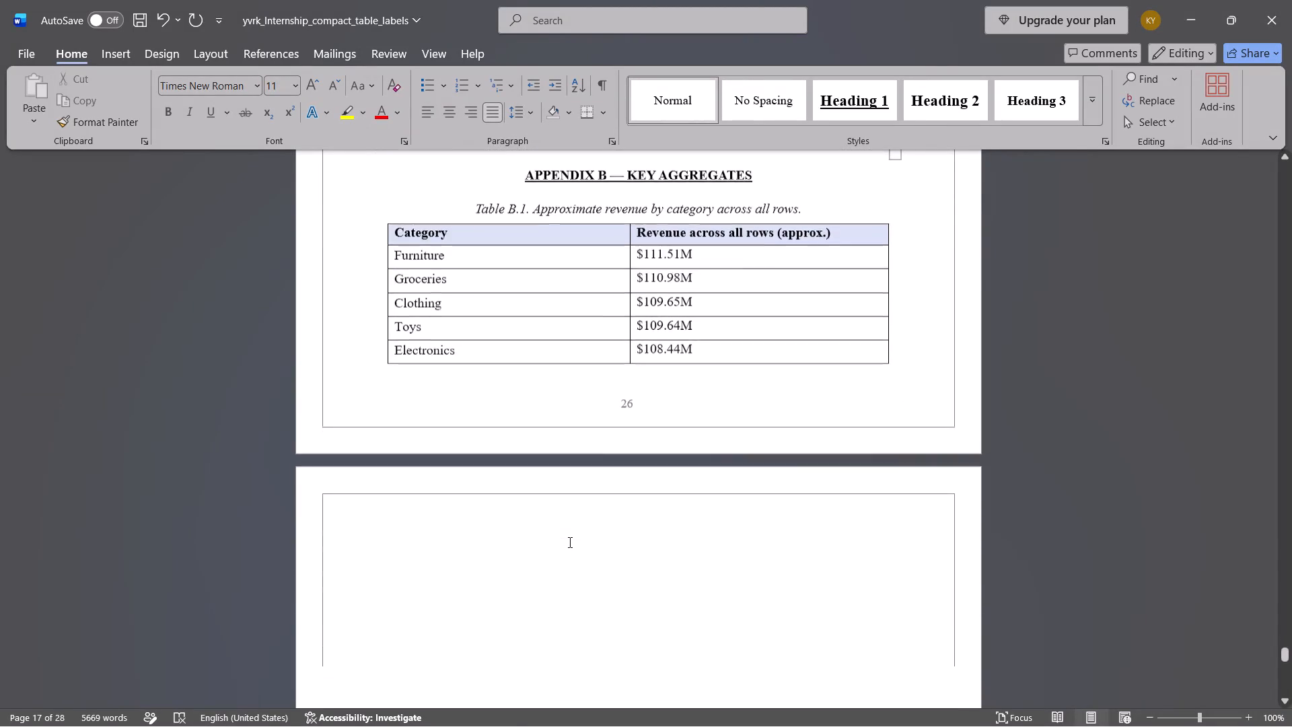
{"action": "scroll", "coordinate": [569, 542], "scroll_direction": "up", "scroll_amount": 1}
{"action": "scroll", "coordinate": [569, 542], "scroll_direction": "down", "scroll_amount": 17}
{"action": "scroll", "coordinate": [569, 542], "scroll_direction": "up", "scroll_amount": 1}
{"action": "scroll", "coordinate": [569, 542], "scroll_direction": "down", "scroll_amount": 5}
{"action": "scroll", "coordinate": [569, 542], "scroll_direction": "up", "scroll_amount": 1}
{"action": "scroll", "coordinate": [569, 542], "scroll_direction": "down", "scroll_amount": 3}
{"action": "scroll", "coordinate": [569, 542], "scroll_direction": "up", "scroll_amount": 1}
{"action": "scroll", "coordinate": [569, 542], "scroll_direction": "down", "scroll_amount": 1}
{"action": "scroll", "coordinate": [569, 542], "scroll_direction": "up", "scroll_amount": 1}
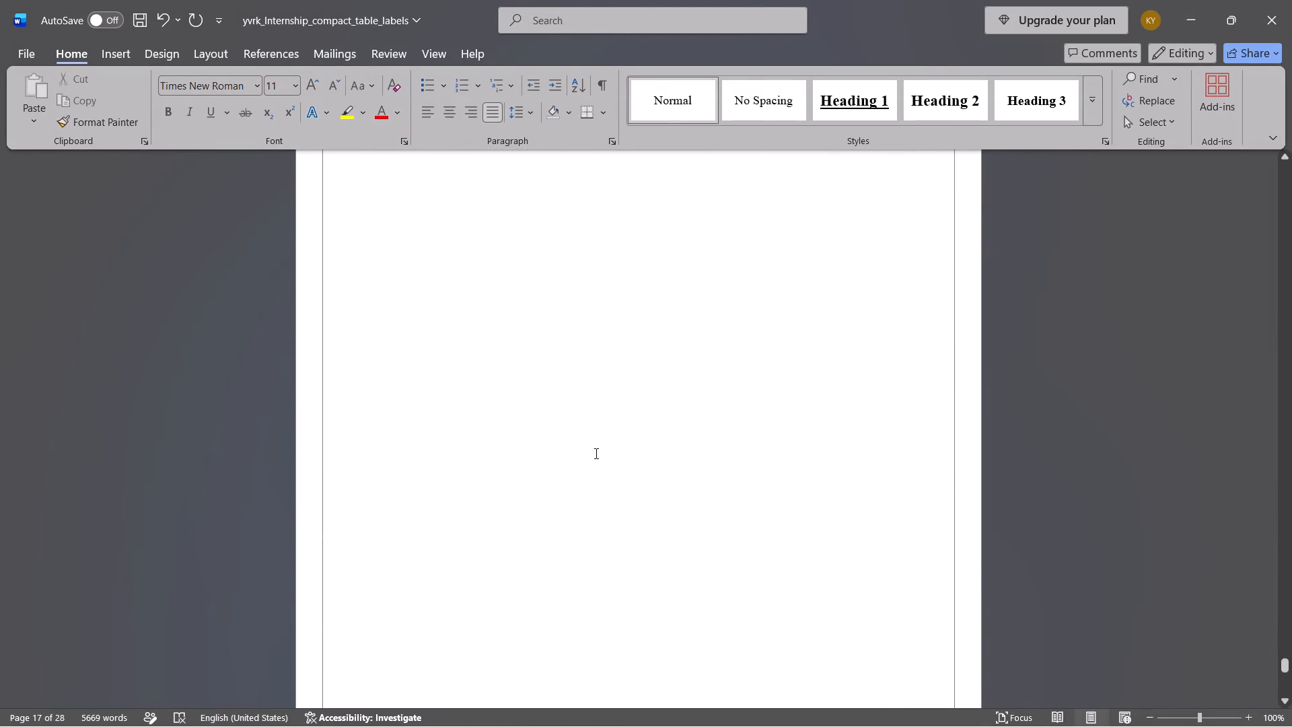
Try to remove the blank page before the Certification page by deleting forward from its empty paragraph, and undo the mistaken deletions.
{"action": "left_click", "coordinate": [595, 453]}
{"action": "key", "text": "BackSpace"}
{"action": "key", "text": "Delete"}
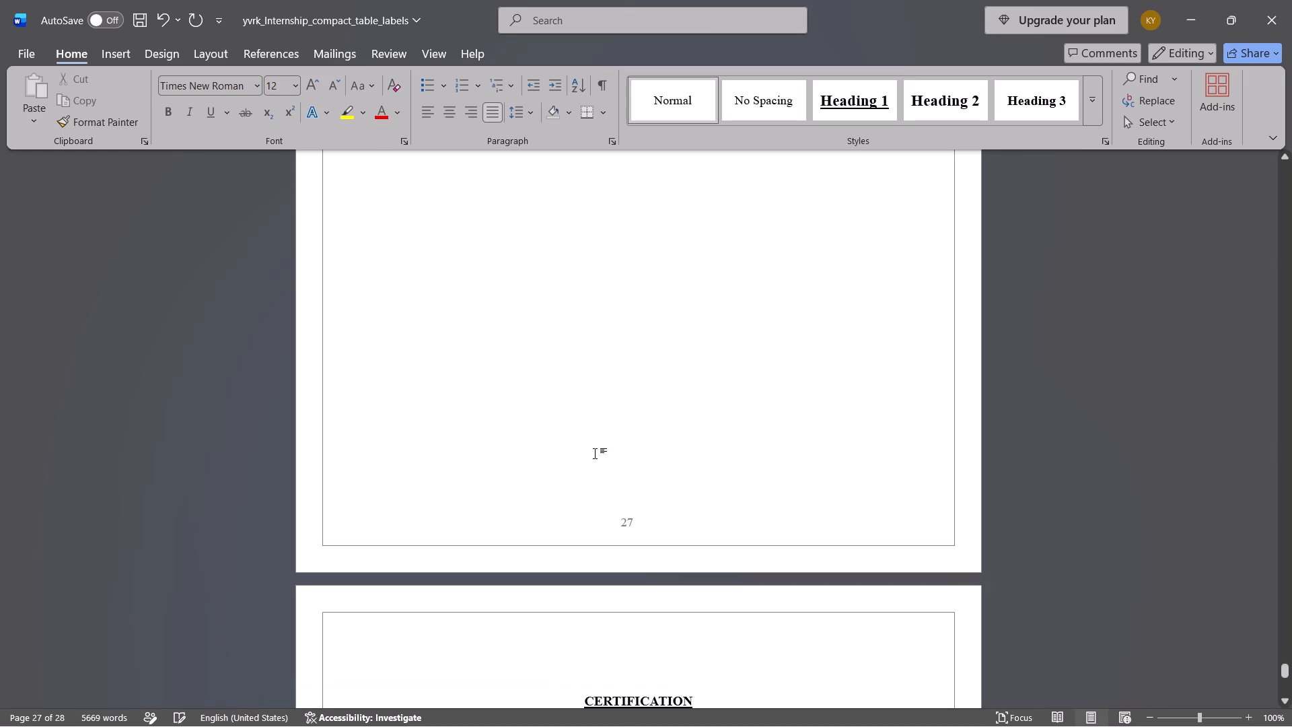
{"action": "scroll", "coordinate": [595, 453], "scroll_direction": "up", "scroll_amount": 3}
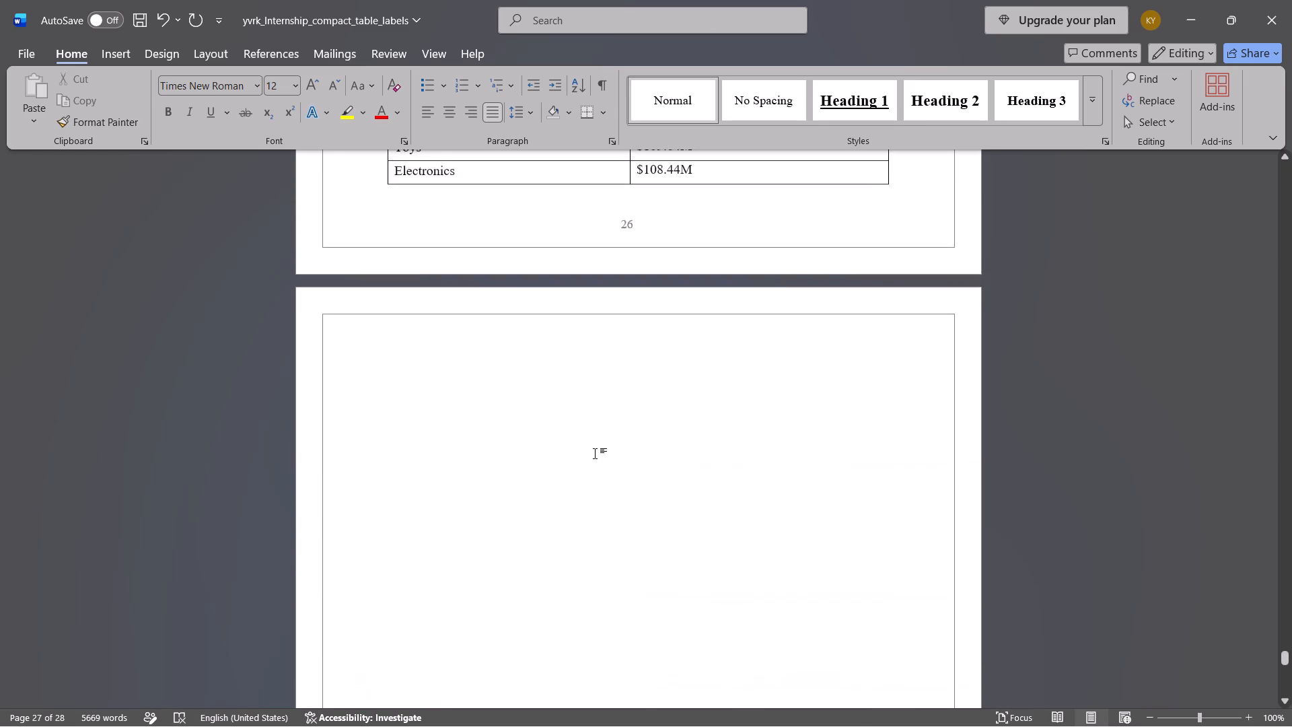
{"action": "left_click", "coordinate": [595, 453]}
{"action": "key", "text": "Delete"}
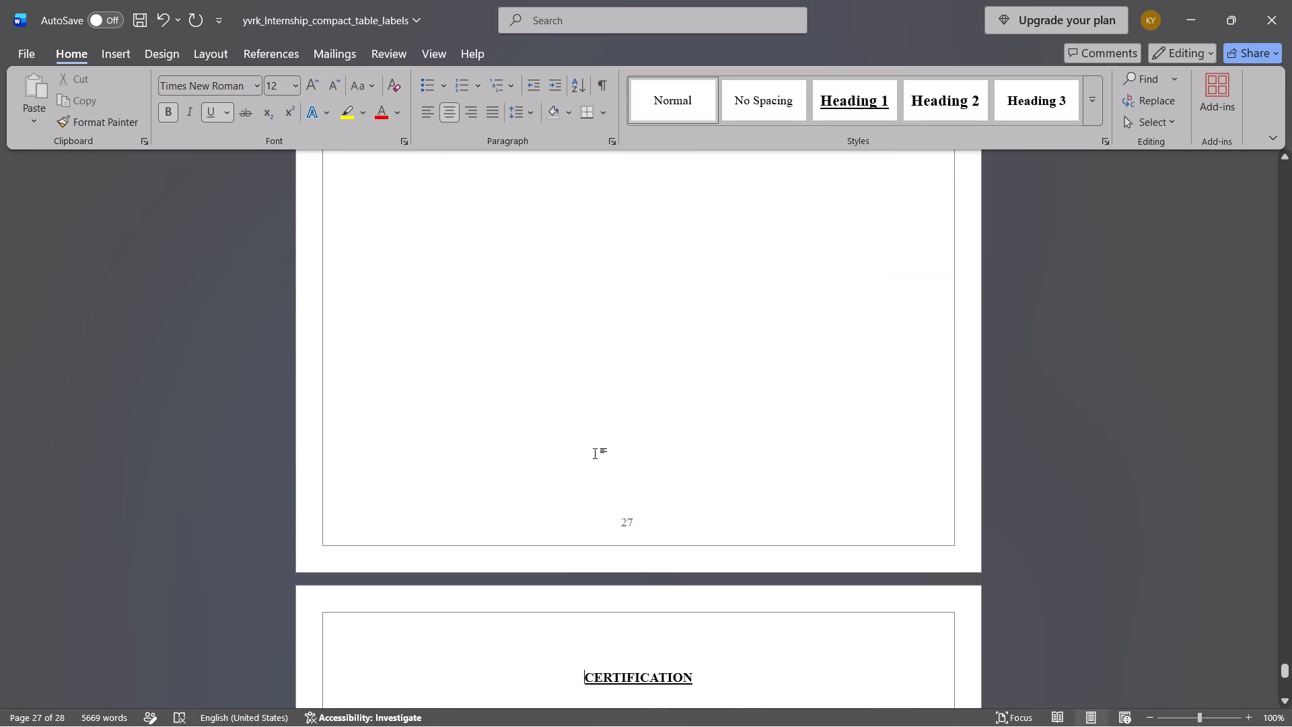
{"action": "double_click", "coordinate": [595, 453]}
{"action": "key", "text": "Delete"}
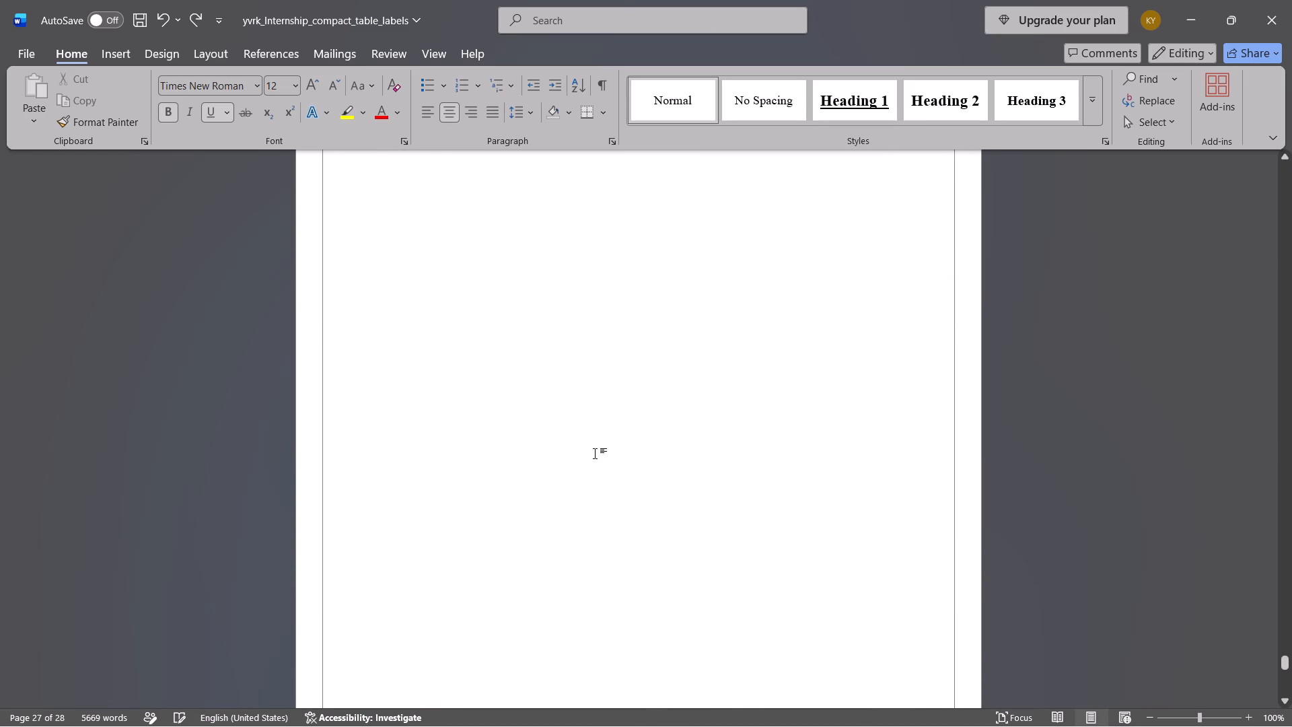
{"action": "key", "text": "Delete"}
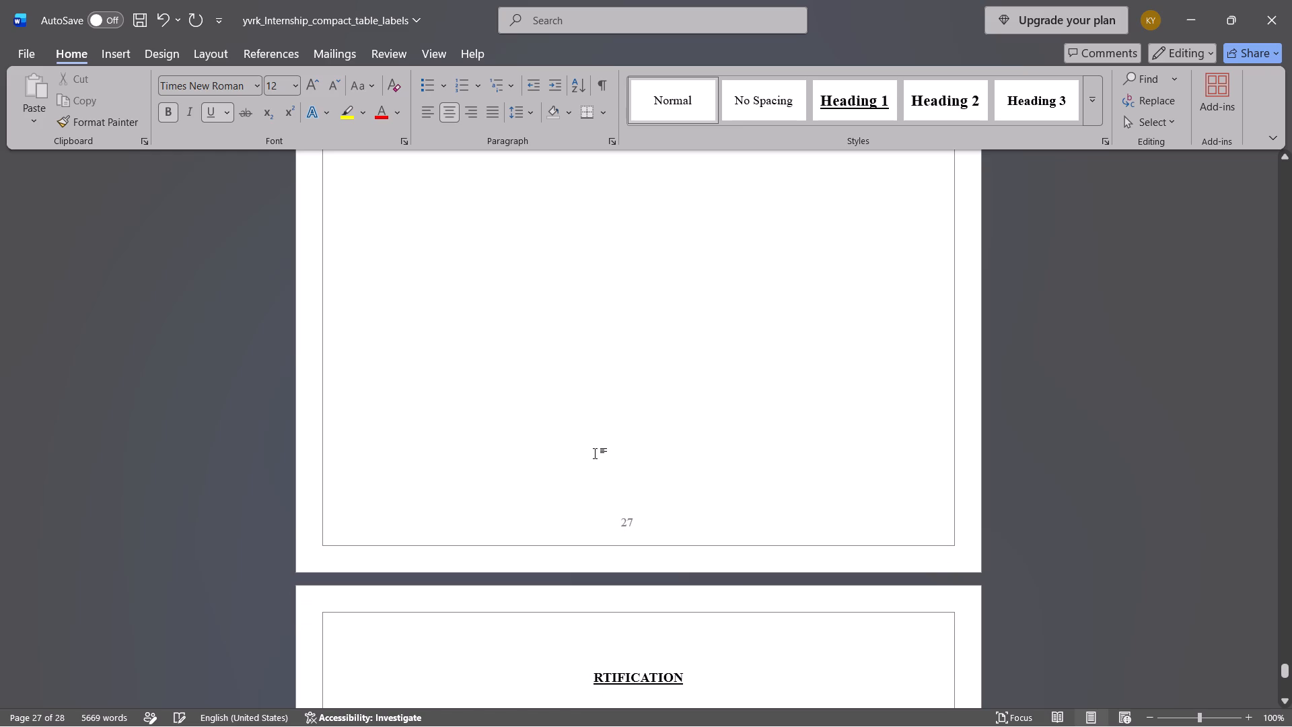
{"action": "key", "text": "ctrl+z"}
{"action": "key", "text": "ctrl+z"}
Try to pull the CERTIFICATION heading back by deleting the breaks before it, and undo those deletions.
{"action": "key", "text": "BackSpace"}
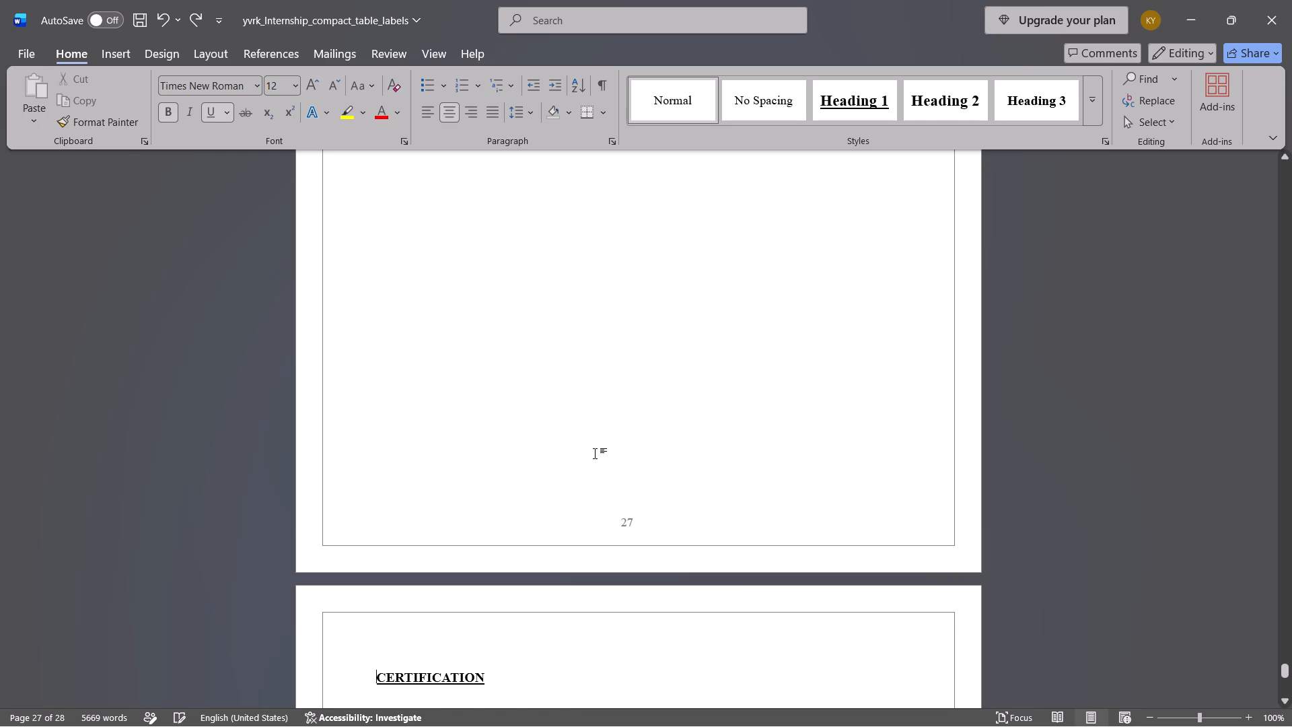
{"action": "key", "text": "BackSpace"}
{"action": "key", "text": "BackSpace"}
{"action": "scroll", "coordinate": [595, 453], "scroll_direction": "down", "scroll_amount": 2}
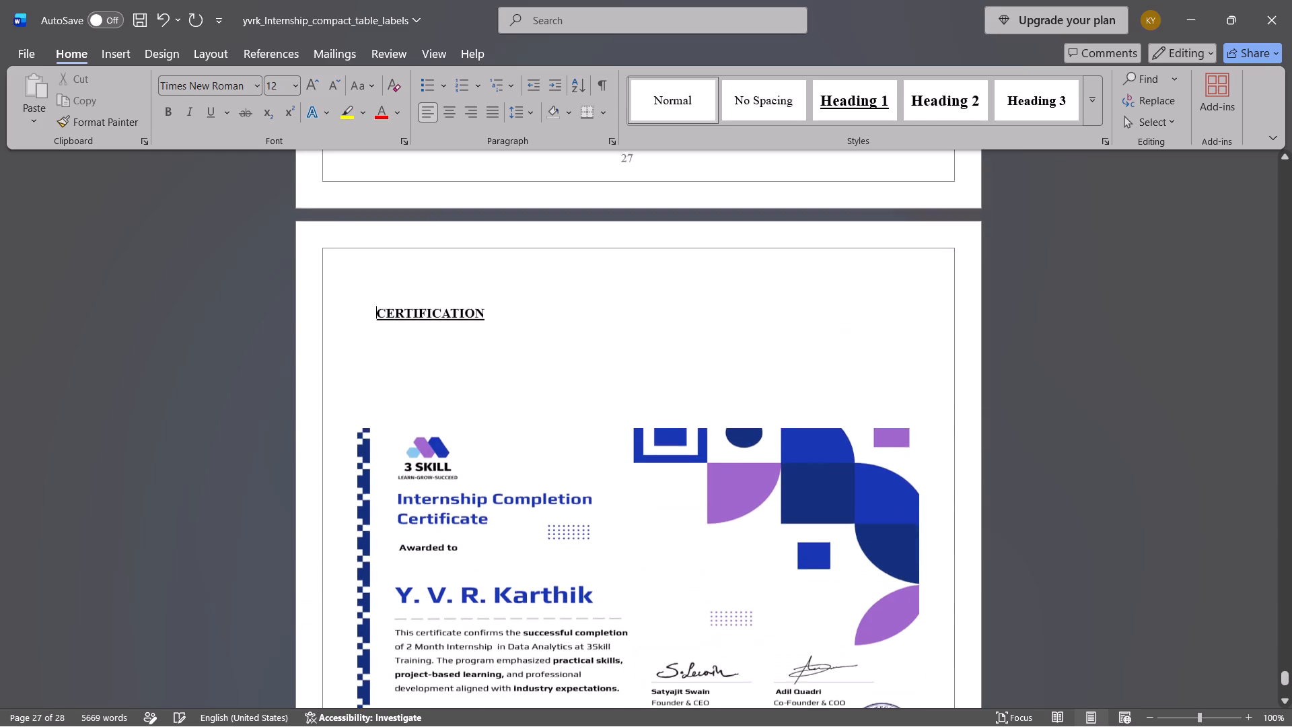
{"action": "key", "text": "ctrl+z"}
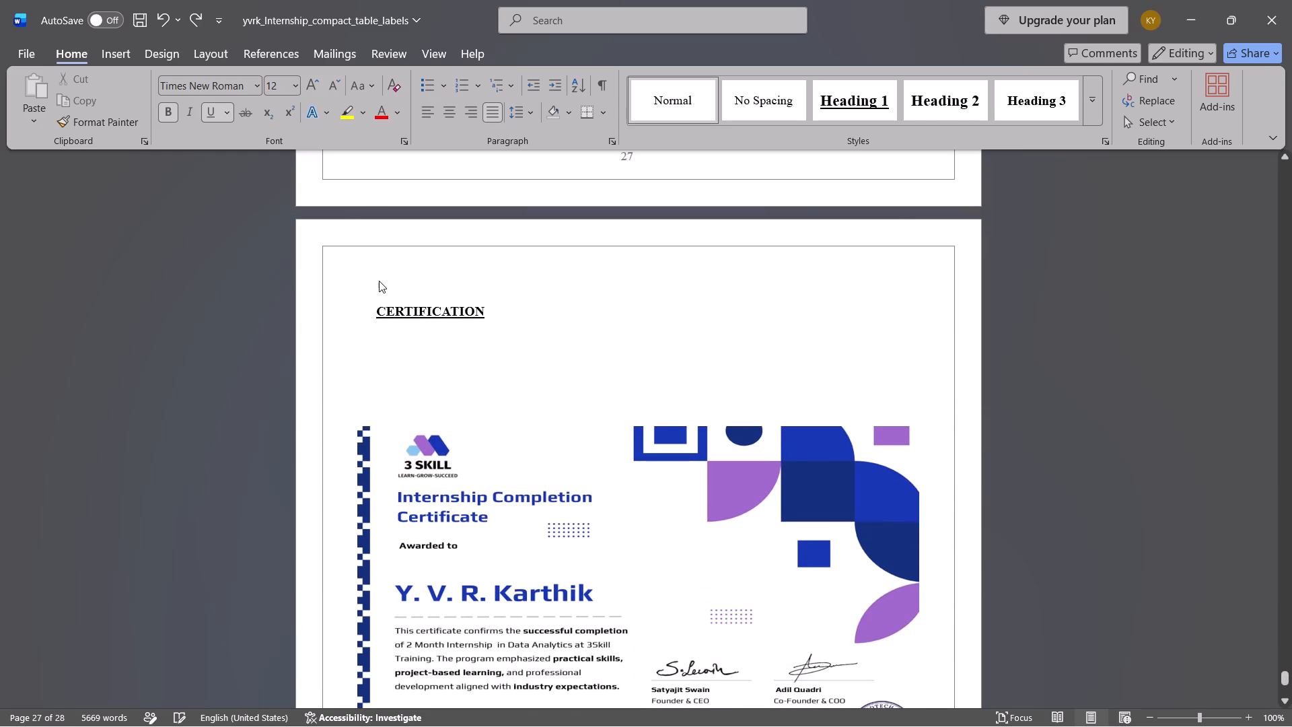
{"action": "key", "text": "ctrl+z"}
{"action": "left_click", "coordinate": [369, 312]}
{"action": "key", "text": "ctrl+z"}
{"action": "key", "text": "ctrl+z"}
Delete the blank page 27 between Appendix B and the Certification page, keeping the CERTIFICATION heading centred.
{"action": "key", "text": "BackSpace"}
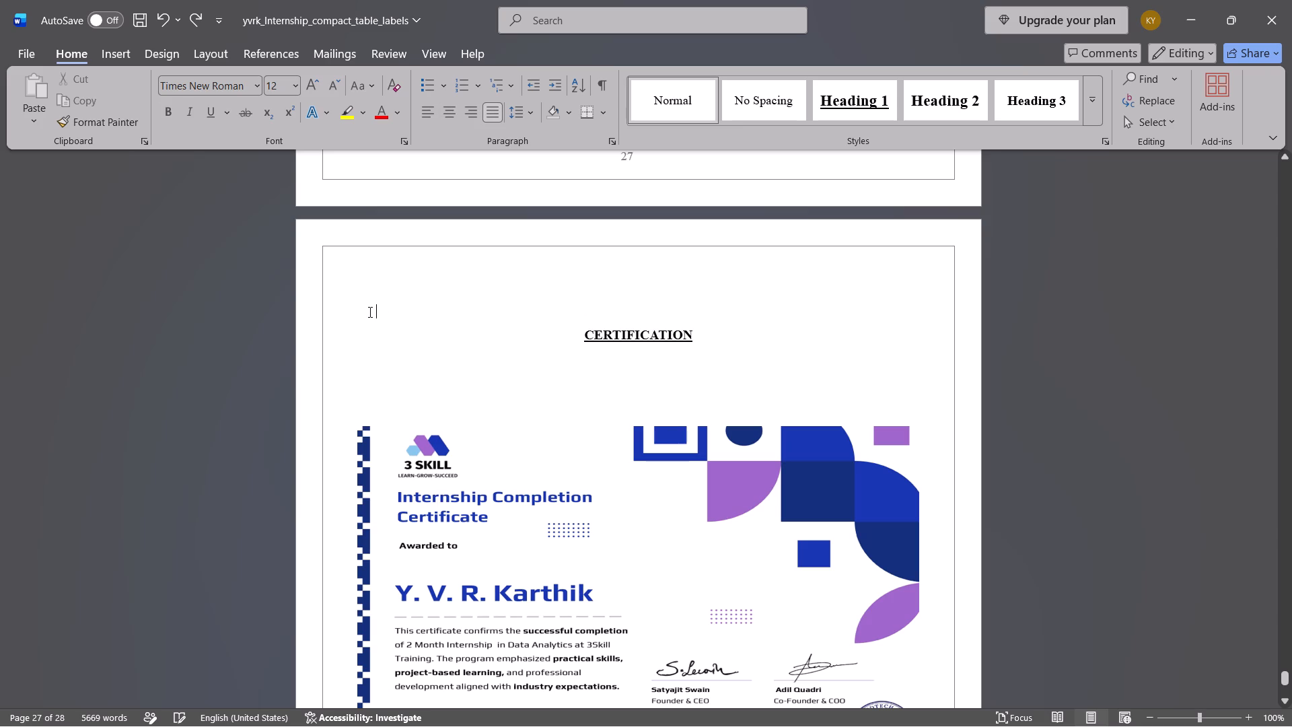
{"action": "key", "text": "BackSpace"}
{"action": "scroll", "coordinate": [369, 312], "scroll_direction": "up", "scroll_amount": 1}
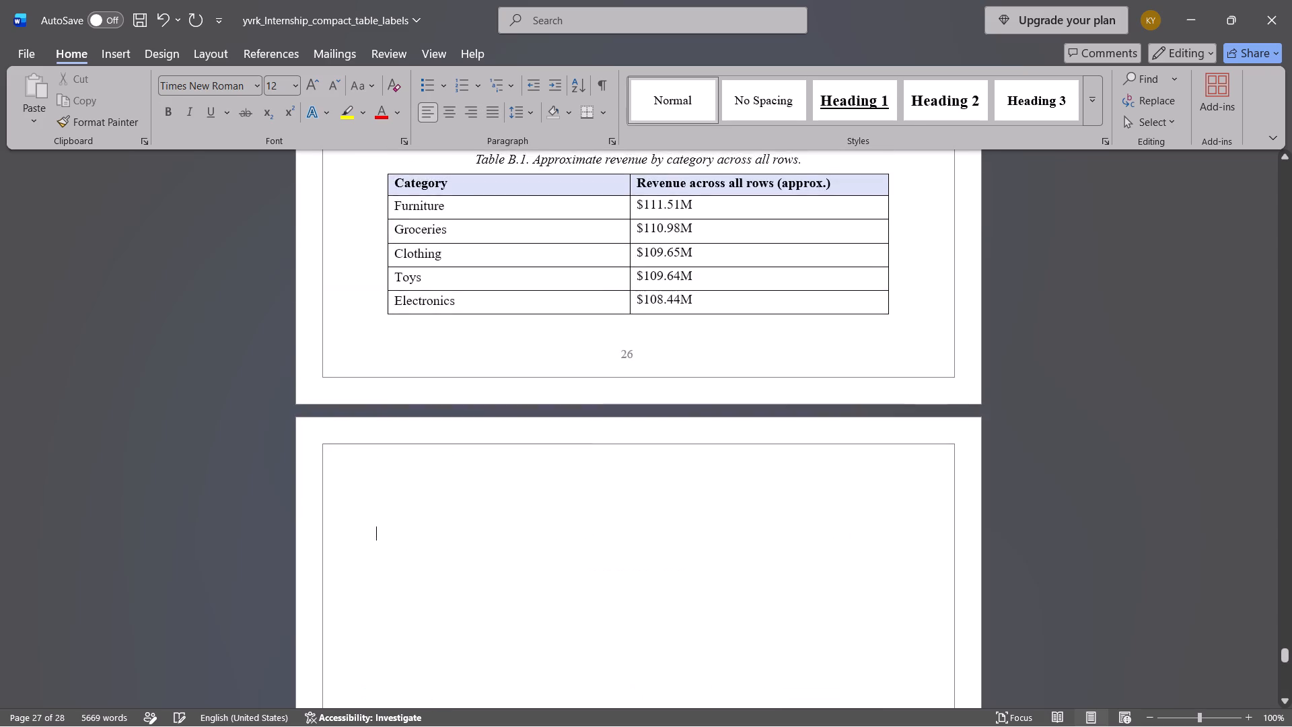
{"action": "scroll", "coordinate": [369, 312], "scroll_direction": "up", "scroll_amount": 1}
{"action": "scroll", "coordinate": [369, 312], "scroll_direction": "down", "scroll_amount": 4, "text": "ctrl"}
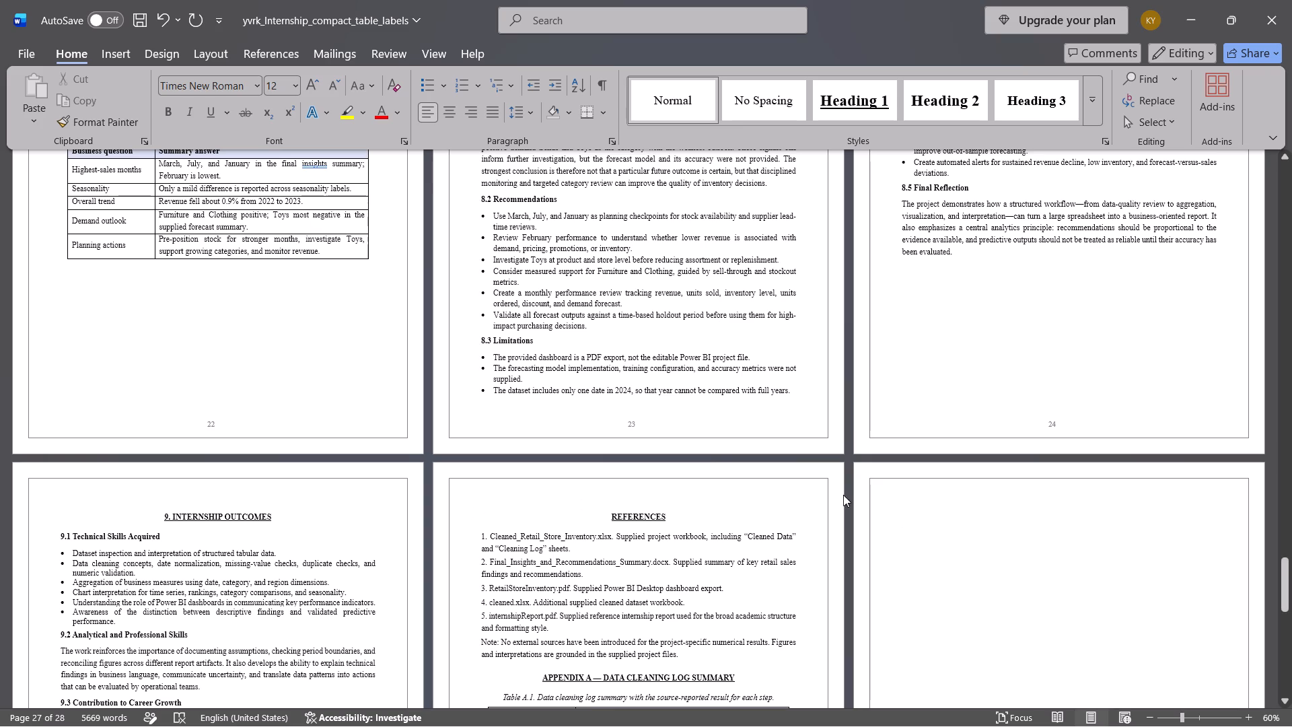
{"action": "left_click_drag", "start_coordinate": [916, 514], "coordinate": [1117, 674]}
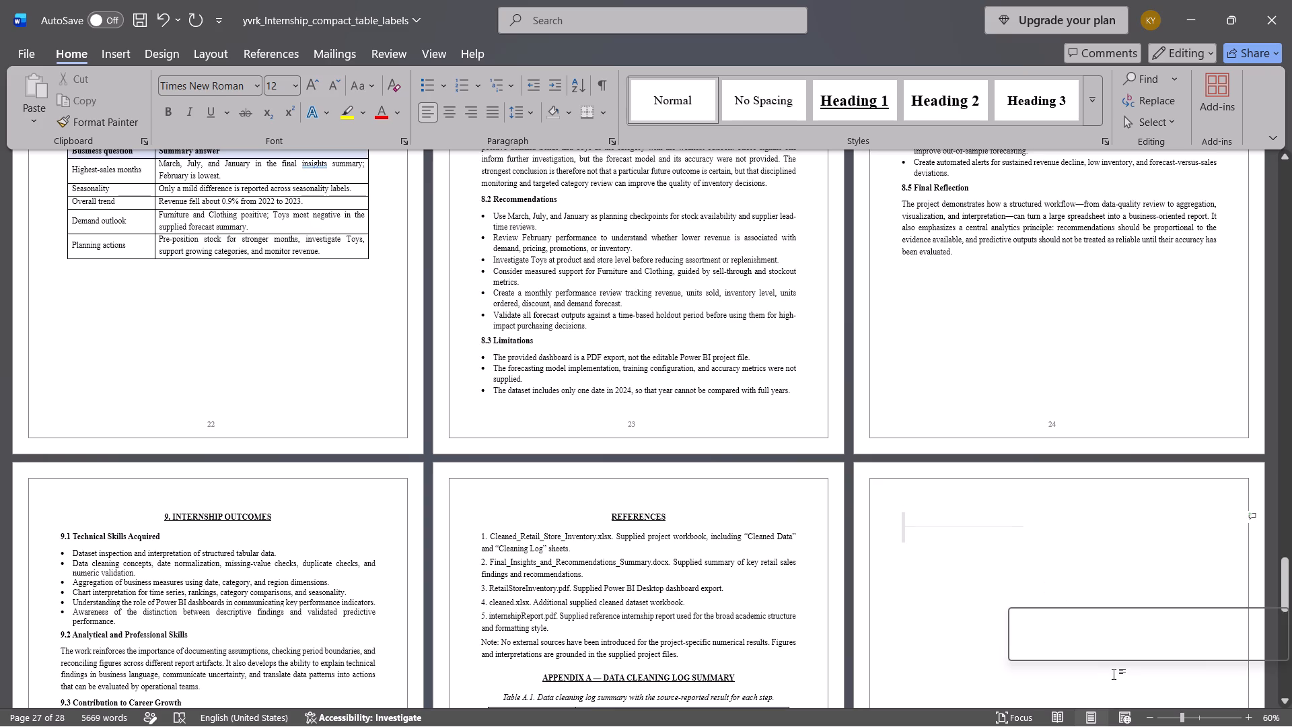
{"action": "key", "text": "Delete"}
{"action": "scroll", "coordinate": [1058, 541], "scroll_direction": "down", "scroll_amount": 10}
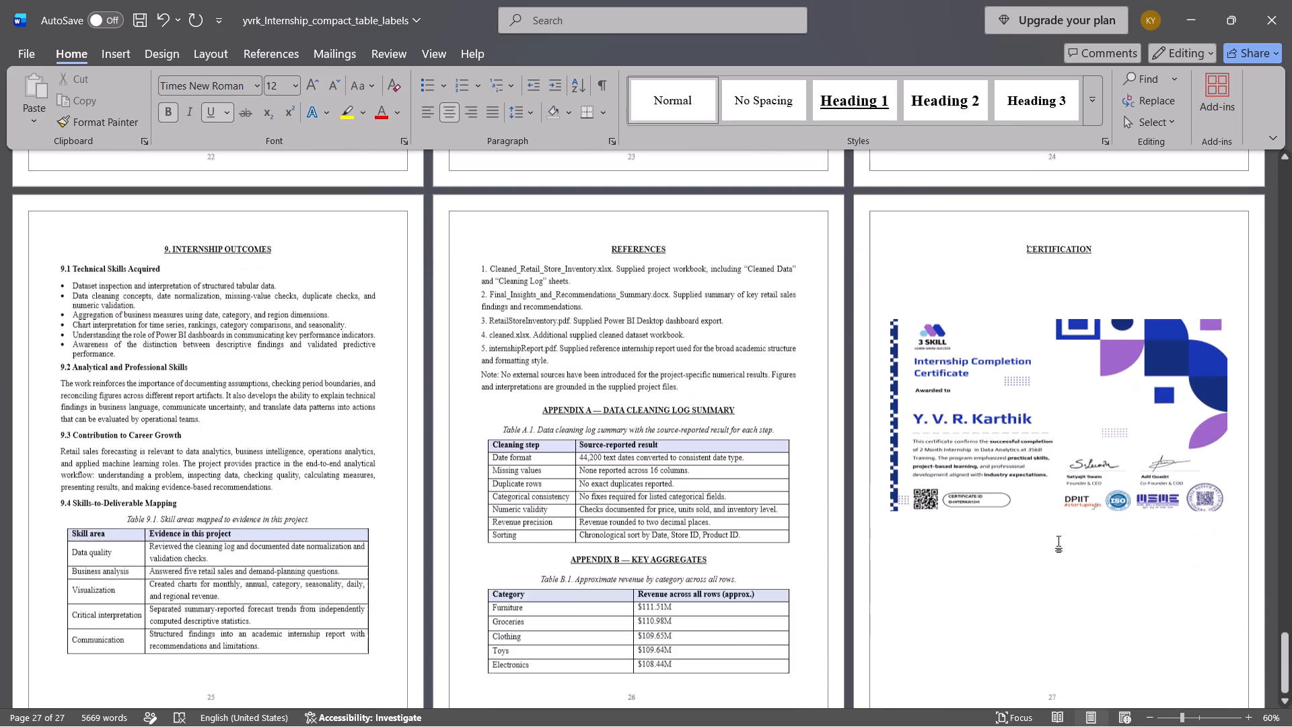
Save the report.
{"action": "key", "text": "ctrl+s"}
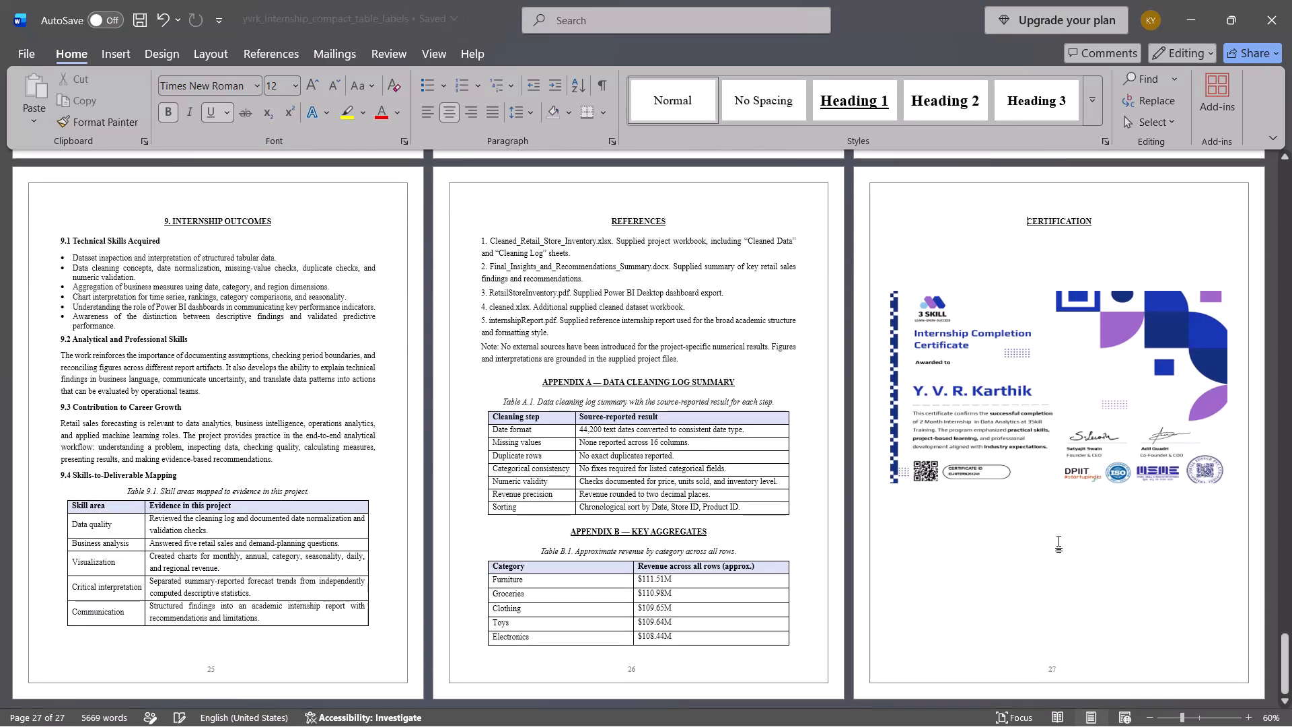
{"action": "scroll", "coordinate": [639, 471], "scroll_direction": "up", "scroll_amount": 5}
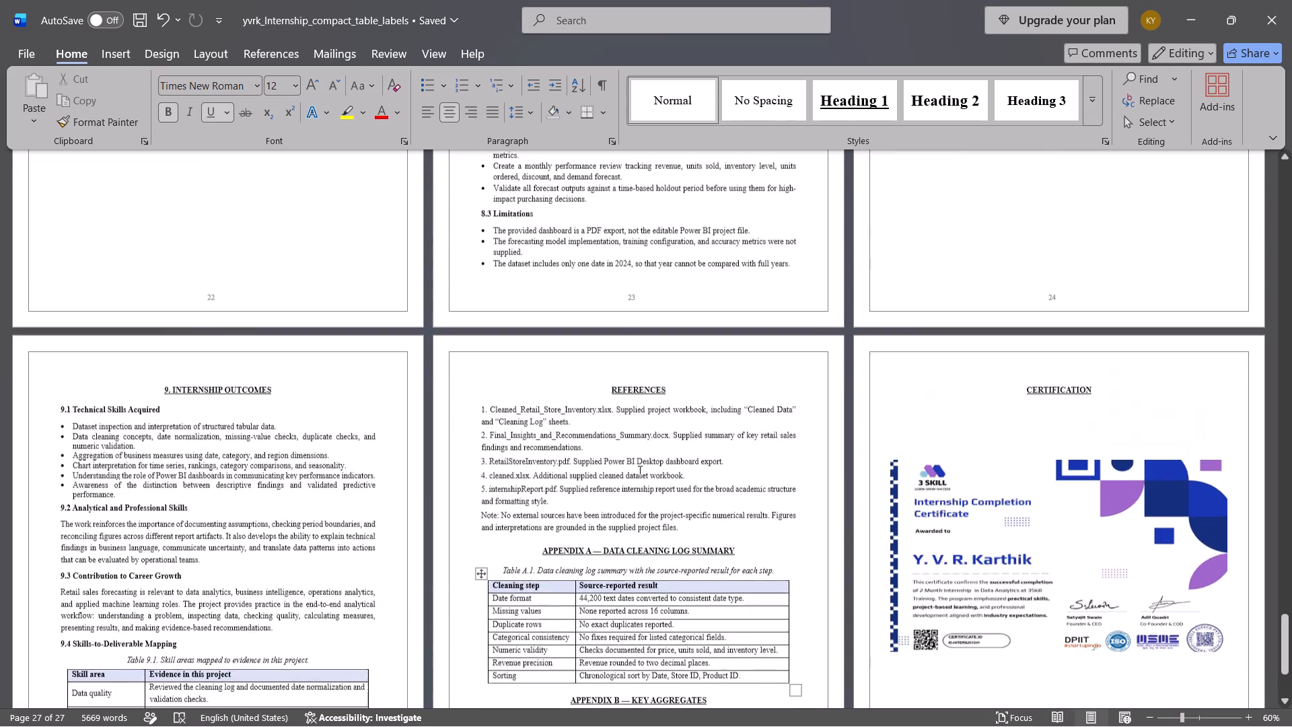
Review the report's page layout and list spacing from the Certification page back to the 1.6 Report Organization section.
{"action": "scroll", "coordinate": [639, 471], "scroll_direction": "up", "scroll_amount": 7}
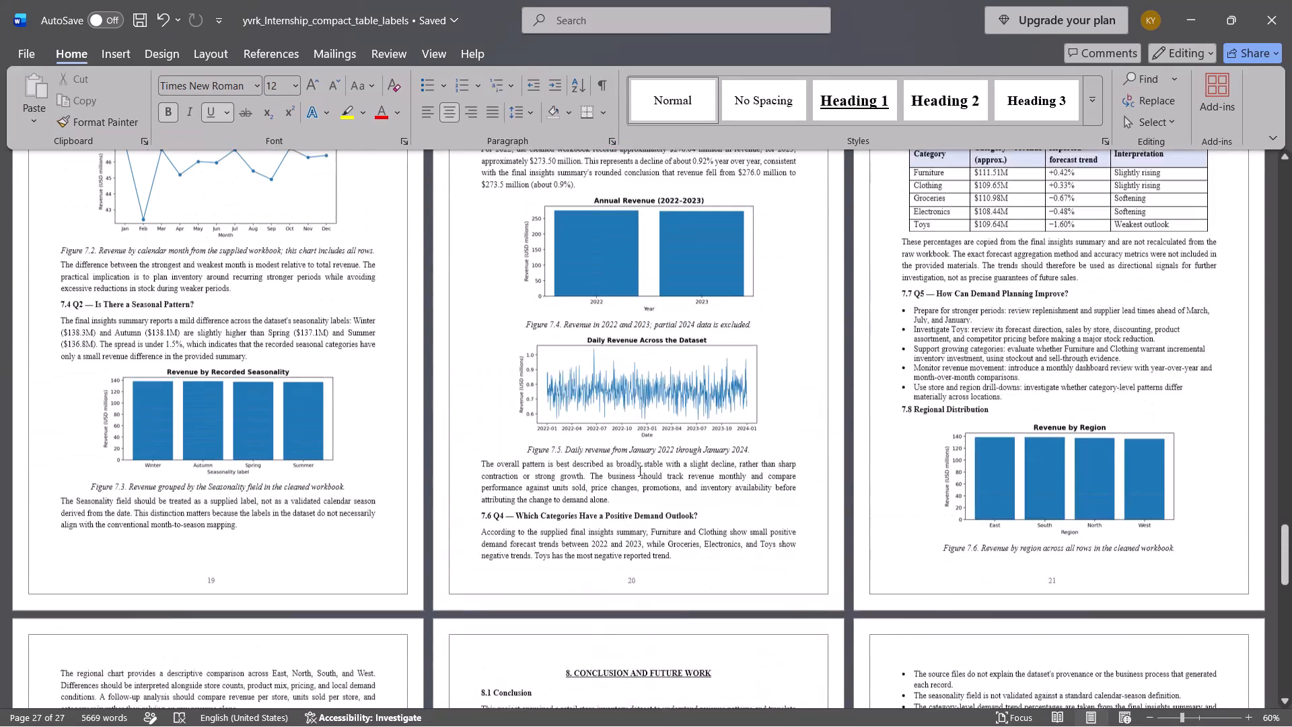
{"action": "scroll", "coordinate": [639, 471], "scroll_direction": "up", "scroll_amount": 6}
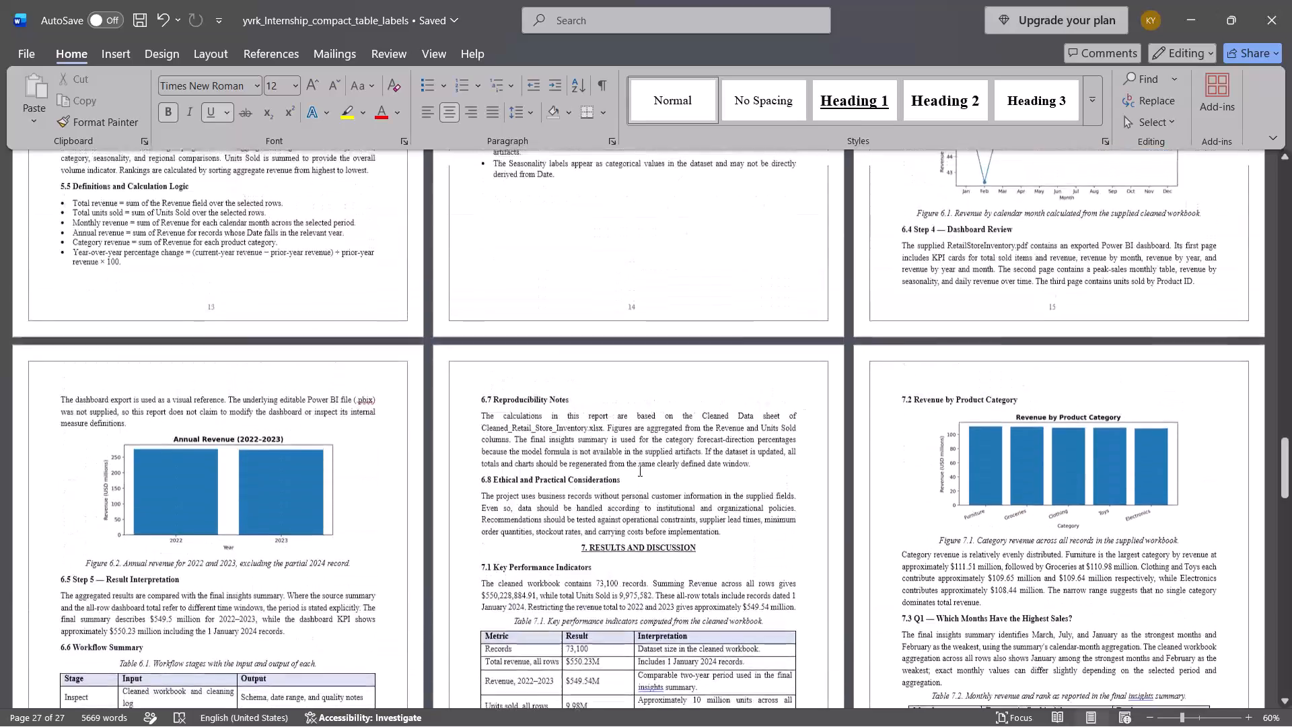
{"action": "scroll", "coordinate": [639, 471], "scroll_direction": "up", "scroll_amount": 4}
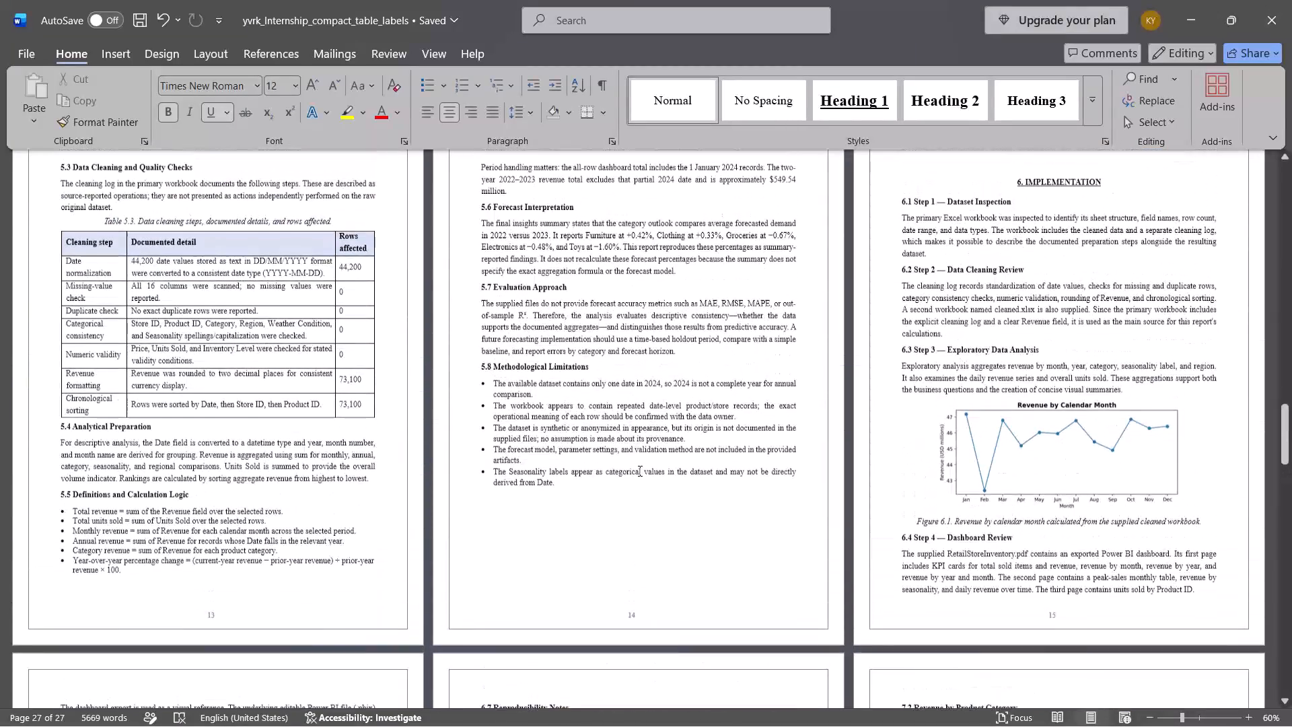
{"action": "scroll", "coordinate": [639, 471], "scroll_direction": "up", "scroll_amount": 5}
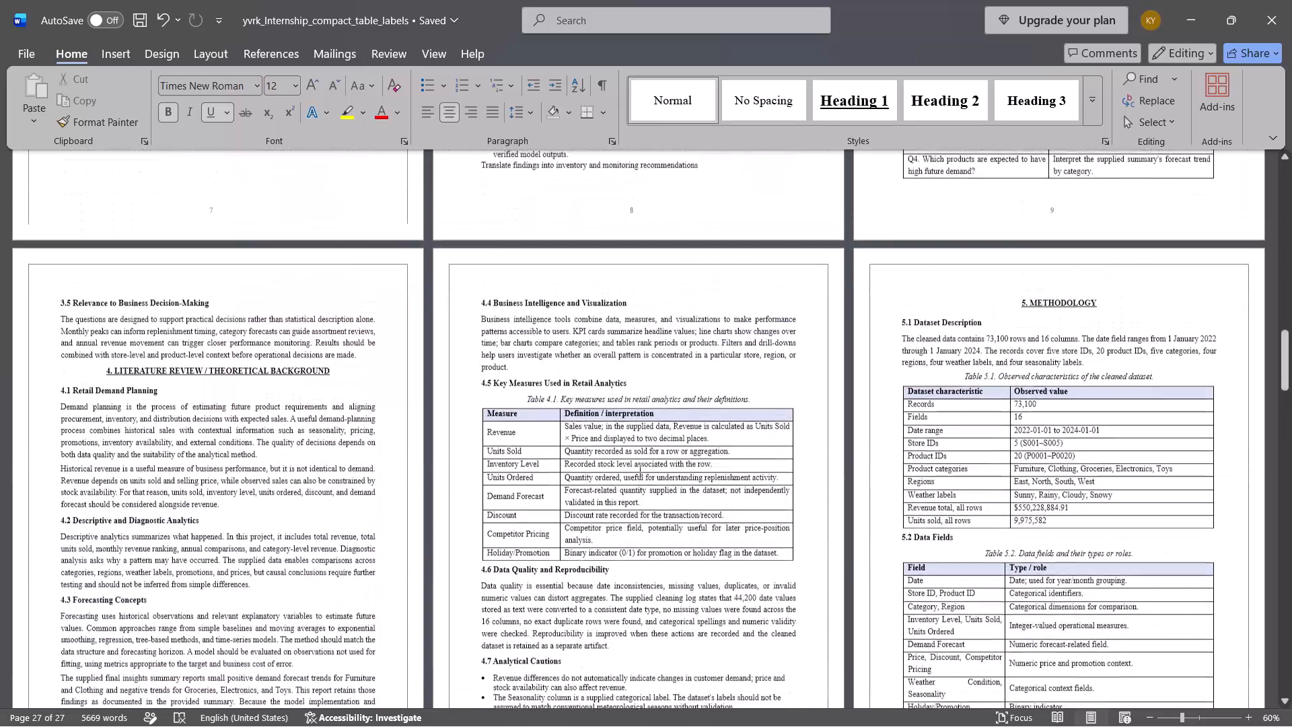
{"action": "scroll", "coordinate": [639, 471], "scroll_direction": "up", "scroll_amount": 3}
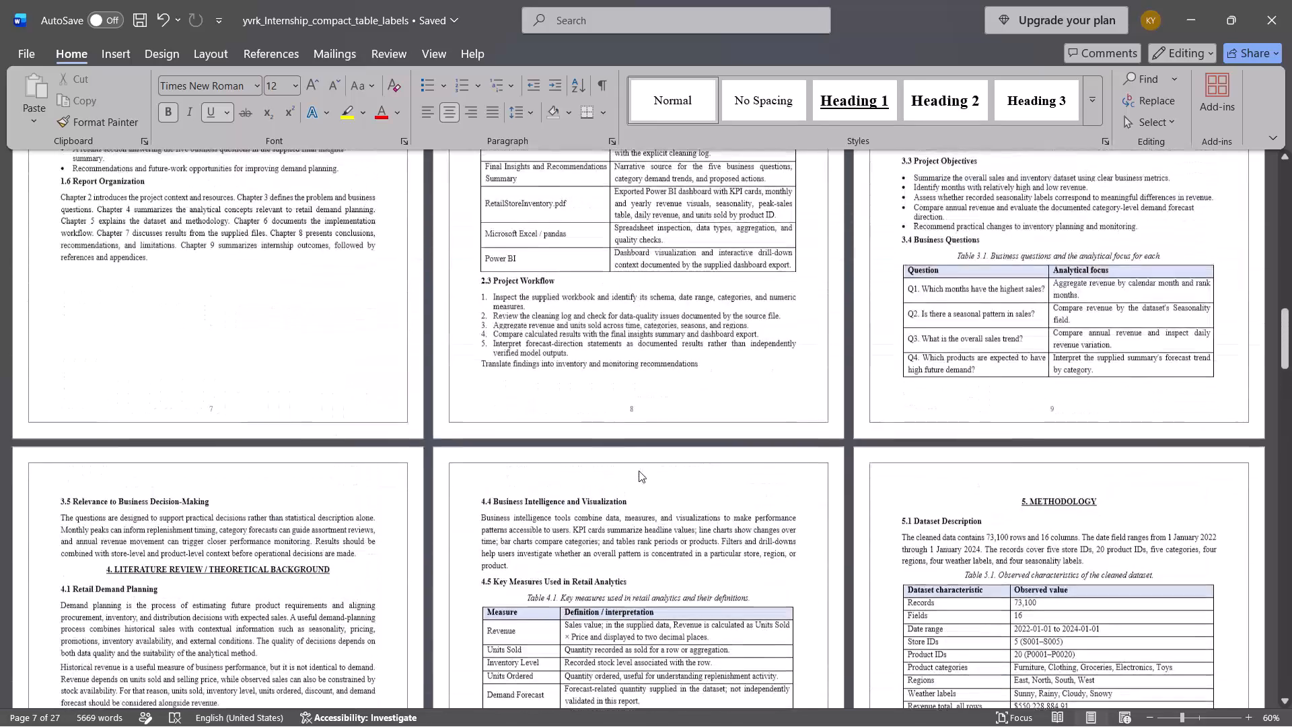
{"action": "scroll", "coordinate": [639, 471], "scroll_direction": "down", "scroll_amount": 2}
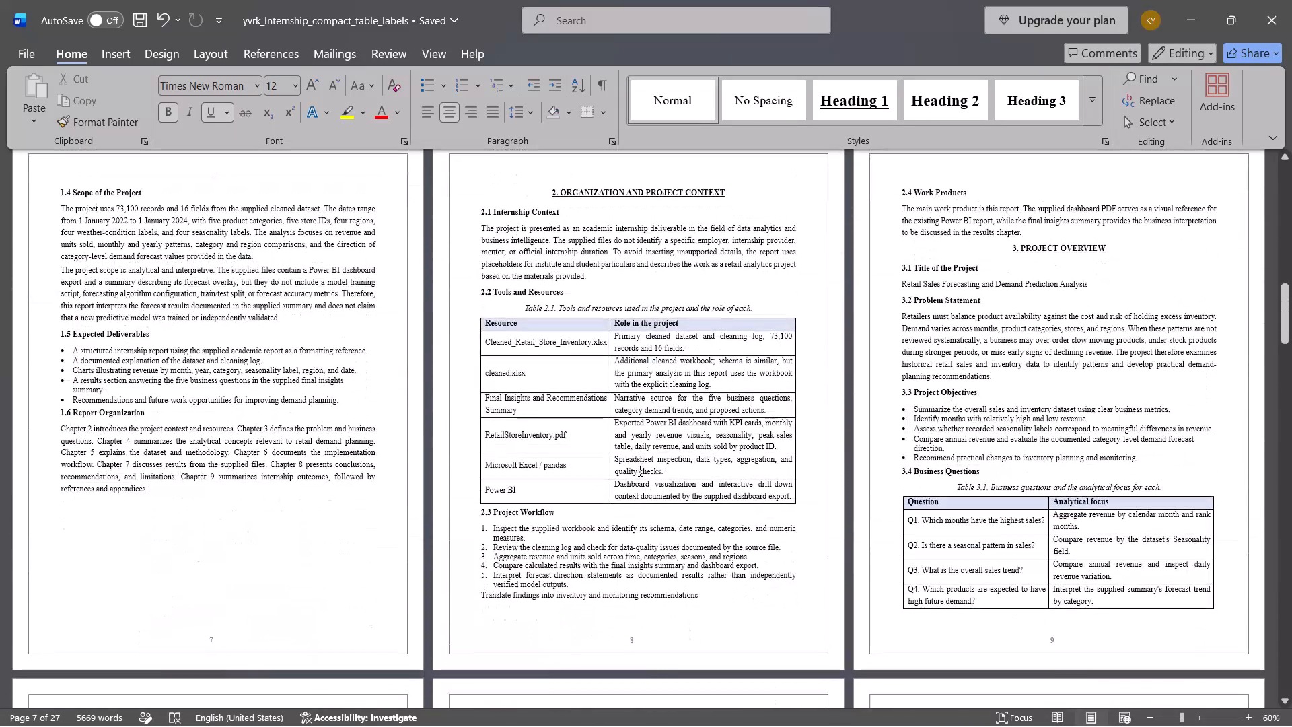
{"action": "scroll", "coordinate": [624, 615], "scroll_direction": "up", "scroll_amount": 5, "text": "ctrl"}
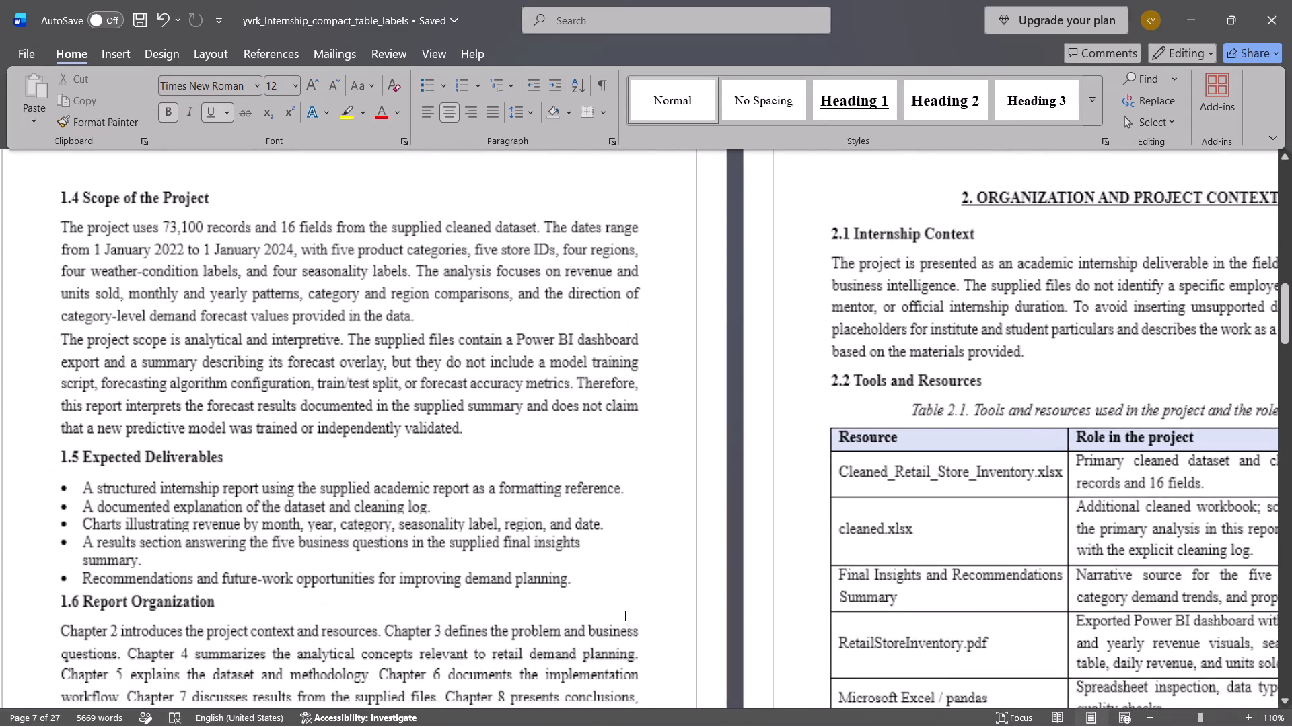
{"action": "scroll", "coordinate": [624, 615], "scroll_direction": "down", "scroll_amount": 2}
{"action": "scroll", "coordinate": [624, 615], "scroll_direction": "left", "scroll_amount": 3}
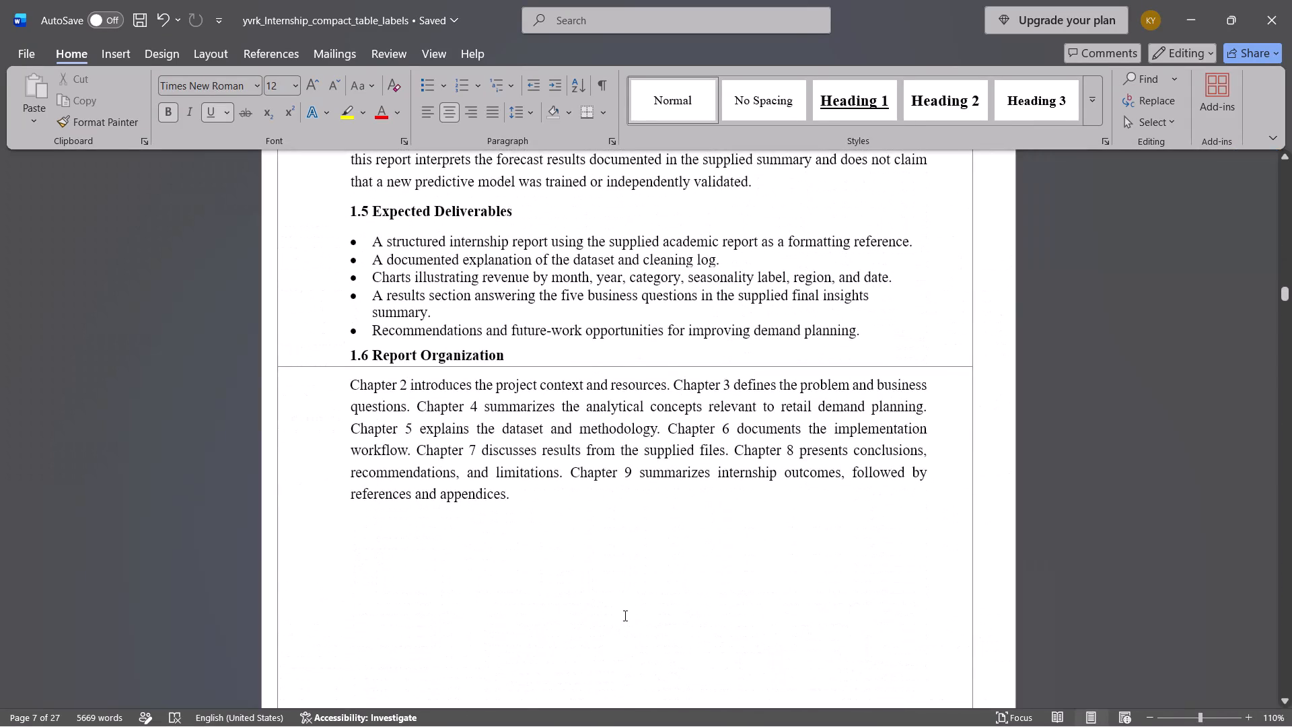
{"action": "scroll", "coordinate": [624, 615], "scroll_direction": "down", "scroll_amount": 5, "text": "ctrl"}
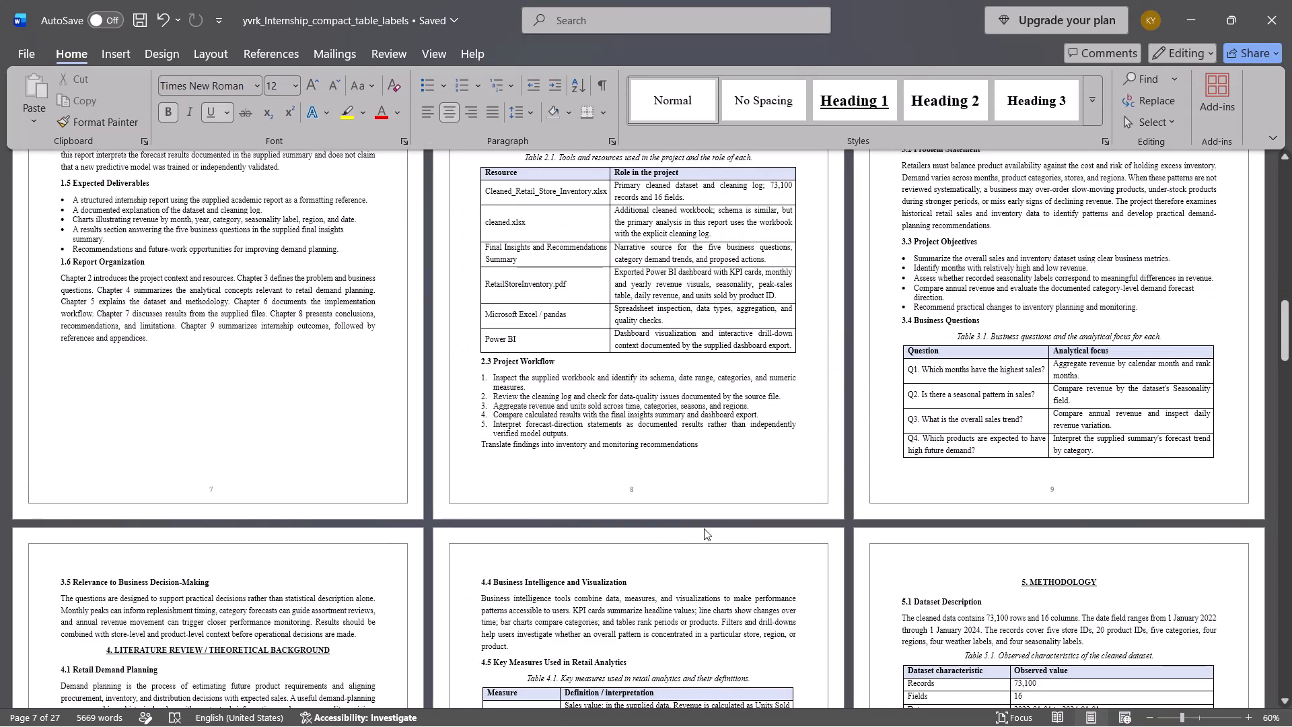
Set the line spacing of the numbered list and closing line under 2.3 Project Workflow to 1.15.
{"action": "left_click", "coordinate": [750, 464]}
{"action": "scroll", "coordinate": [750, 464], "scroll_direction": "up", "scroll_amount": 5, "text": "ctrl"}
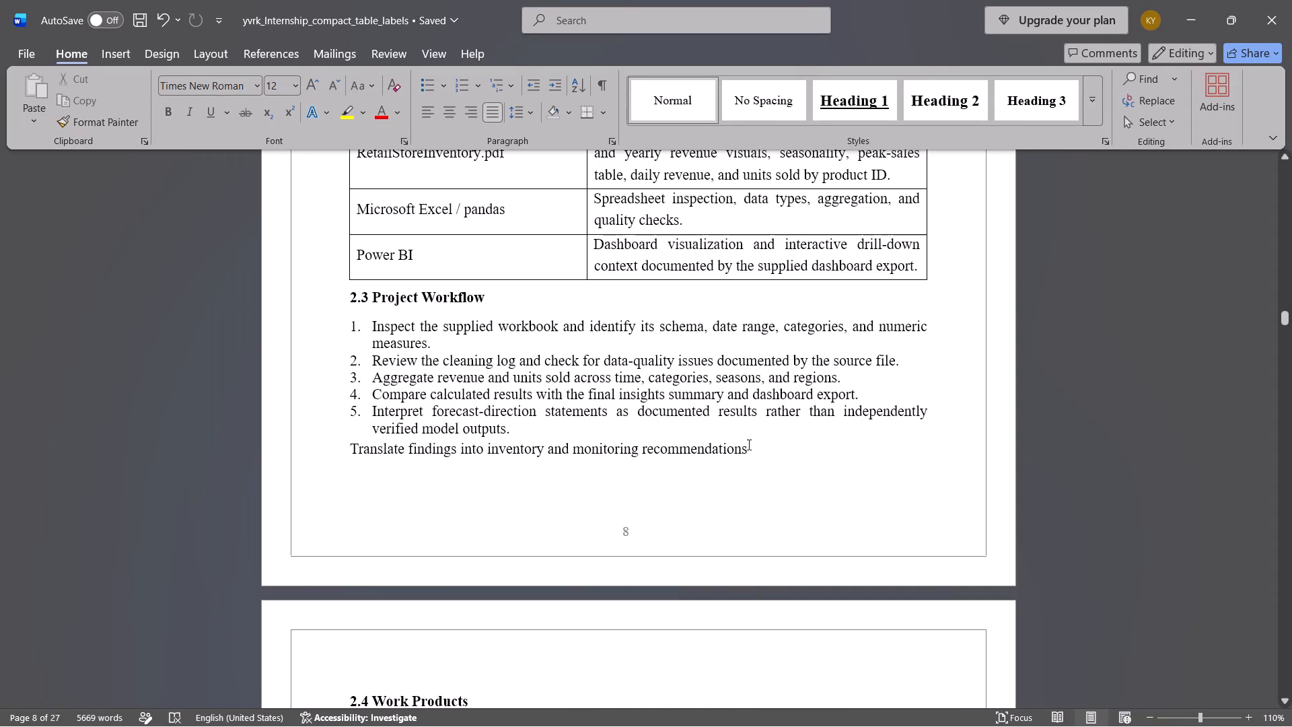
{"action": "left_click_drag", "start_coordinate": [780, 443], "coordinate": [369, 327]}
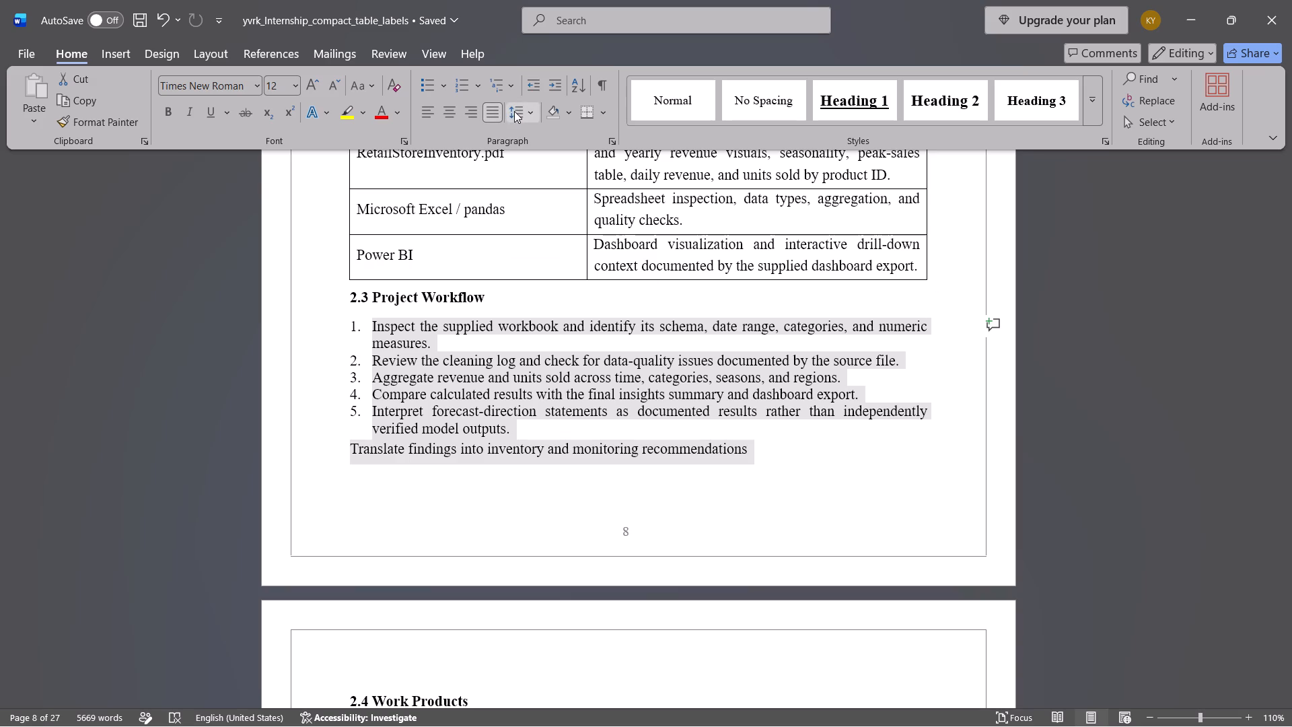
{"action": "left_click", "coordinate": [496, 111]}
{"action": "left_click", "coordinate": [496, 111]}
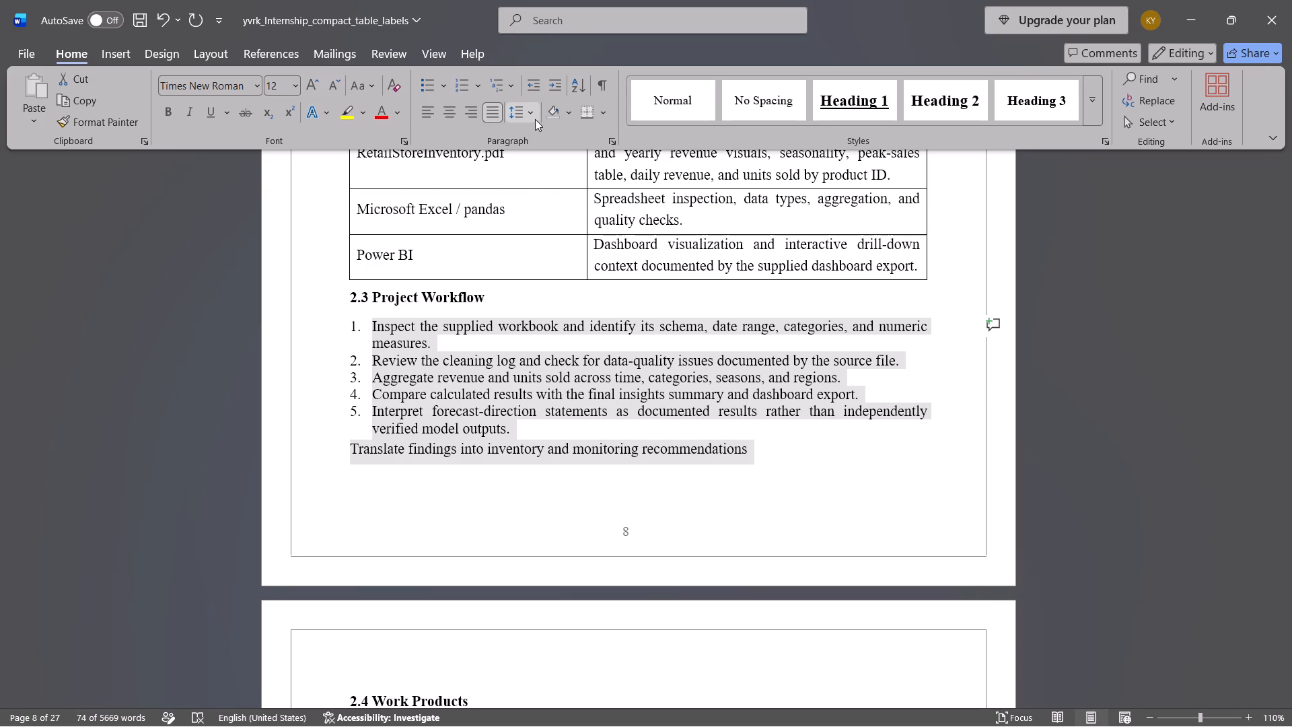
{"action": "left_click", "coordinate": [529, 116]}
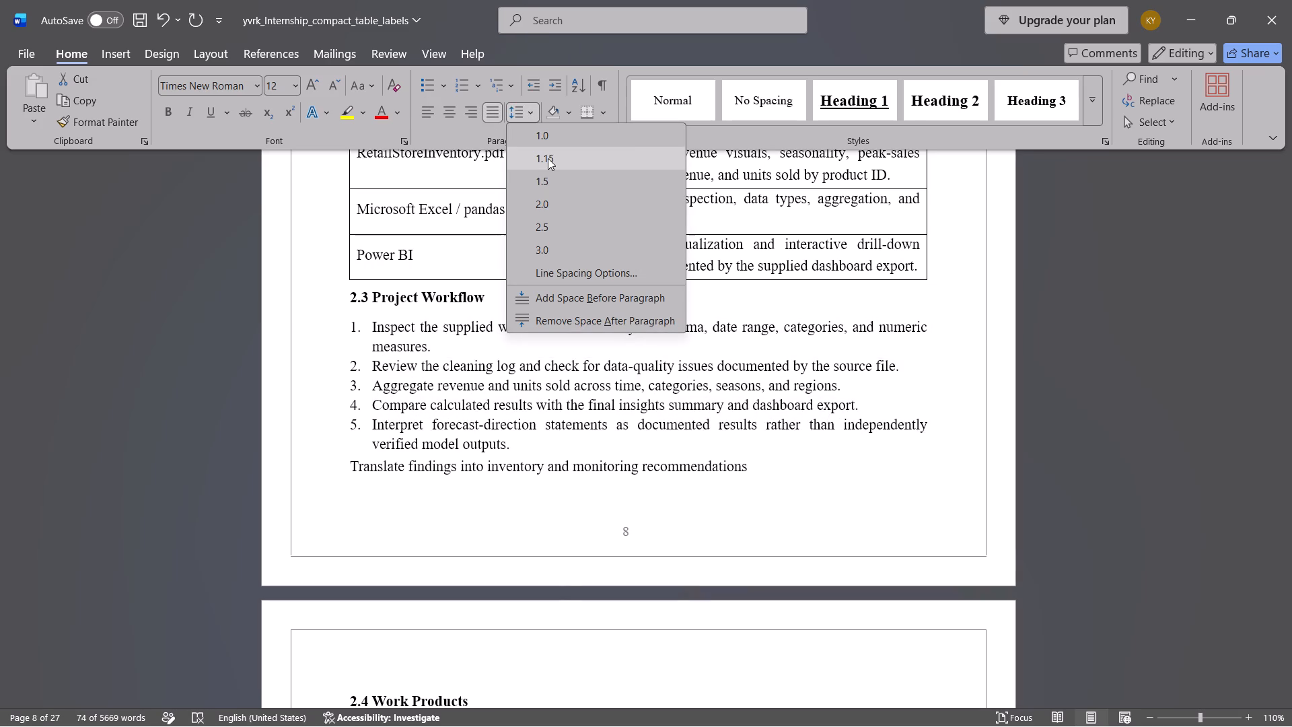
{"action": "left_click", "coordinate": [548, 158]}
Try 1.15 line spacing on the bulleted list under 1.5 Expected Deliverables, and settle on 1.5.
{"action": "scroll", "coordinate": [522, 416], "scroll_direction": "up", "scroll_amount": 1}
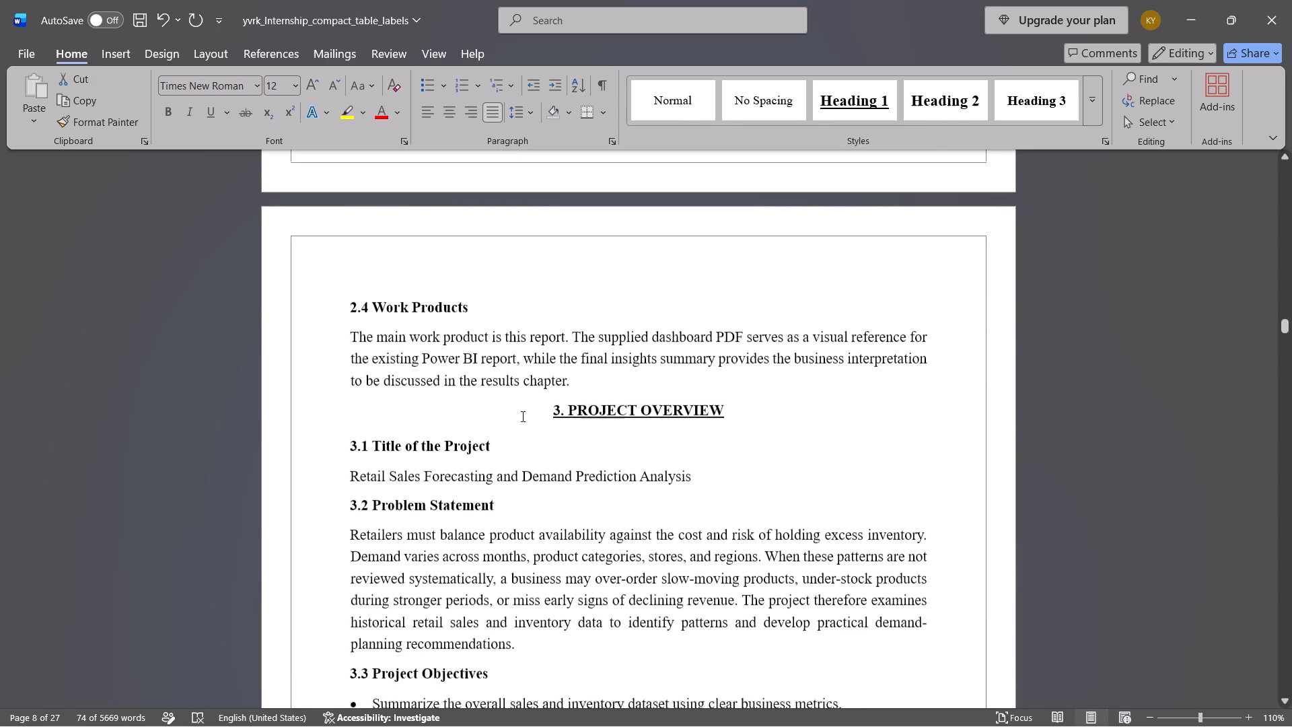
{"action": "scroll", "coordinate": [522, 416], "scroll_direction": "up", "scroll_amount": 2}
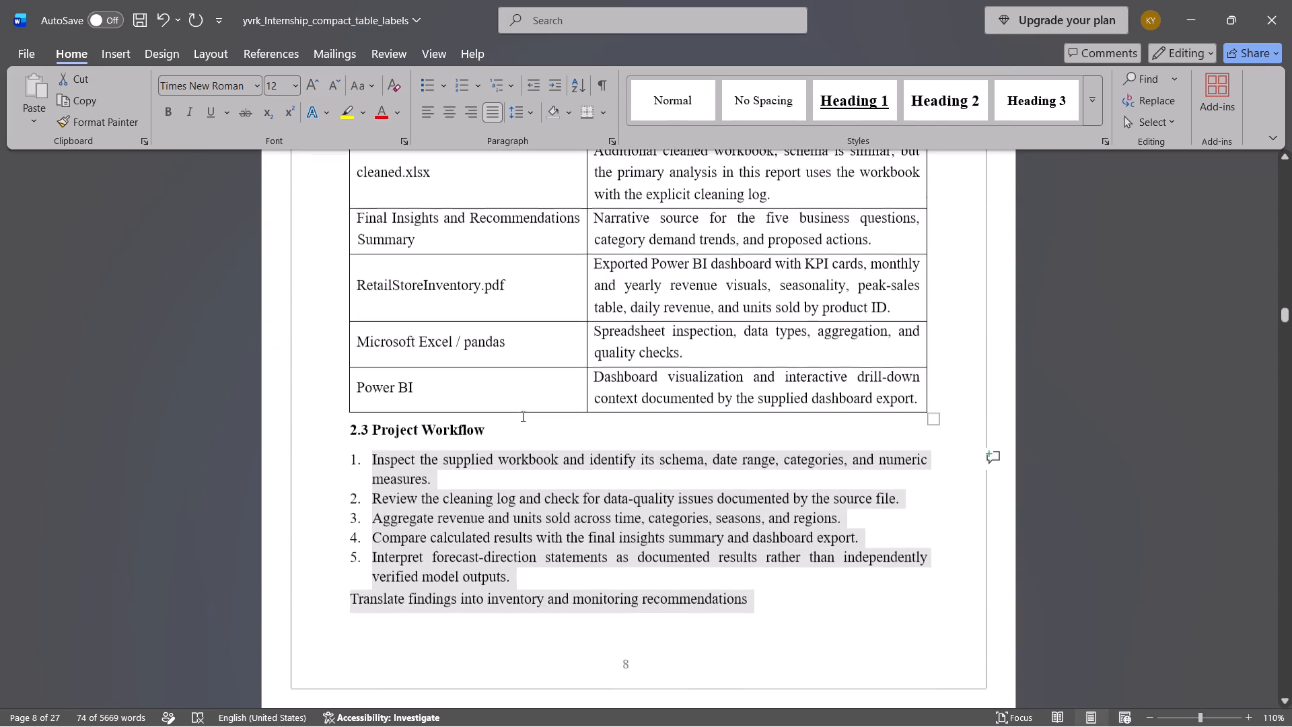
{"action": "scroll", "coordinate": [522, 416], "scroll_direction": "up", "scroll_amount": 13}
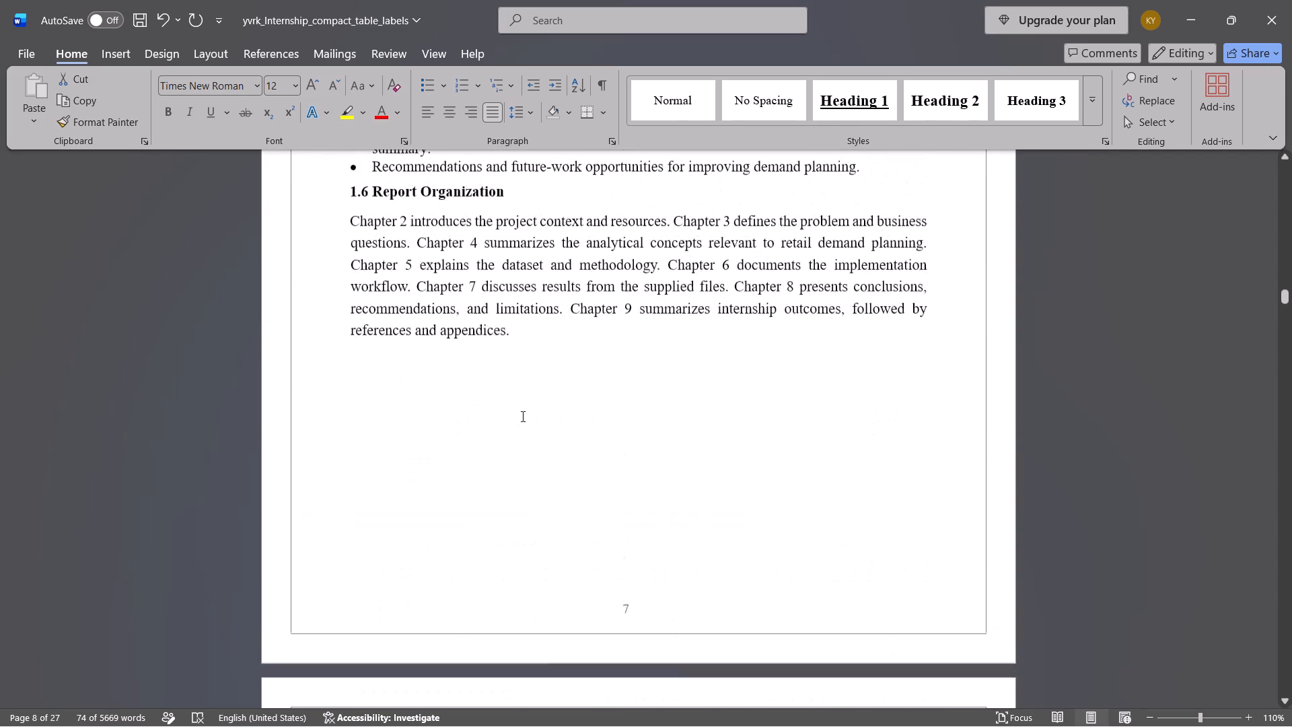
{"action": "scroll", "coordinate": [522, 416], "scroll_direction": "up", "scroll_amount": 1}
{"action": "right_click", "coordinate": [522, 416]}
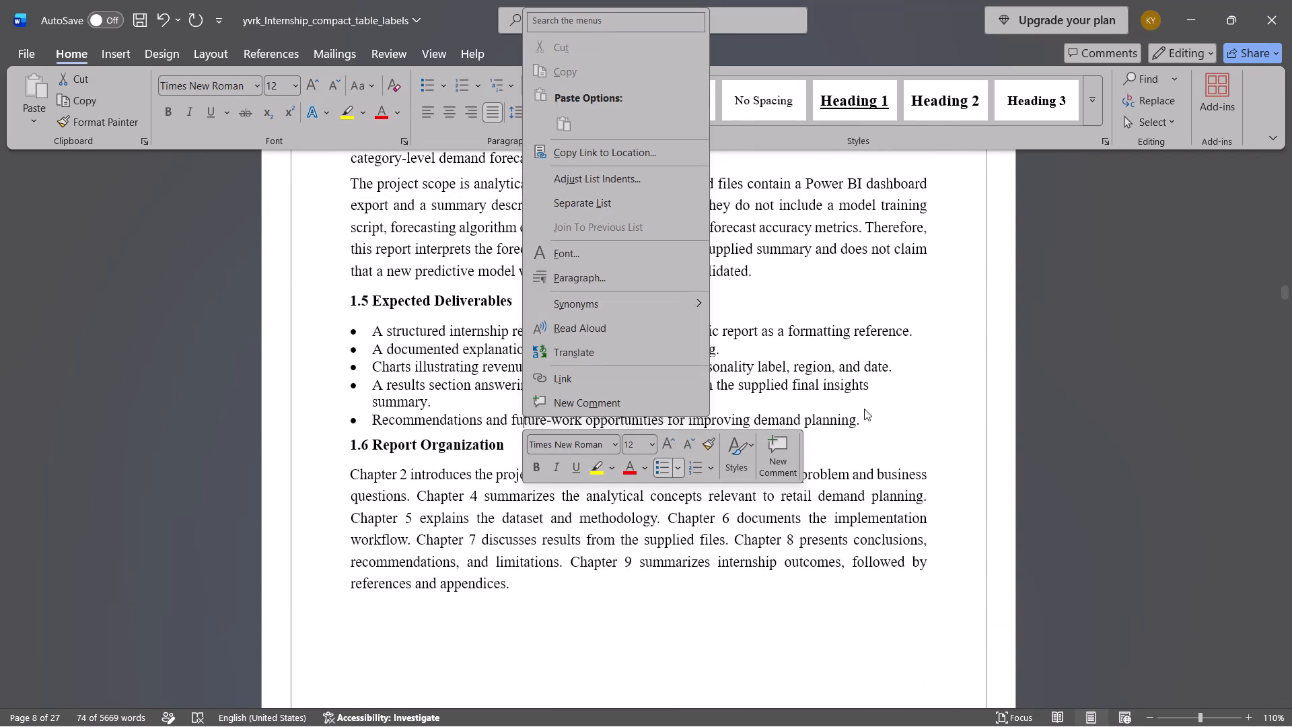
{"action": "left_click", "coordinate": [859, 425]}
{"action": "left_click_drag", "start_coordinate": [859, 419], "coordinate": [507, 376]}
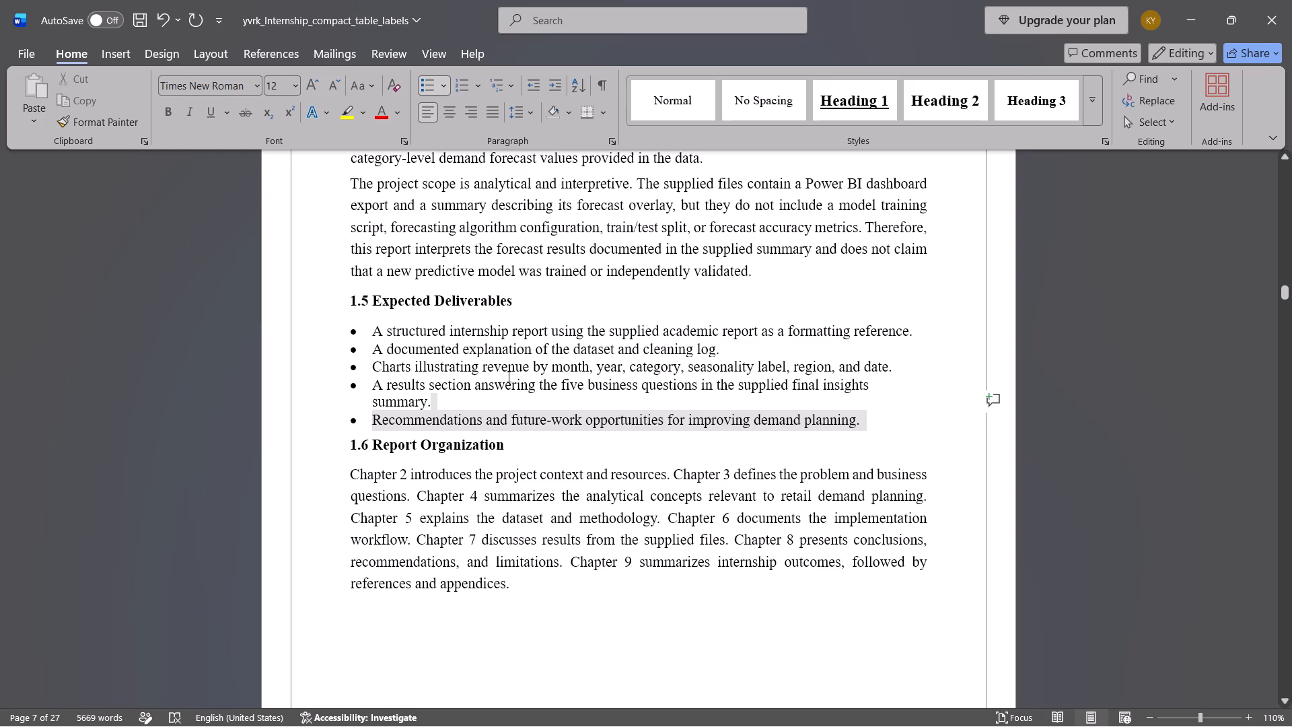
{"action": "left_click_drag", "start_coordinate": [507, 376], "coordinate": [373, 326]}
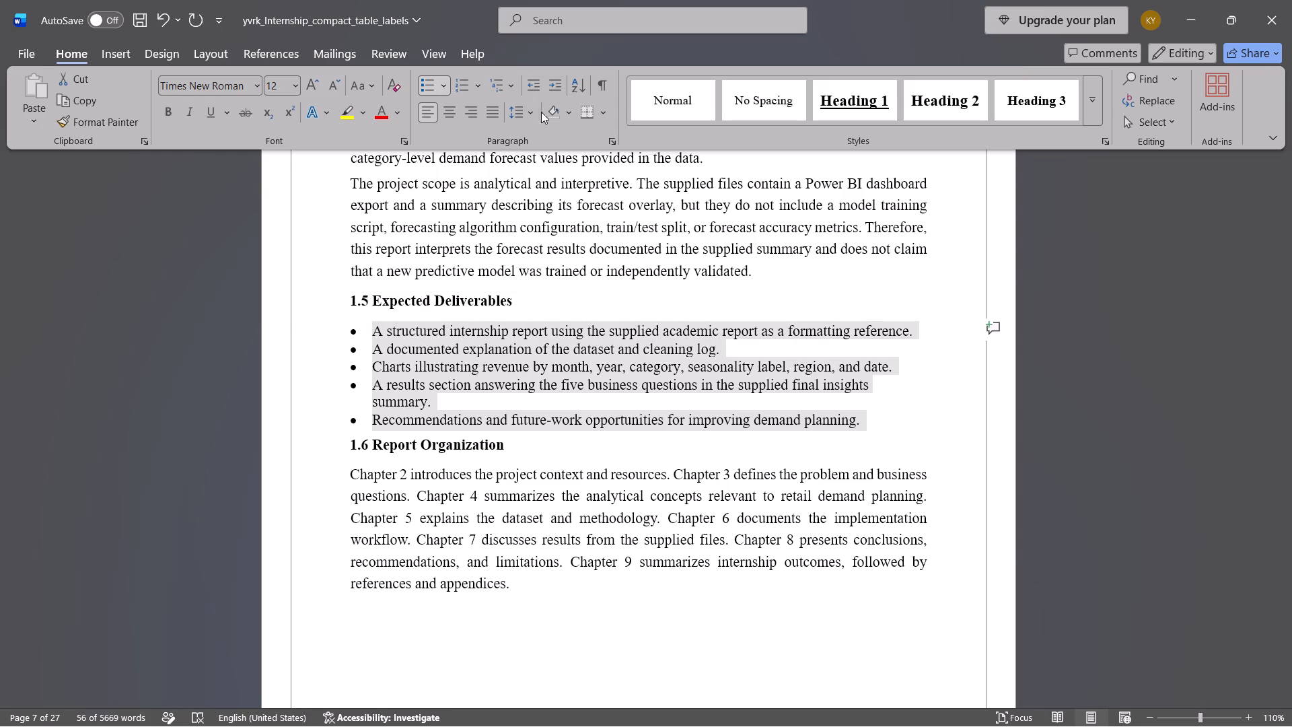
{"action": "left_click", "coordinate": [528, 111]}
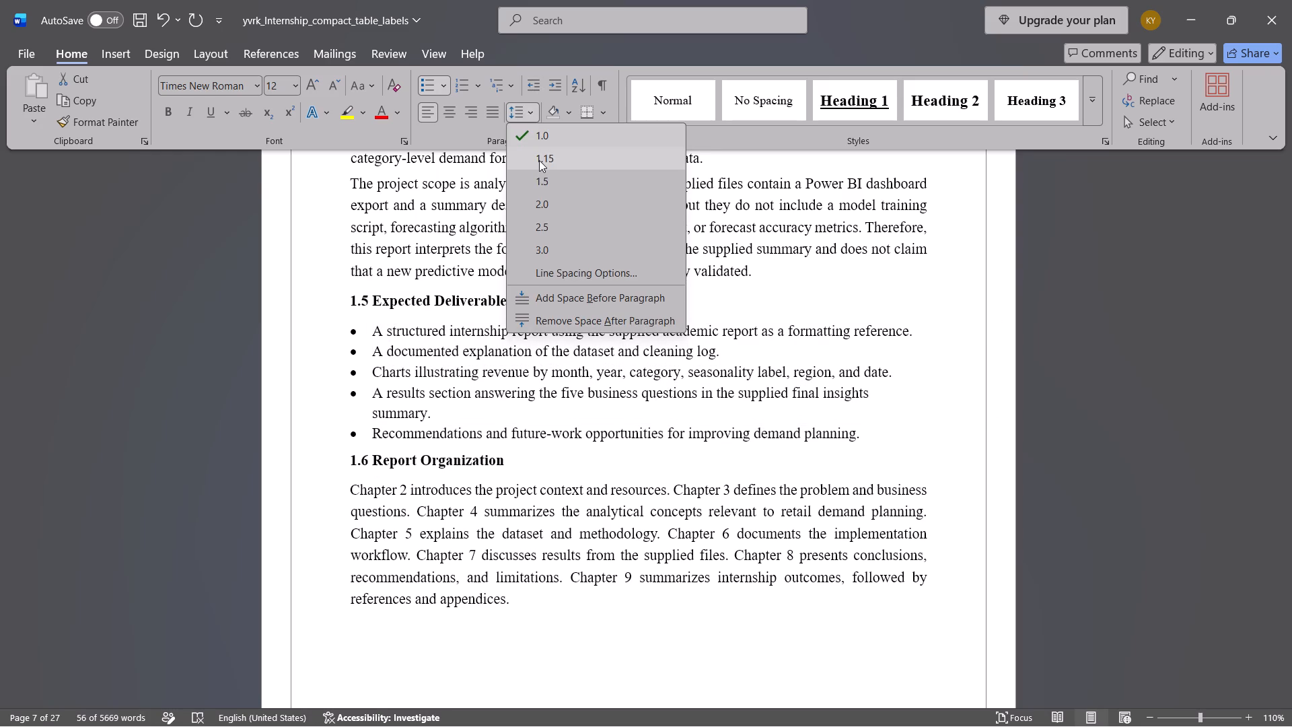
{"action": "left_click", "coordinate": [539, 160]}
{"action": "left_click", "coordinate": [532, 105]}
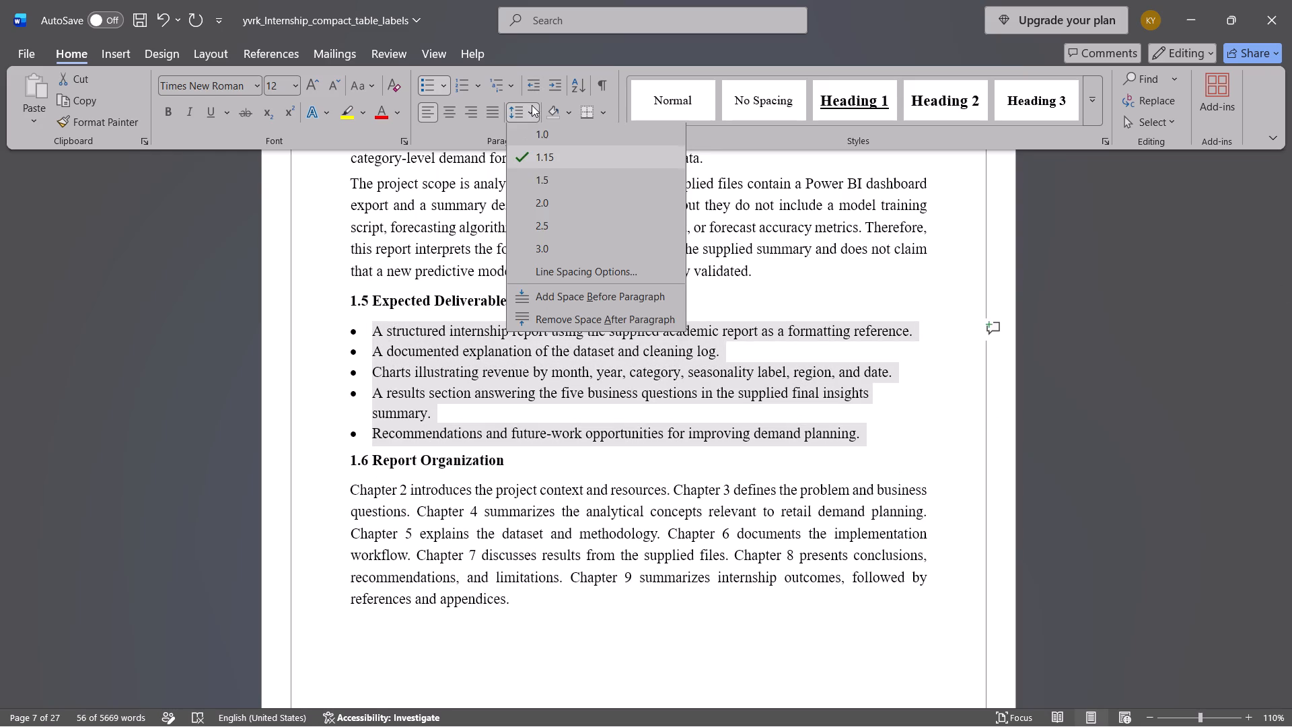
{"action": "left_click", "coordinate": [539, 176]}
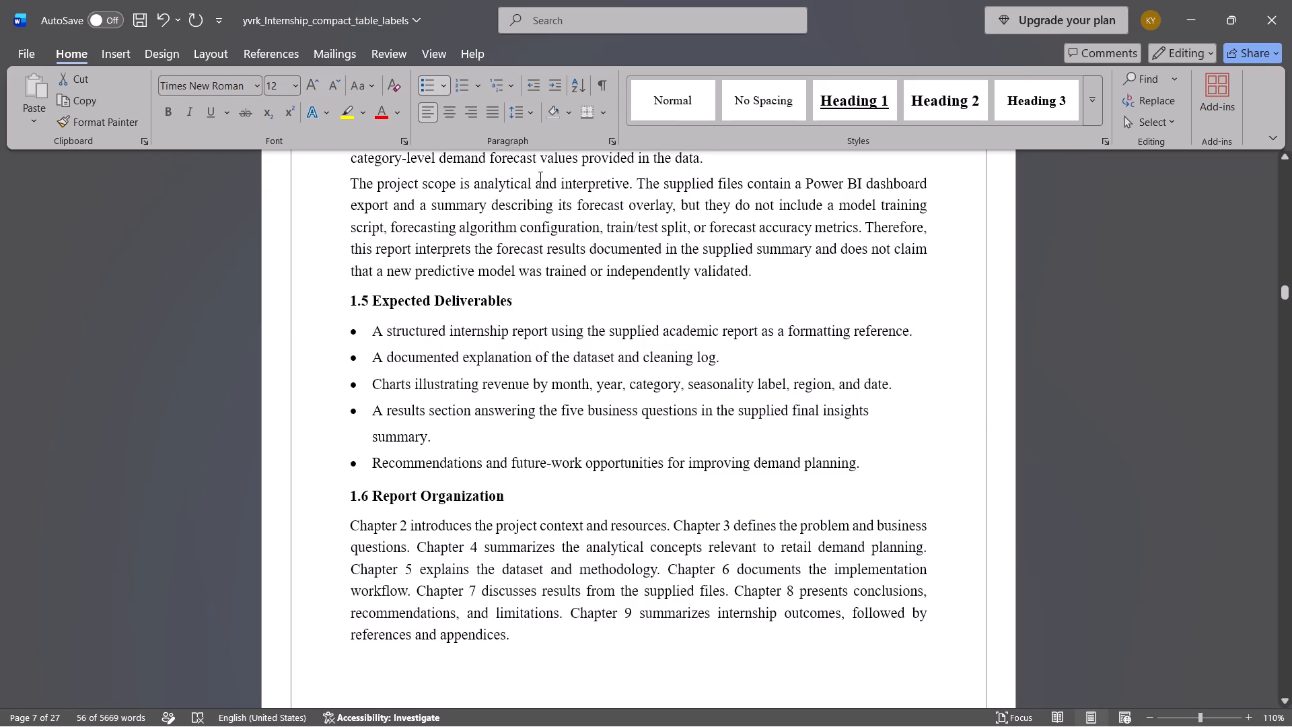
{"action": "left_click", "coordinate": [525, 359]}
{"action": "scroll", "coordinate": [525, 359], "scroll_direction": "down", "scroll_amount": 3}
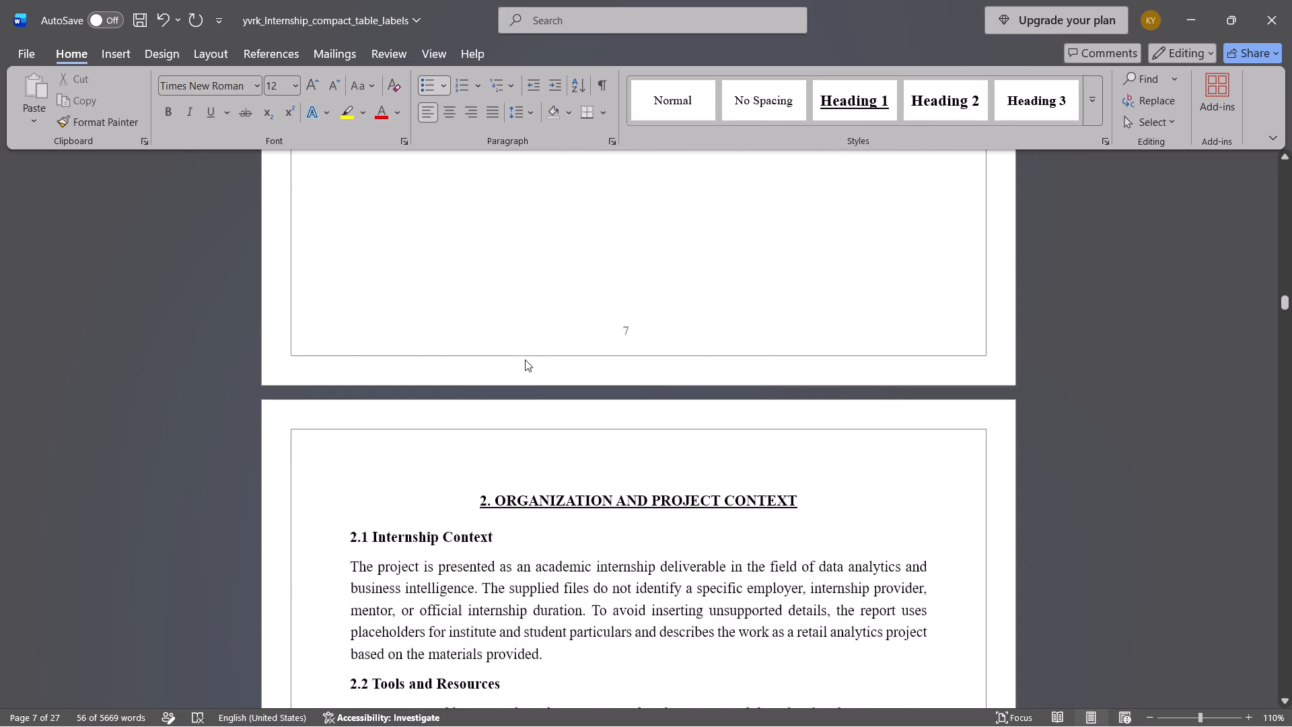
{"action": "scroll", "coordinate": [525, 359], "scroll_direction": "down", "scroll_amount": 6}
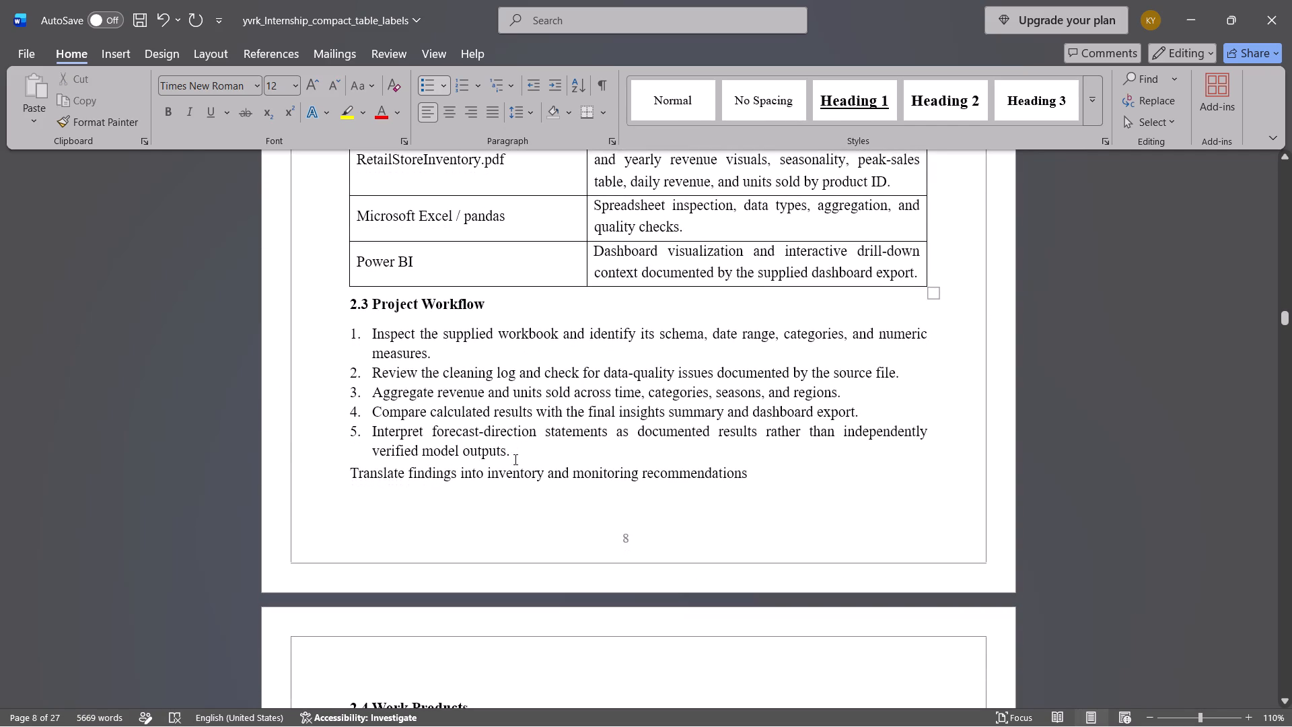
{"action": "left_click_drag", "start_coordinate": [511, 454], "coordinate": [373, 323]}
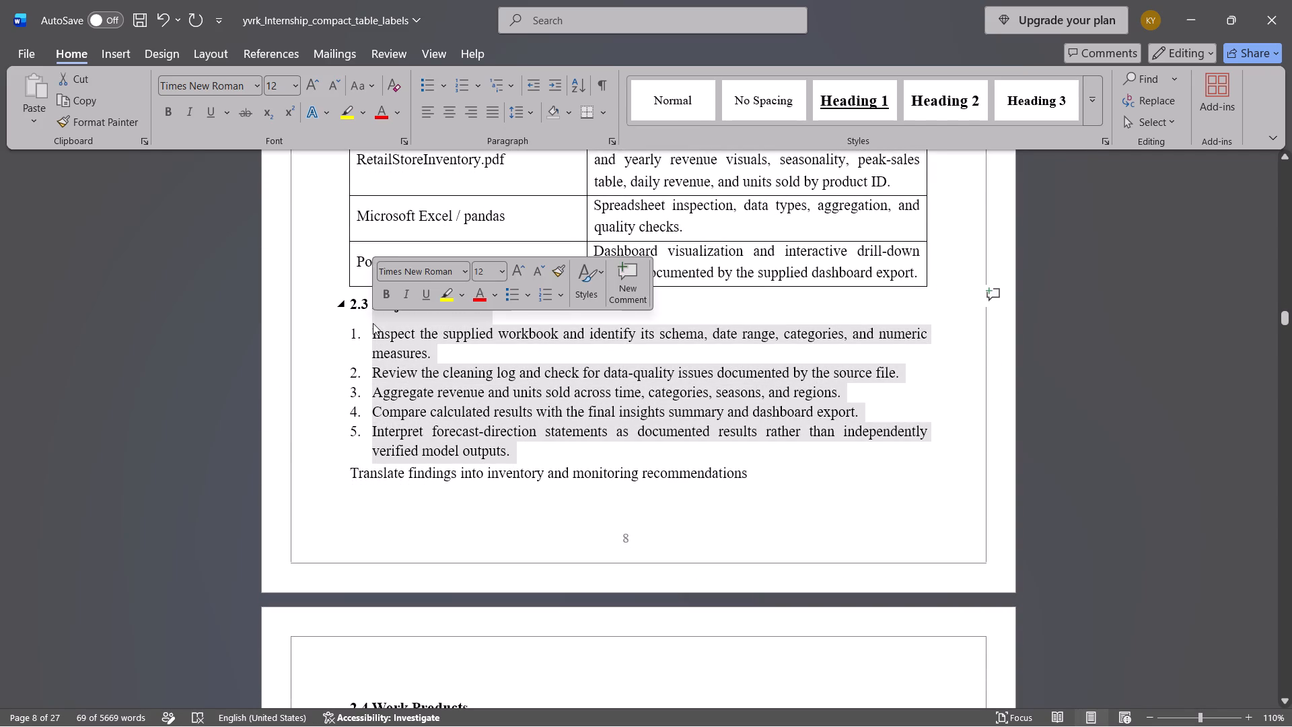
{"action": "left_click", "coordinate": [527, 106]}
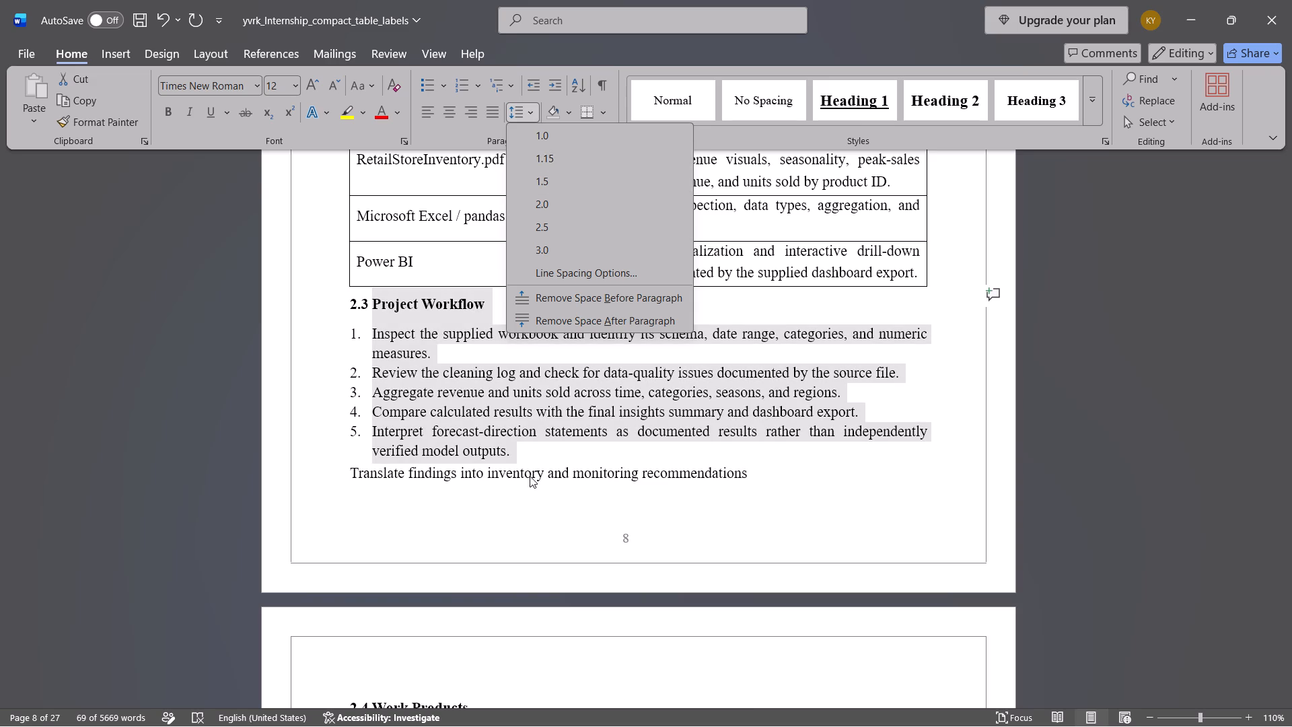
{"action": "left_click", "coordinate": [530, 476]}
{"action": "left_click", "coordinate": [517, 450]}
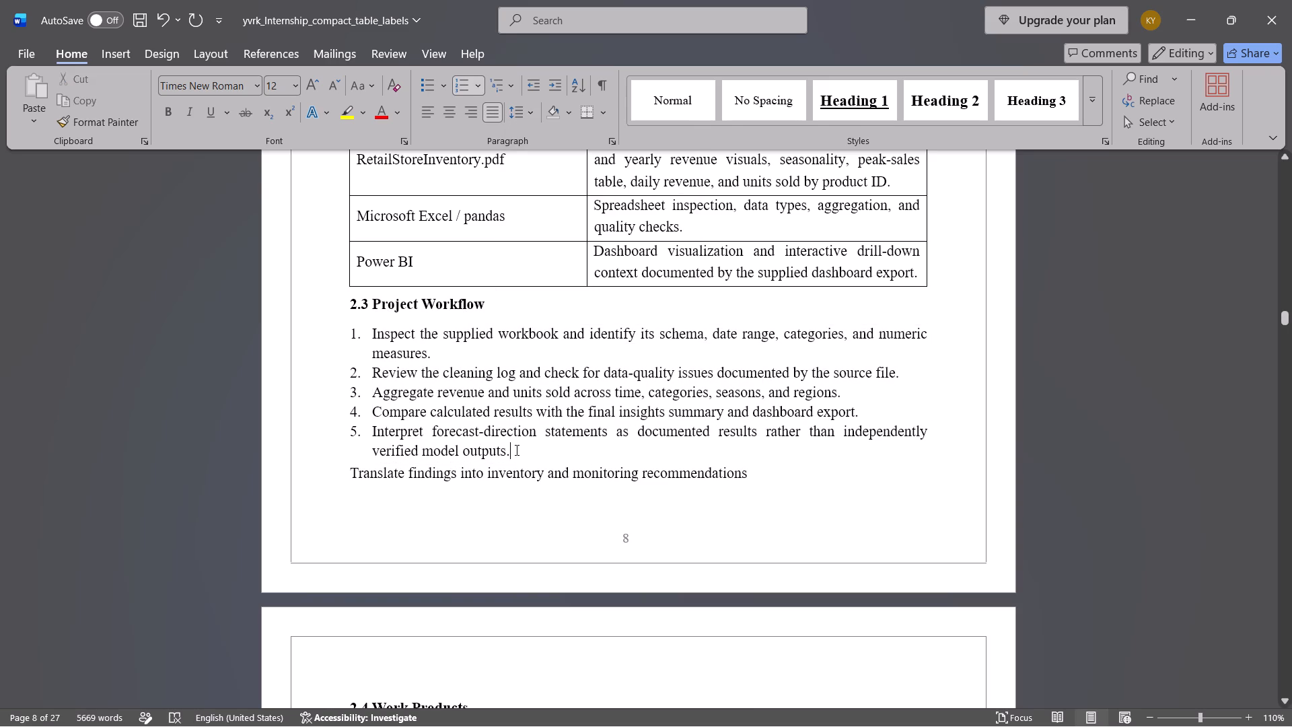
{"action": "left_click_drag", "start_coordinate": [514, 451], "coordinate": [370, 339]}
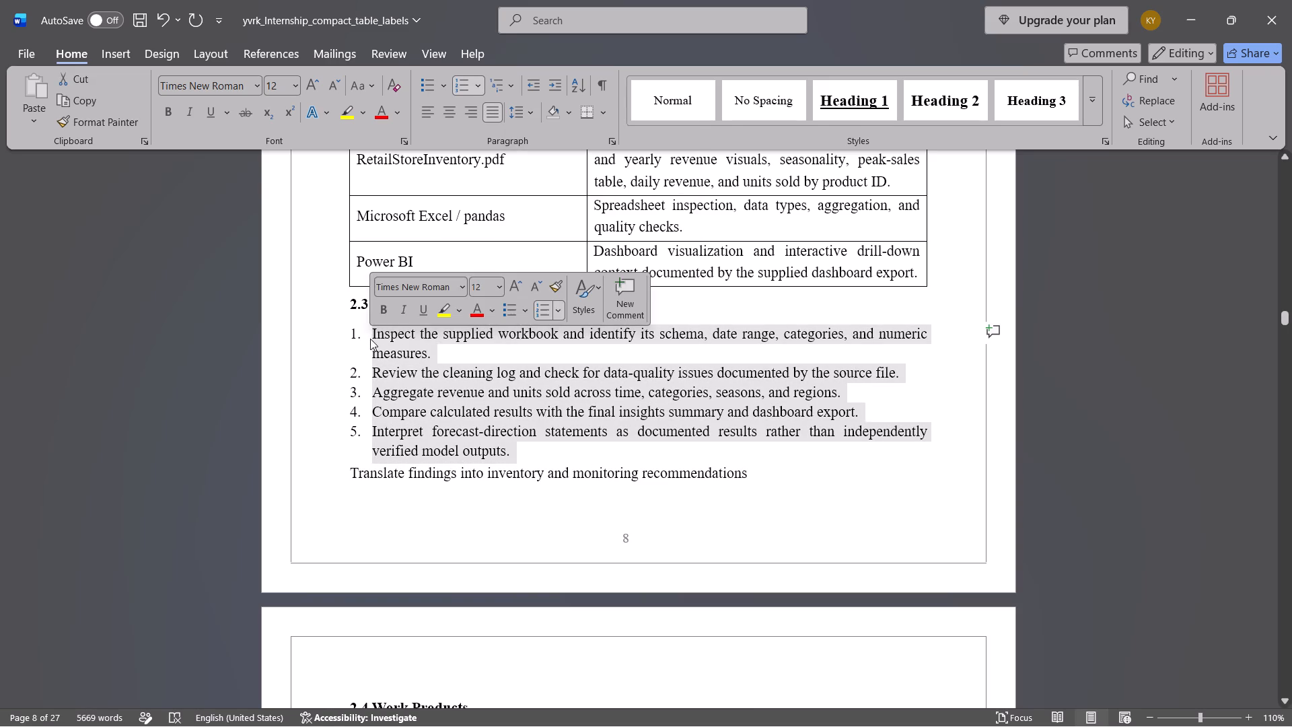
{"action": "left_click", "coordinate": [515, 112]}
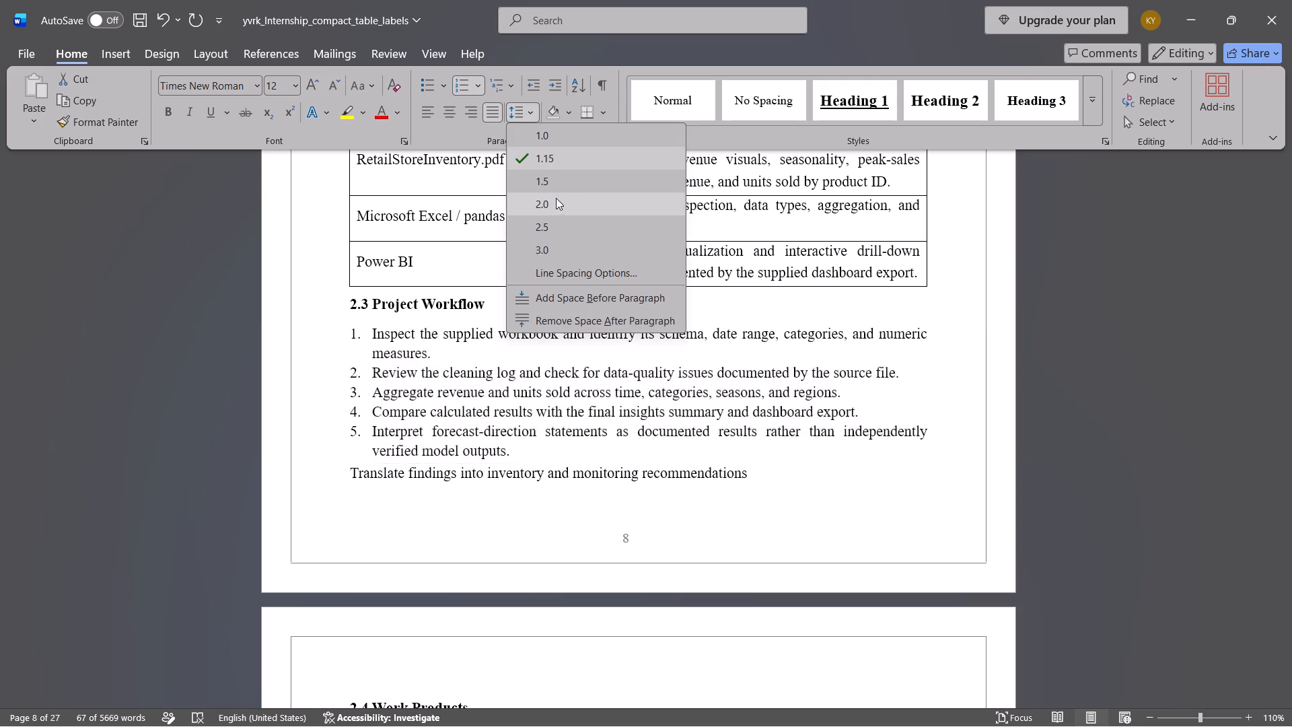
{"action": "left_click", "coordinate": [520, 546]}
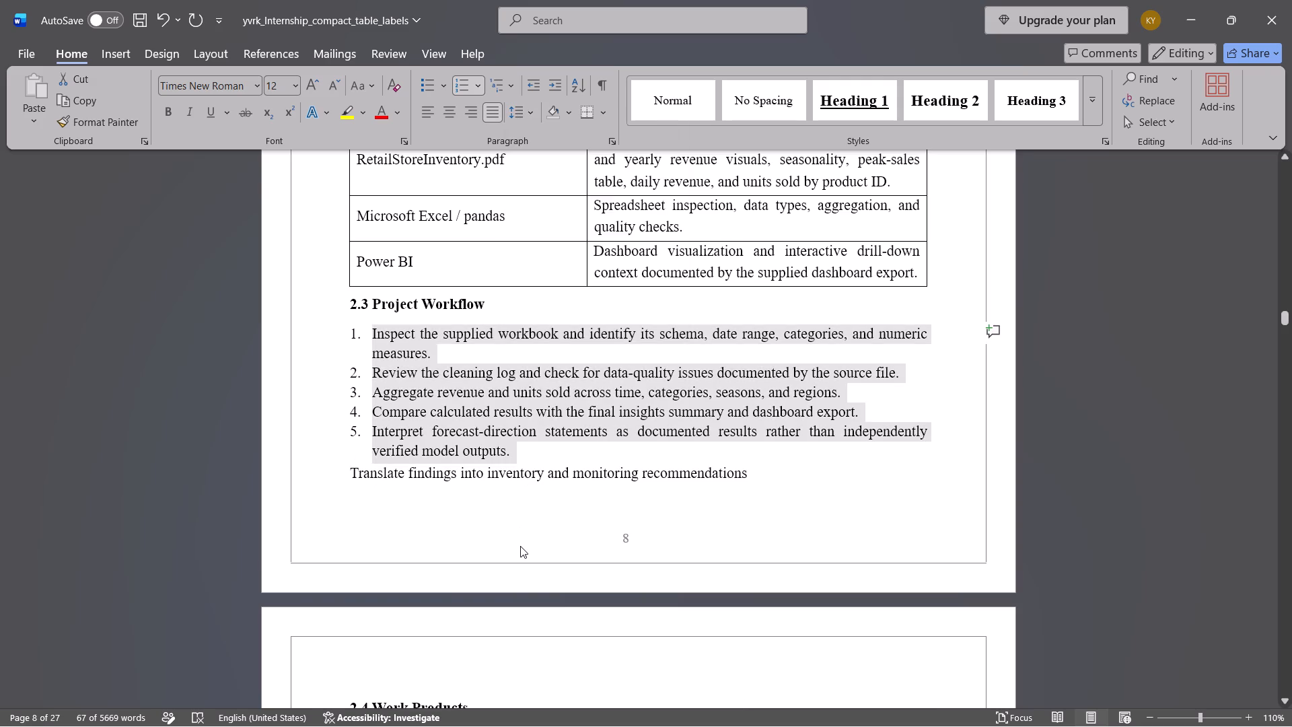
Examine the layout and list spacing of the pages from 2.4 Work Products through 7.7 on demand planning.
{"action": "scroll", "coordinate": [520, 546], "scroll_direction": "down", "scroll_amount": 5}
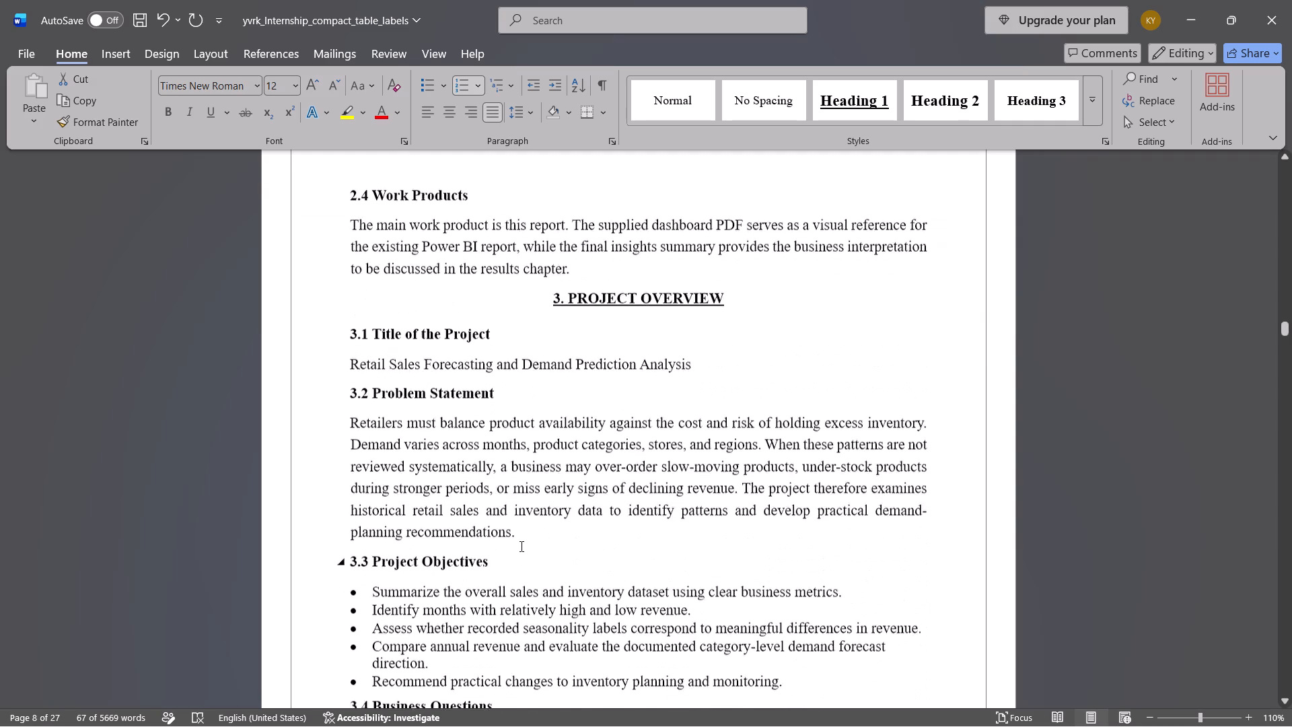
{"action": "scroll", "coordinate": [520, 546], "scroll_direction": "down", "scroll_amount": 6}
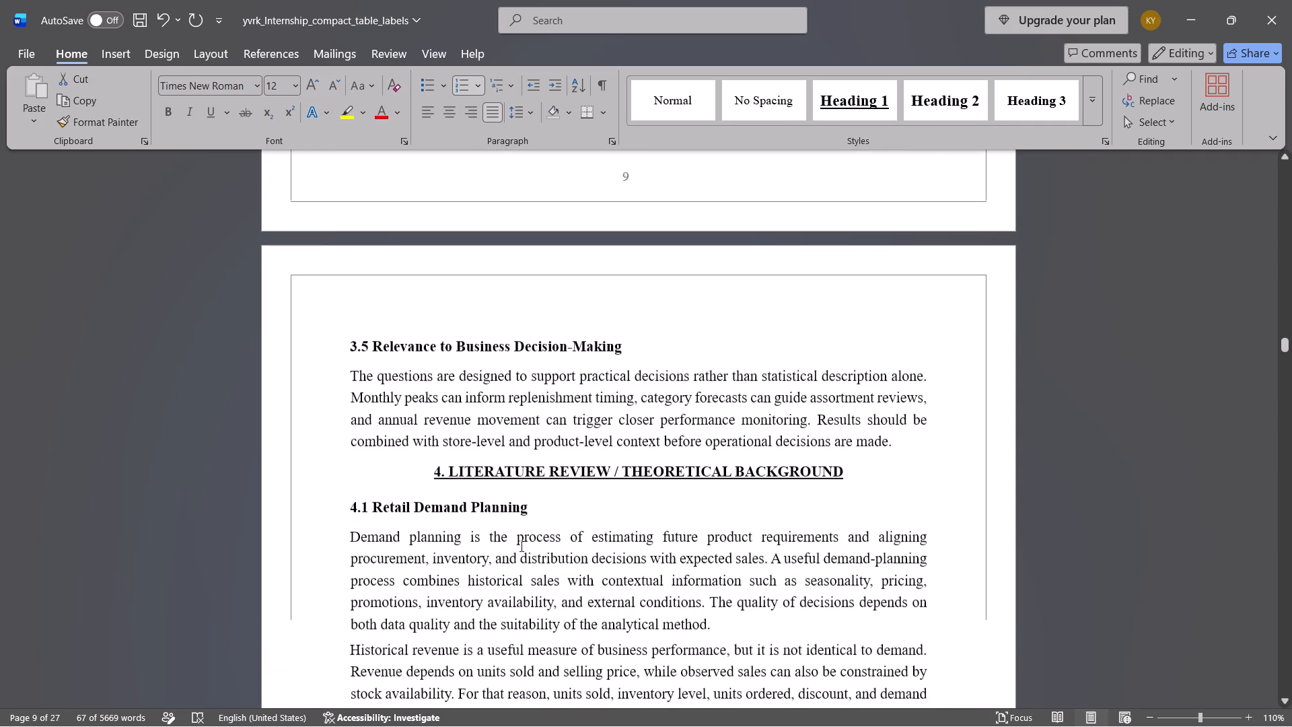
{"action": "scroll", "coordinate": [520, 546], "scroll_direction": "up", "scroll_amount": 1}
{"action": "scroll", "coordinate": [520, 546], "scroll_direction": "down", "scroll_amount": 2}
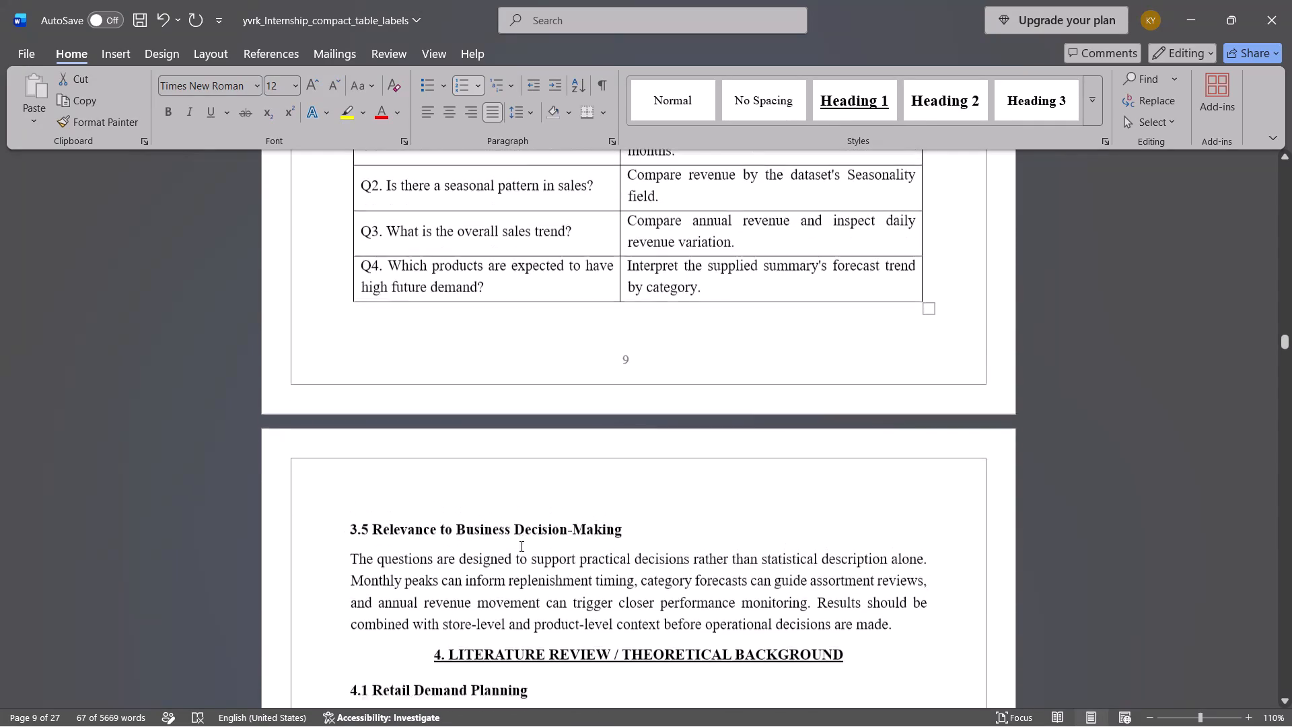
{"action": "scroll", "coordinate": [520, 546], "scroll_direction": "down", "scroll_amount": 9}
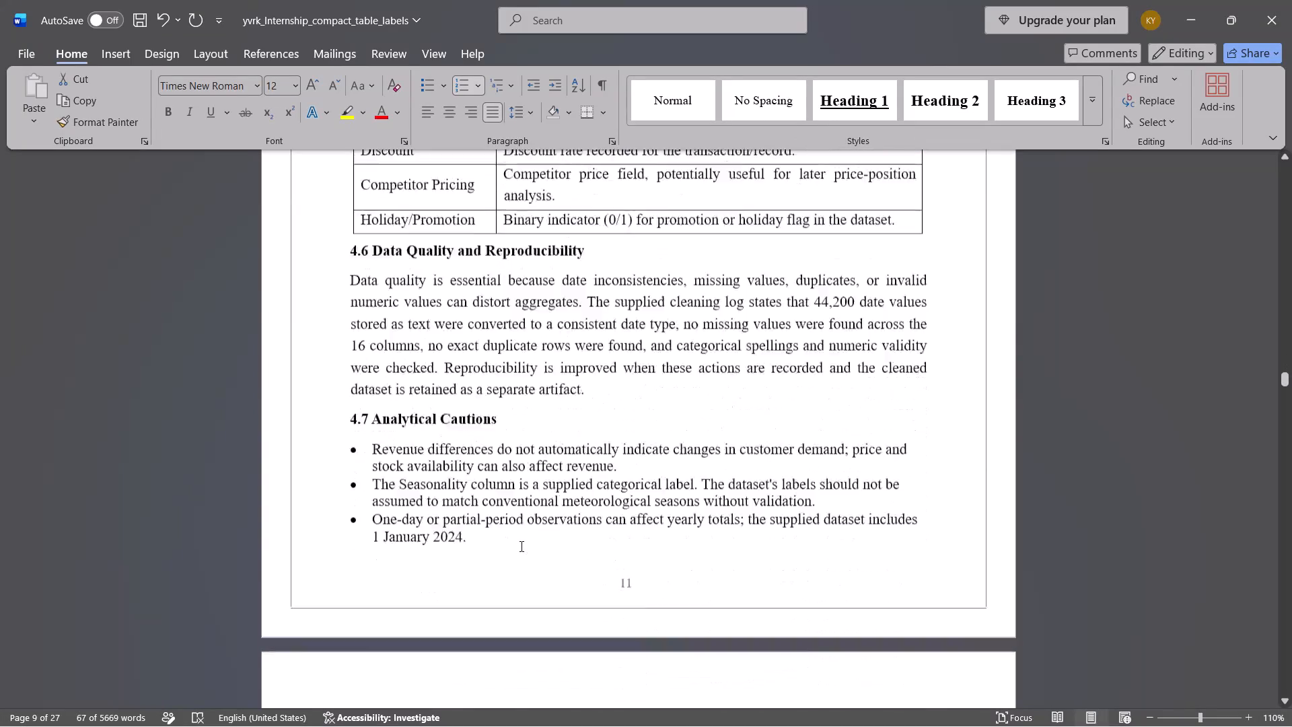
{"action": "scroll", "coordinate": [520, 546], "scroll_direction": "down", "scroll_amount": 16}
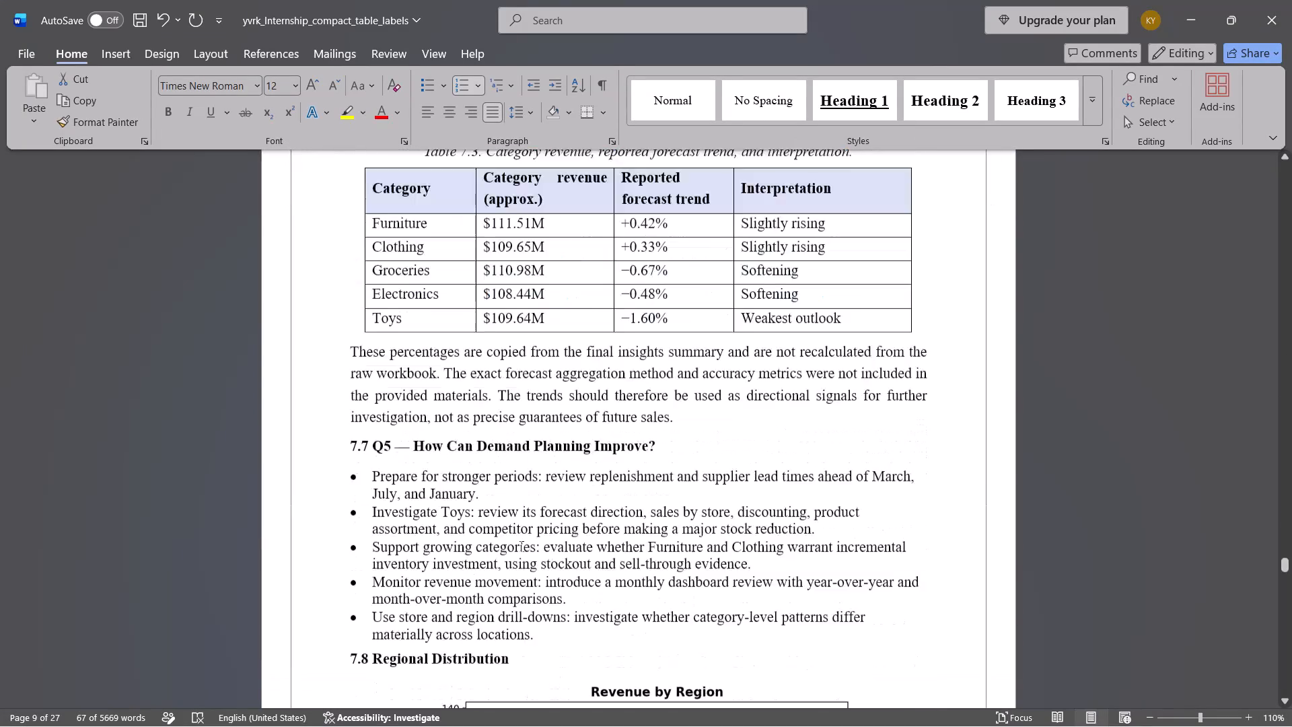
Examine the layout and spacing of the pages from Figure 7.4 through 7.10 Results Summary.
{"action": "scroll", "coordinate": [520, 546], "scroll_direction": "down", "scroll_amount": 1}
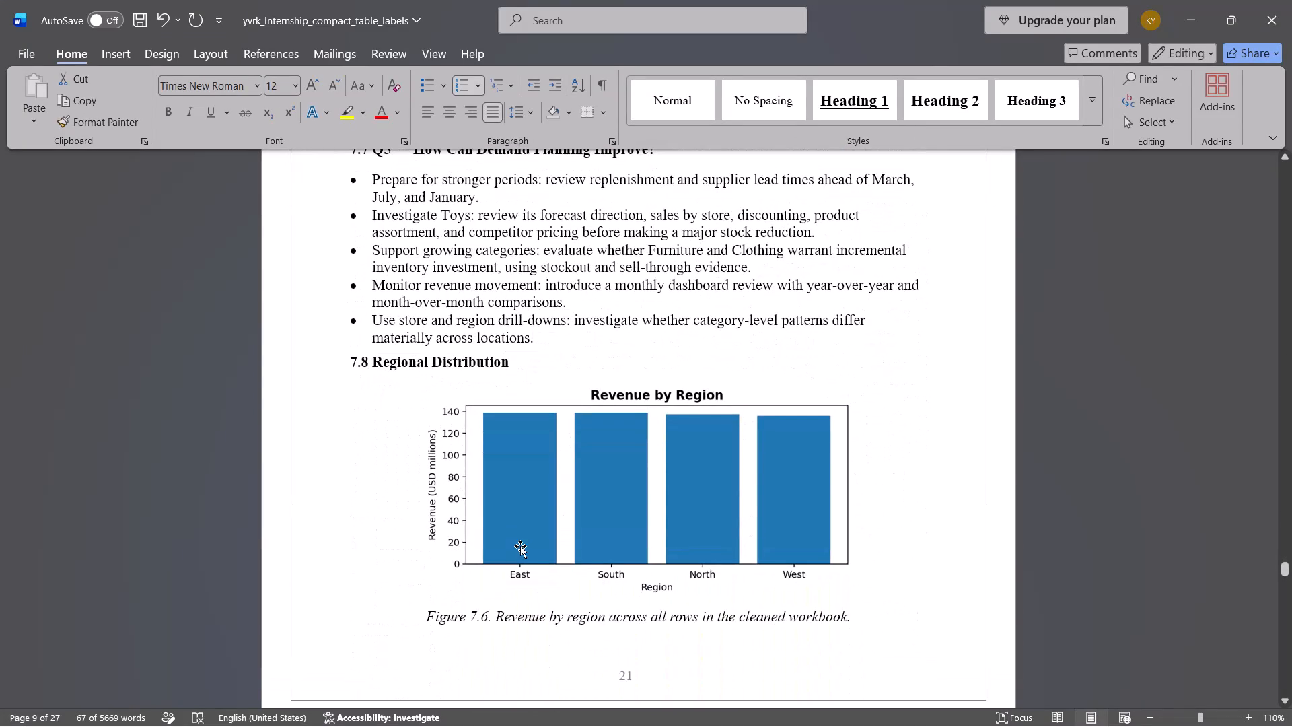
{"action": "scroll", "coordinate": [520, 546], "scroll_direction": "down", "scroll_amount": 4}
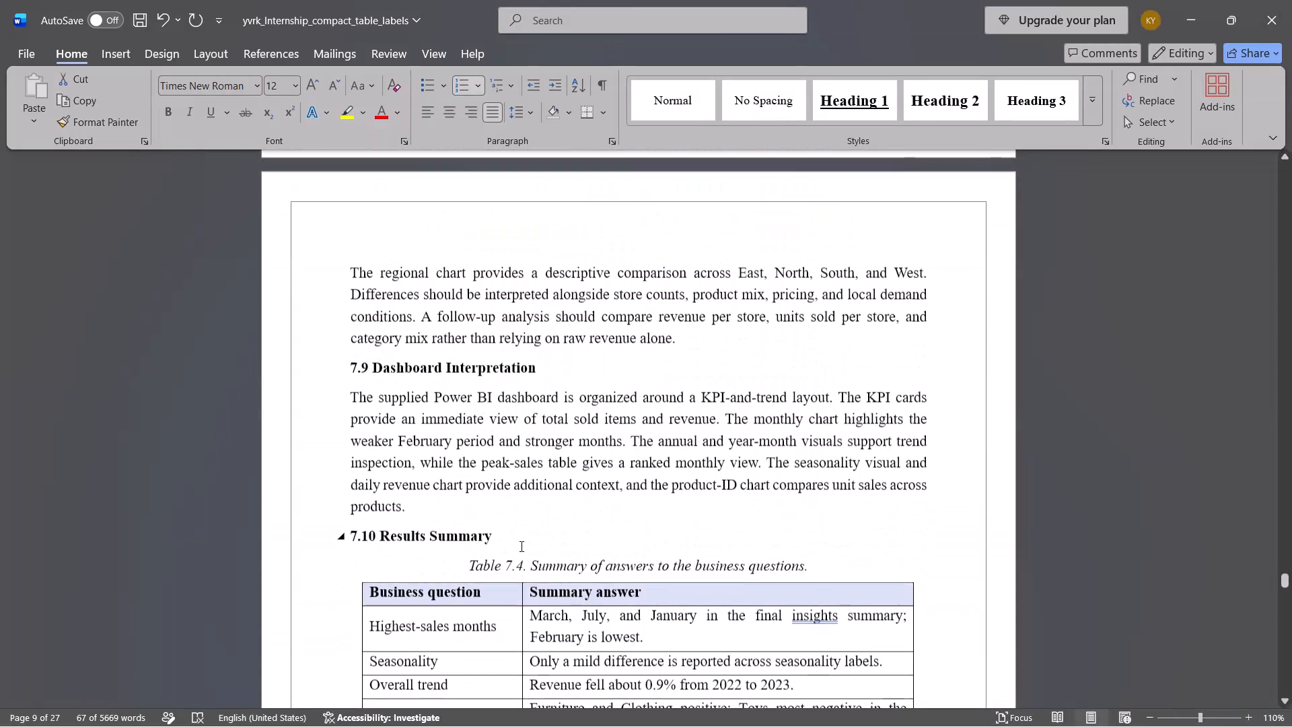
{"action": "scroll", "coordinate": [520, 546], "scroll_direction": "up", "scroll_amount": 5}
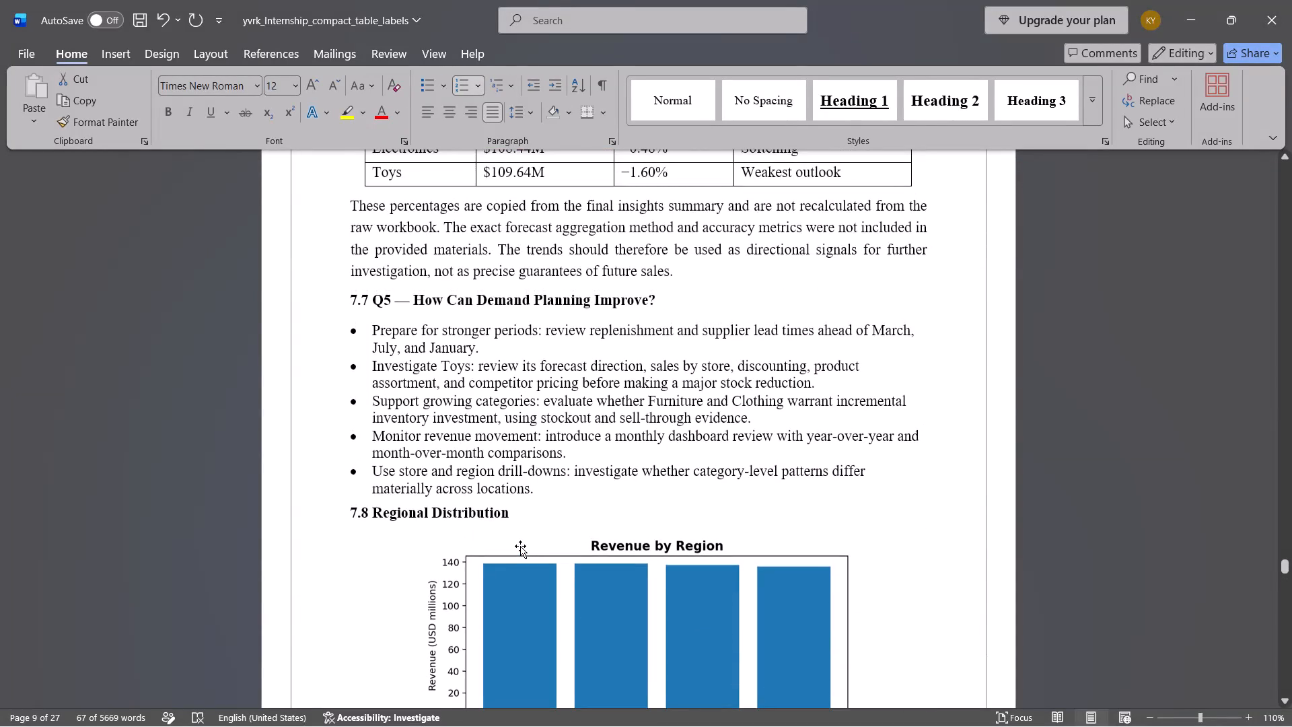
{"action": "scroll", "coordinate": [520, 546], "scroll_direction": "up", "scroll_amount": 1}
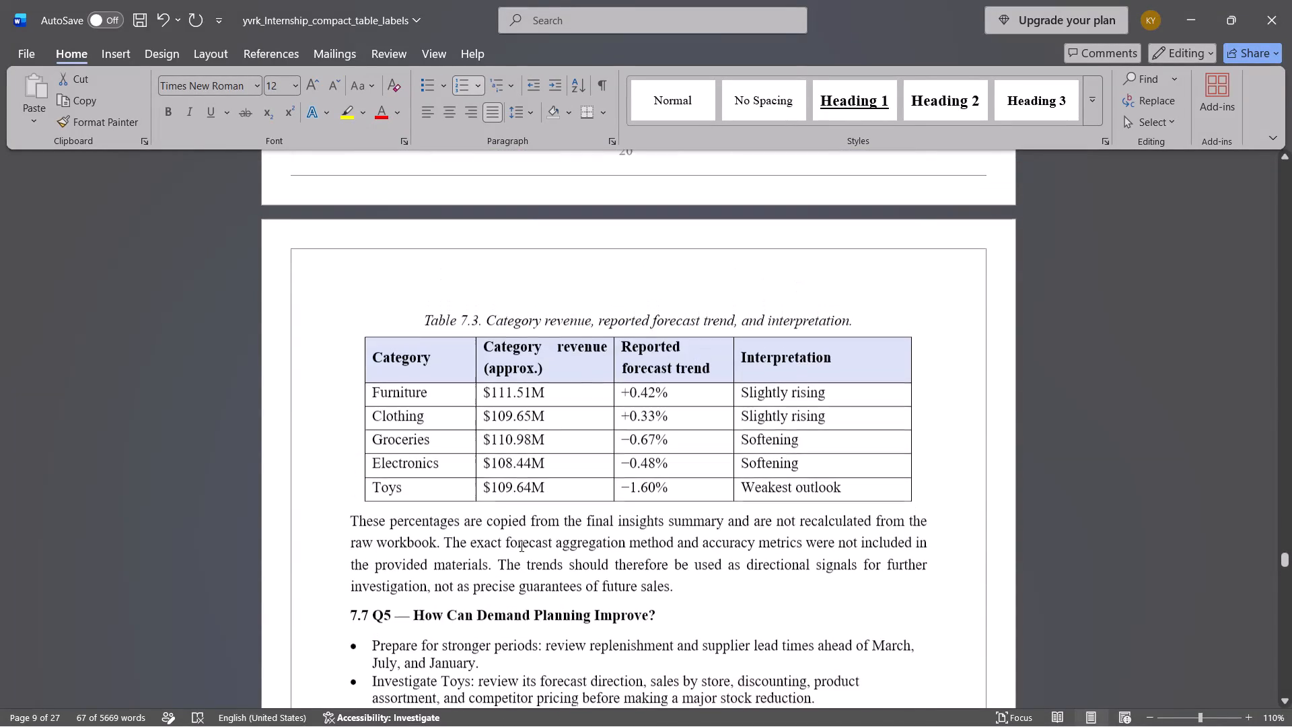
{"action": "scroll", "coordinate": [520, 546], "scroll_direction": "up", "scroll_amount": 1}
{"action": "scroll", "coordinate": [520, 546], "scroll_direction": "down", "scroll_amount": 1}
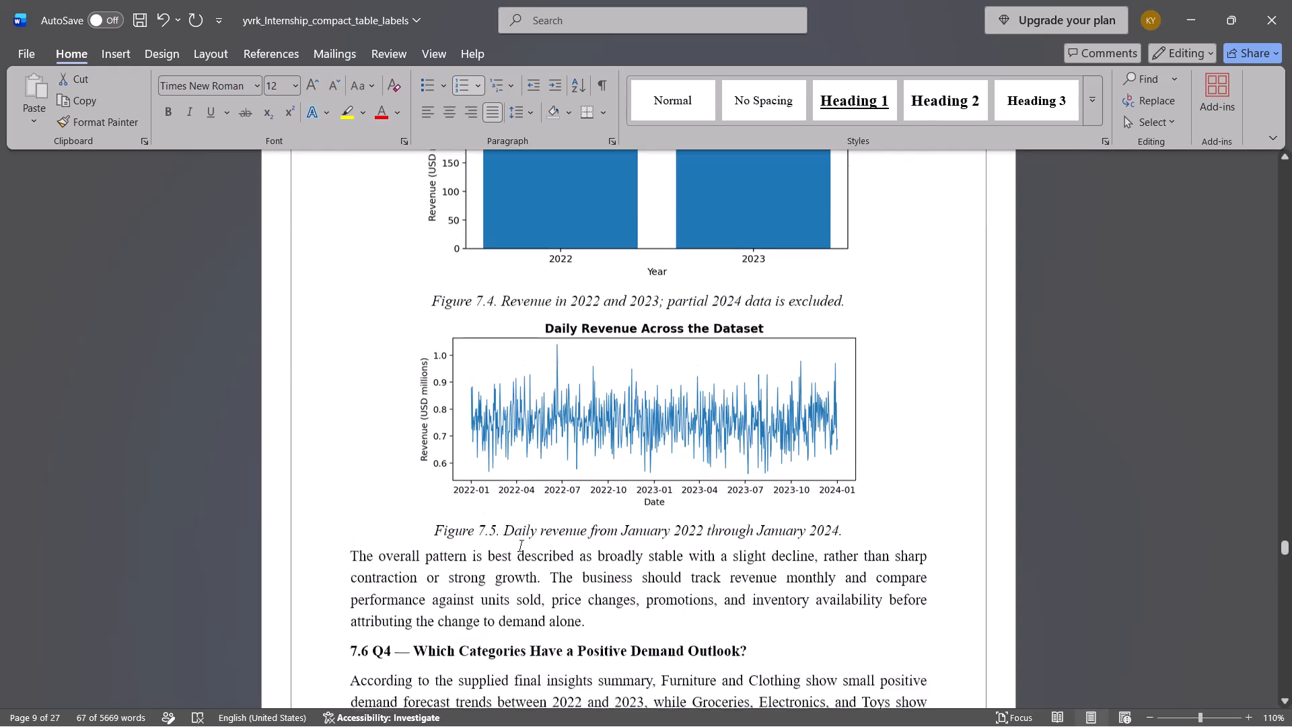
{"action": "scroll", "coordinate": [520, 546], "scroll_direction": "down", "scroll_amount": 2}
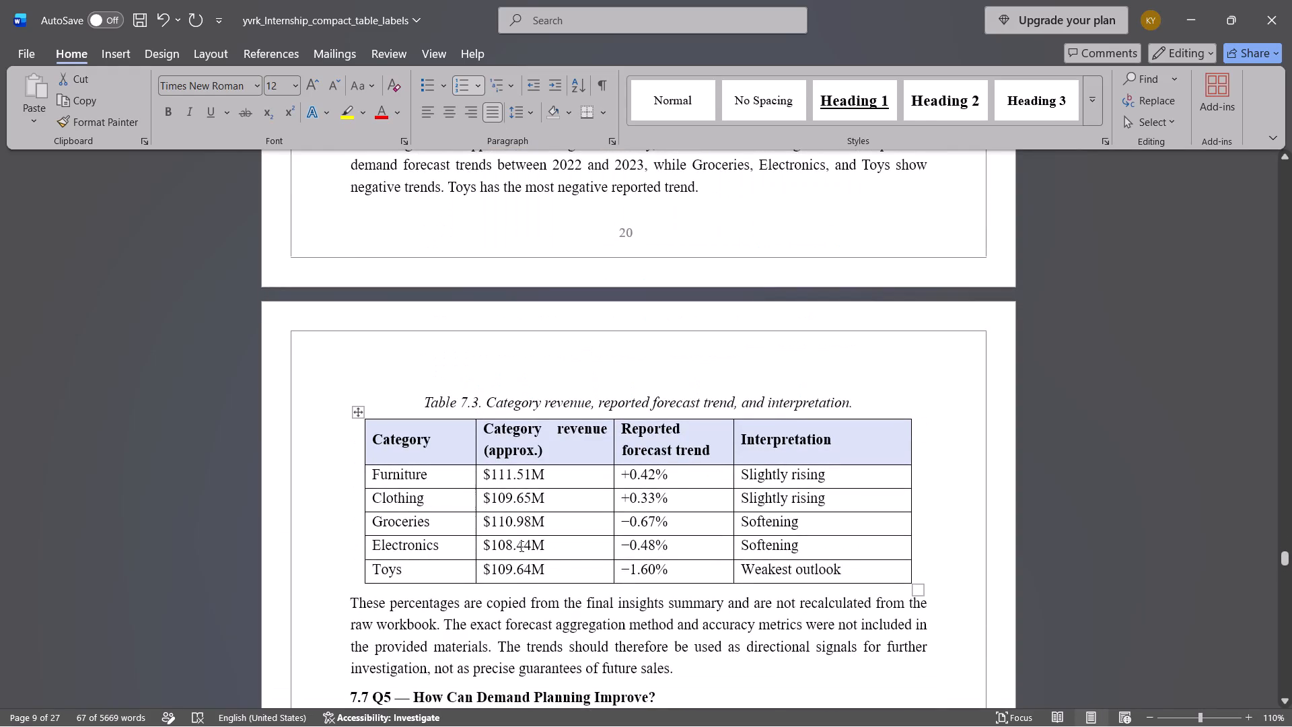
{"action": "scroll", "coordinate": [520, 546], "scroll_direction": "down", "scroll_amount": 1}
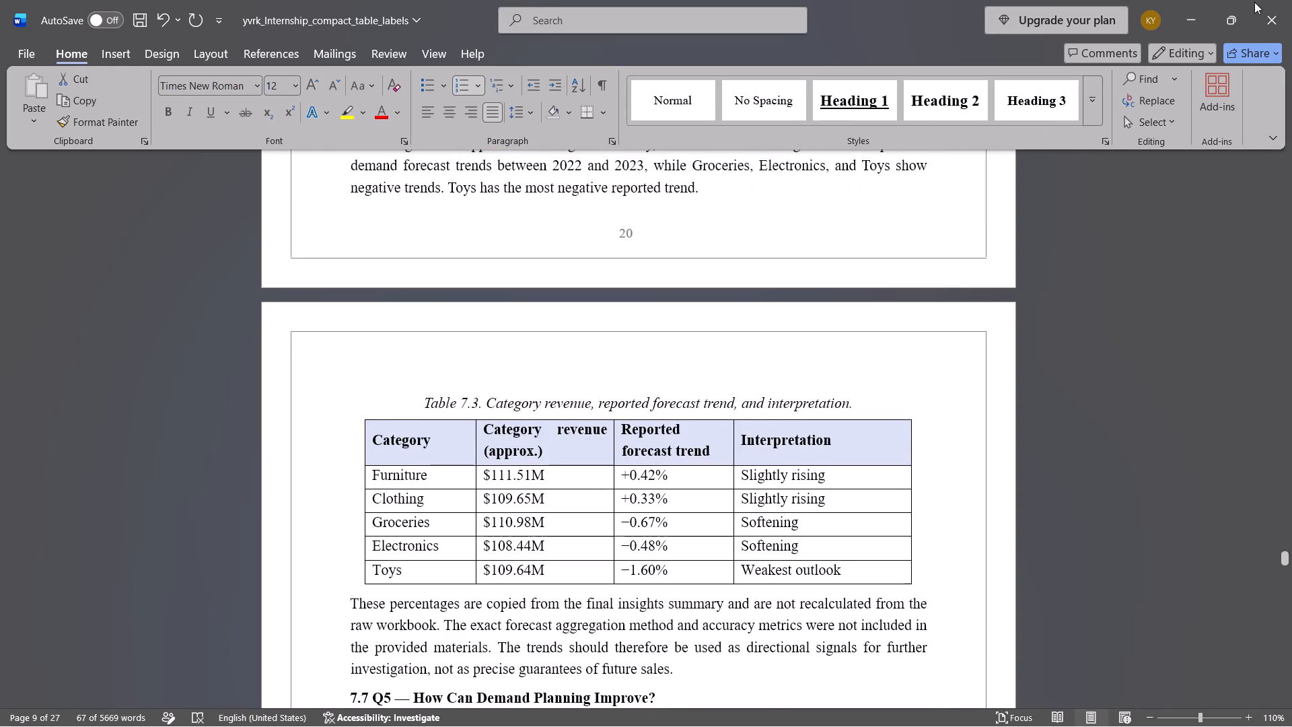
Save the report.
{"action": "key", "text": "ctrl+s"}
Remove the blank line between the BONAFIDE CERTIFICATE heading and the certification paragraph on page 2.
{"action": "scroll", "coordinate": [682, 408], "scroll_direction": "up", "scroll_amount": 8}
{"action": "left_click", "coordinate": [682, 408]}
{"action": "scroll", "coordinate": [682, 408], "scroll_direction": "up", "scroll_amount": 19}
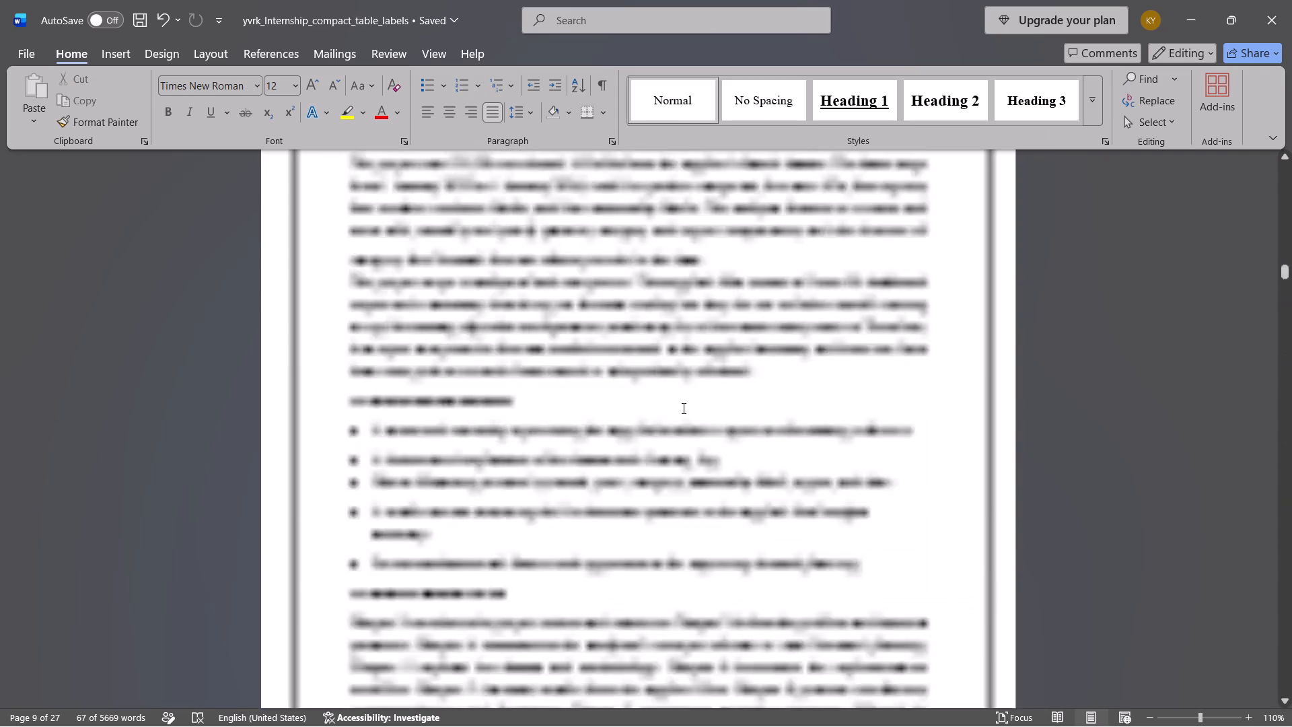
{"action": "scroll", "coordinate": [682, 408], "scroll_direction": "down", "scroll_amount": 5}
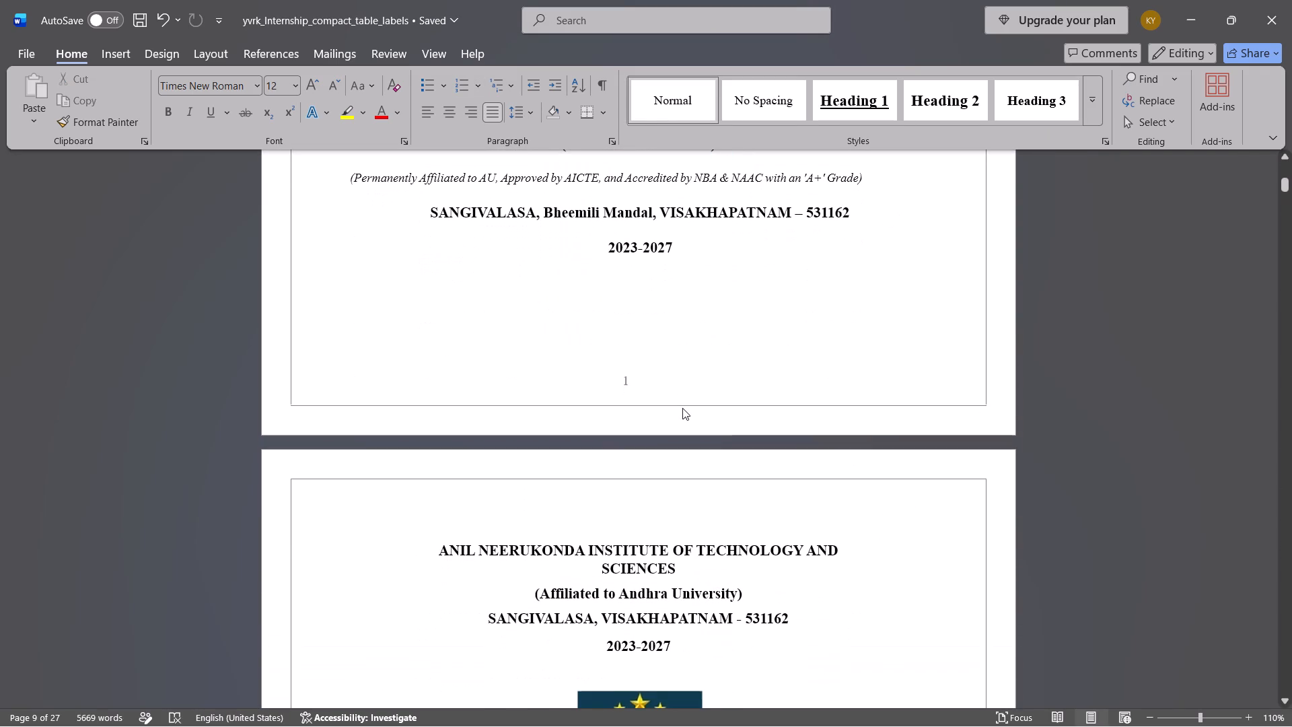
{"action": "scroll", "coordinate": [682, 401], "scroll_direction": "down", "scroll_amount": 4}
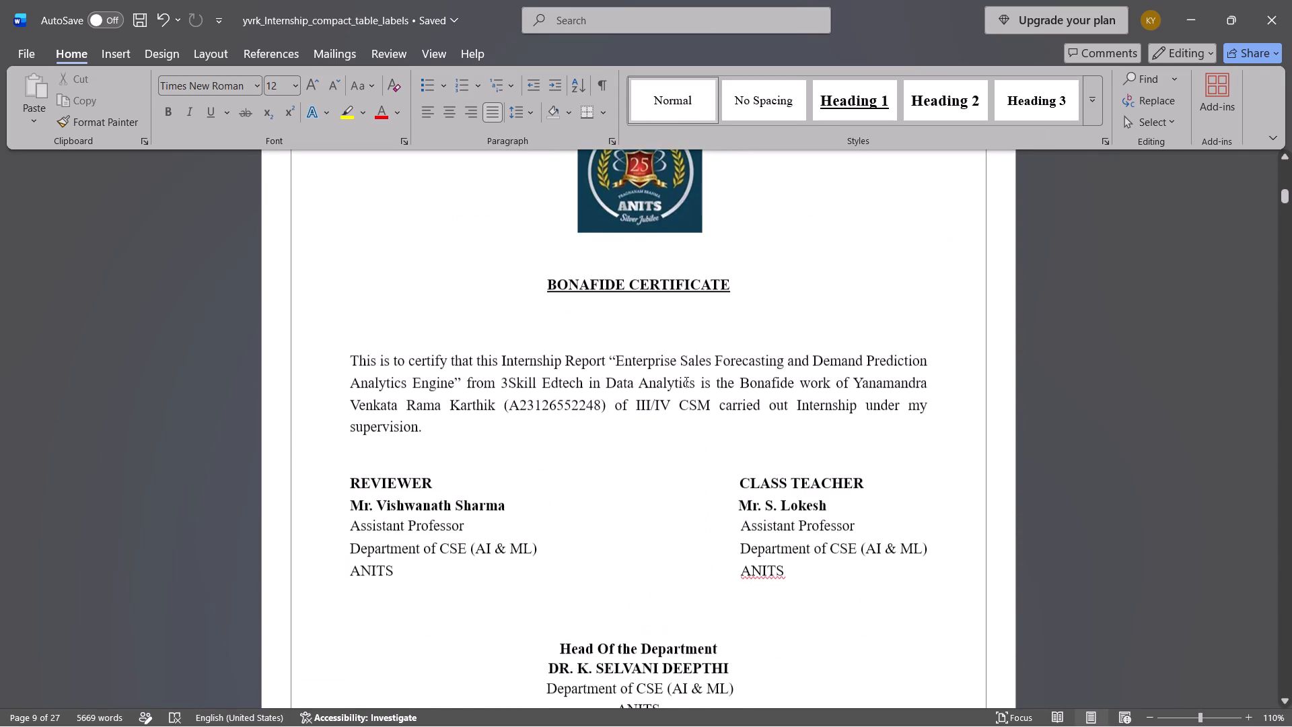
{"action": "scroll", "coordinate": [685, 382], "scroll_direction": "down", "scroll_amount": 1}
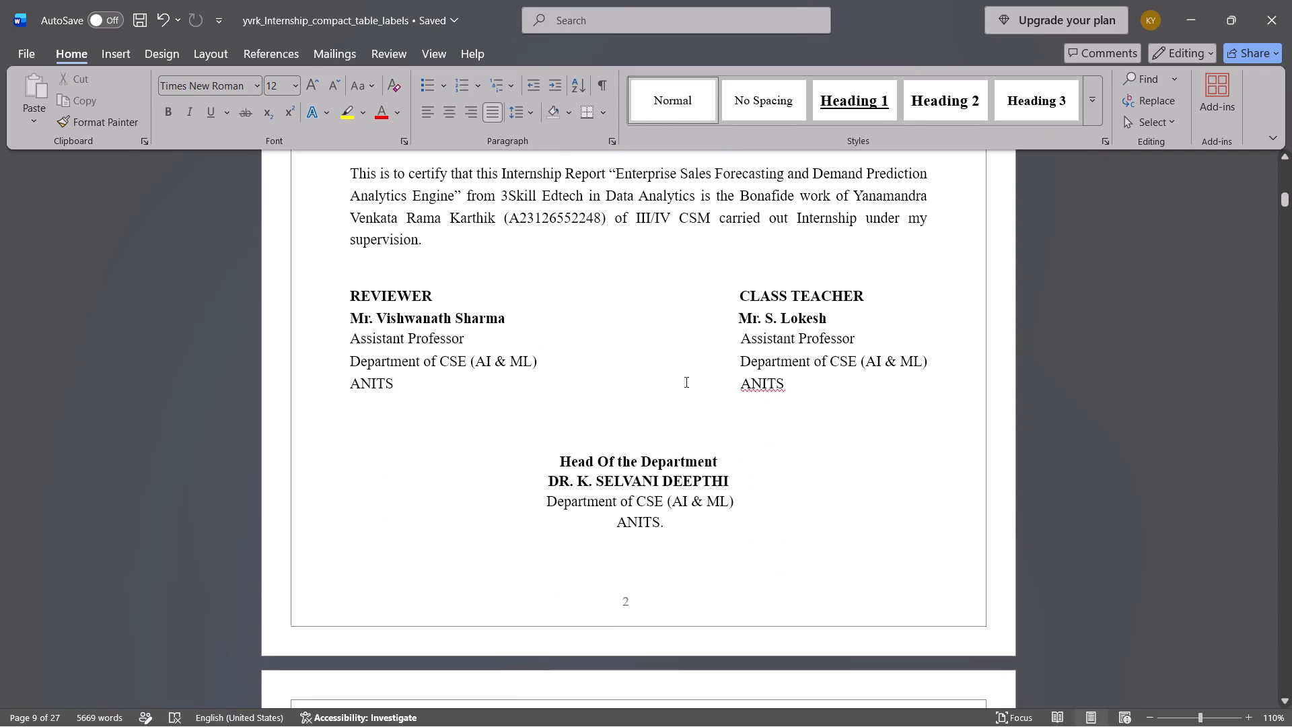
{"action": "left_click", "coordinate": [610, 410]}
{"action": "scroll", "coordinate": [610, 410], "scroll_direction": "up", "scroll_amount": 1}
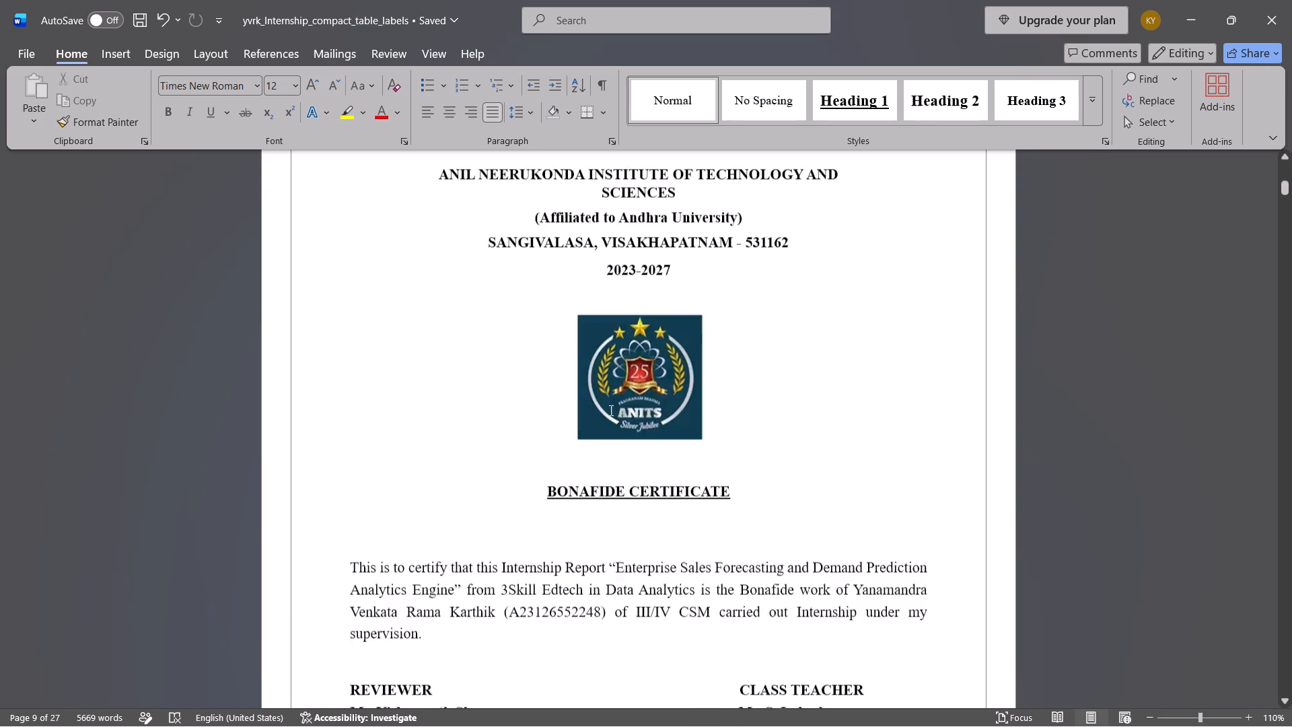
{"action": "scroll", "coordinate": [610, 410], "scroll_direction": "up", "scroll_amount": 1}
{"action": "scroll", "coordinate": [610, 410], "scroll_direction": "down", "scroll_amount": 1}
{"action": "left_click", "coordinate": [509, 466]}
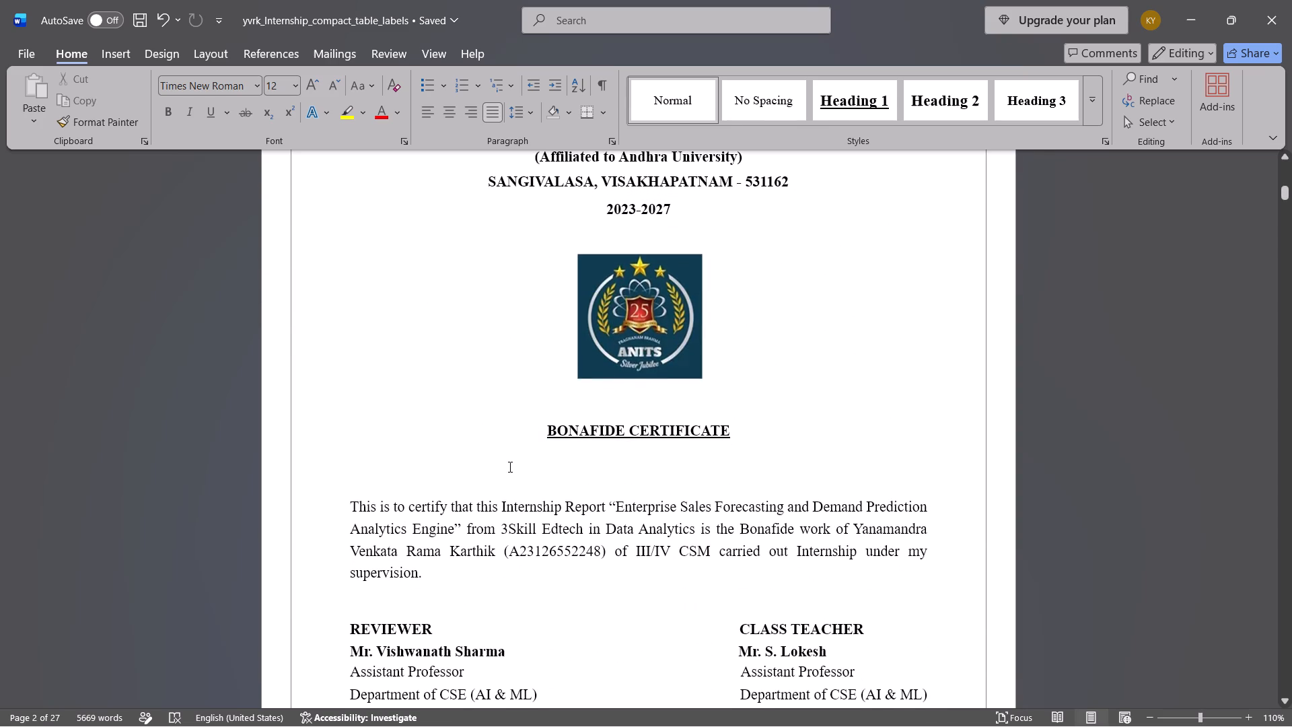
{"action": "key", "text": "BackSpace"}
{"action": "key", "text": "BackSpace"}
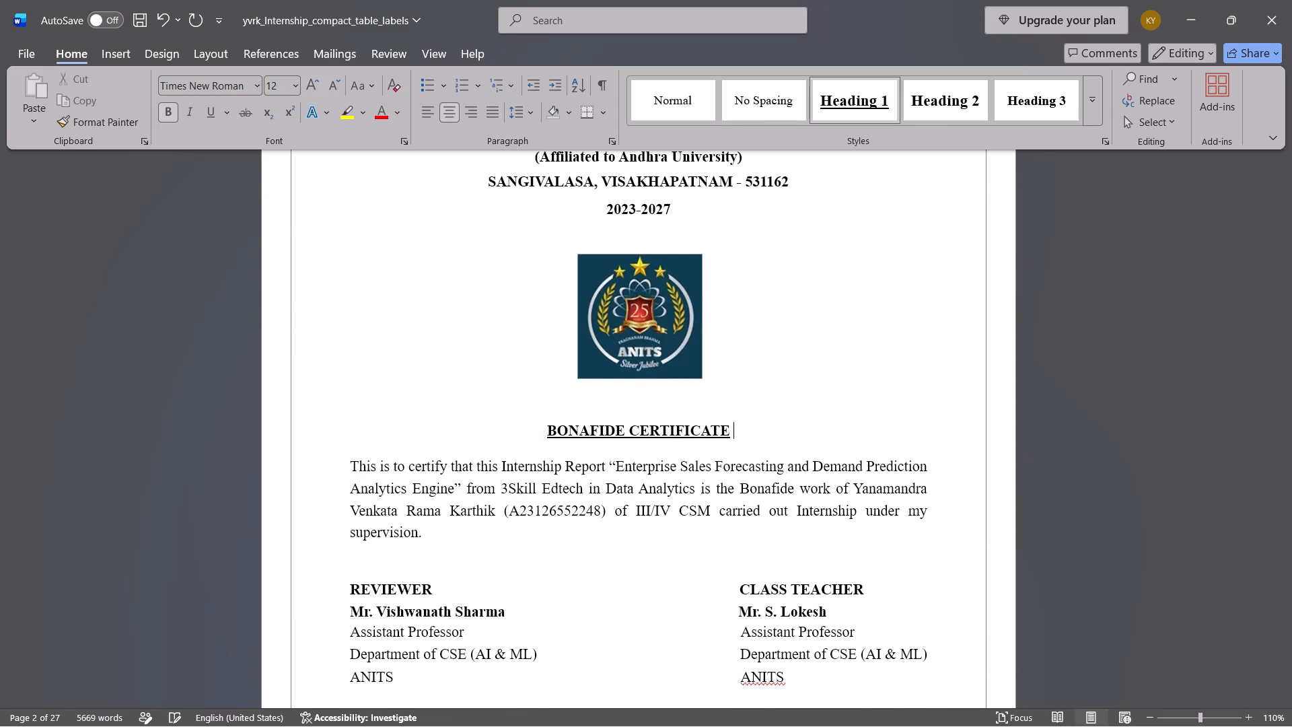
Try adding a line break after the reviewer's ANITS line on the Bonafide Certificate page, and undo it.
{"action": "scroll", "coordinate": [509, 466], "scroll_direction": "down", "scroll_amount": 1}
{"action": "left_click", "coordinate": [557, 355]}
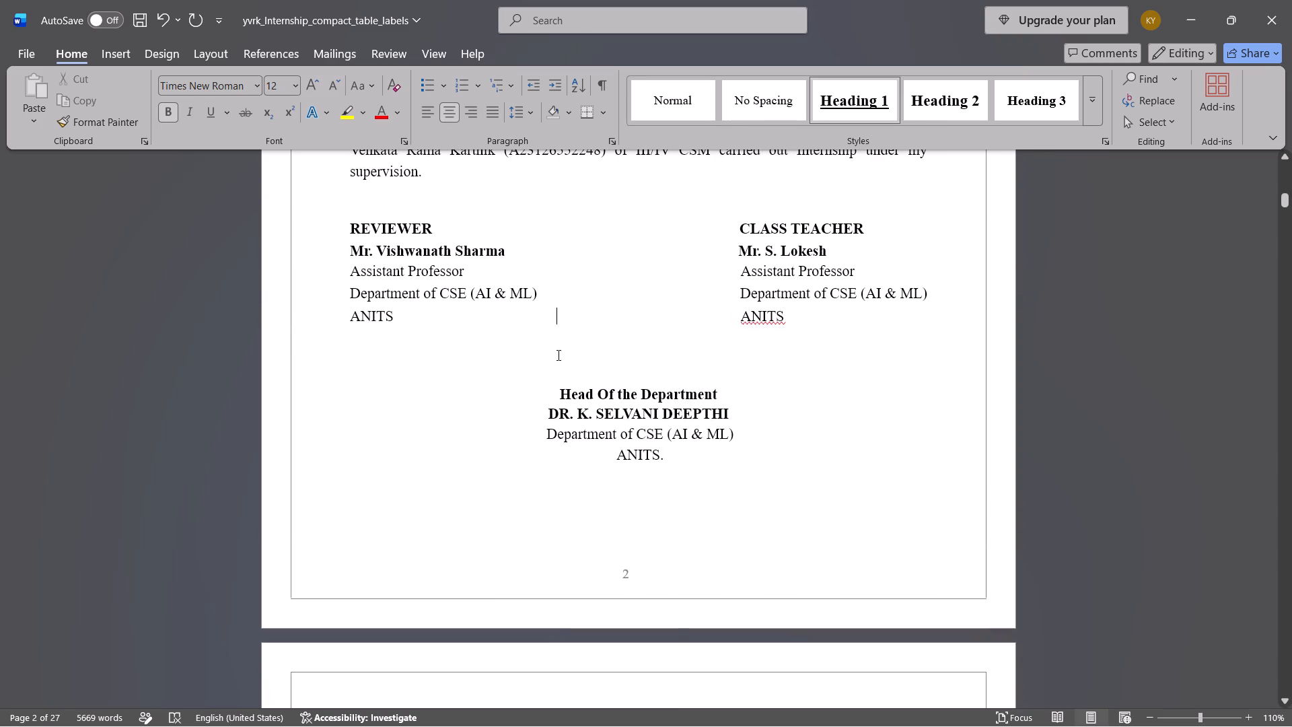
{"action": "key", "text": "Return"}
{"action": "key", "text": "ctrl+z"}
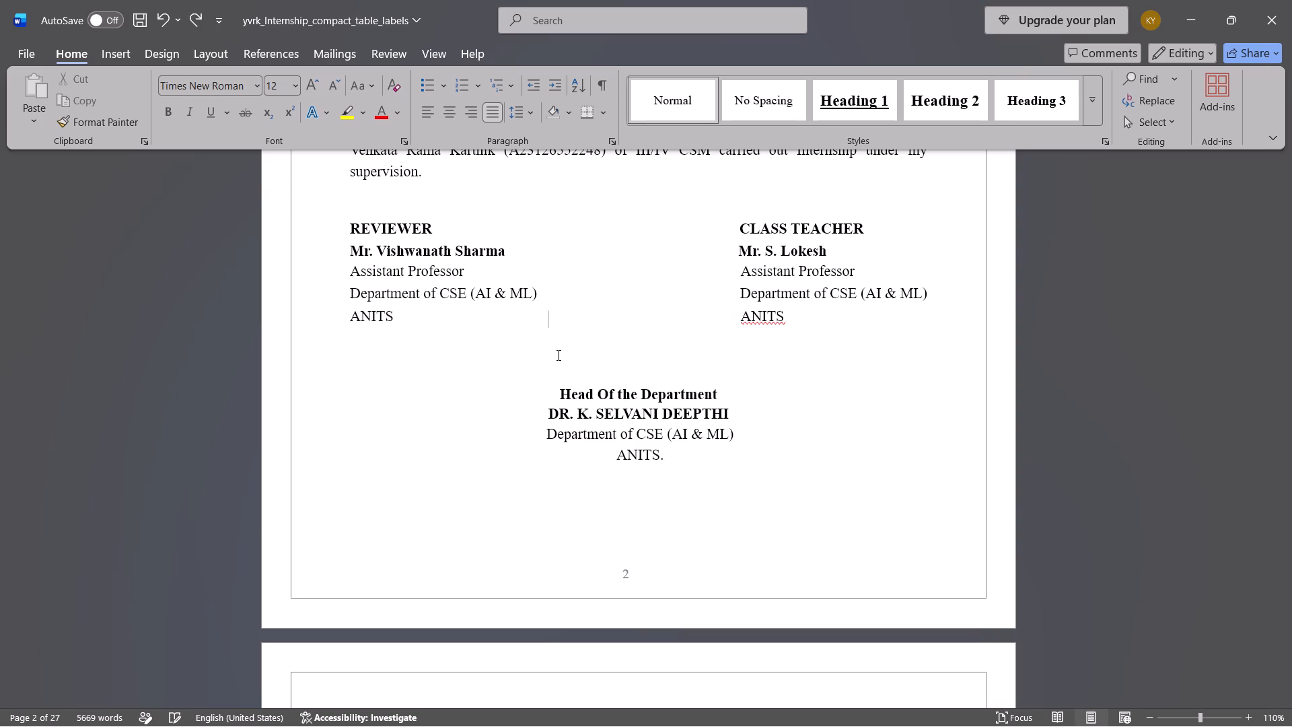
Insert a blank line above the Head Of the Department signature block on the Bonafide Certificate page.
{"action": "left_click", "coordinate": [507, 382]}
{"action": "left_click", "coordinate": [507, 382]}
{"action": "left_click", "coordinate": [557, 395]}
{"action": "key", "text": "Return"}
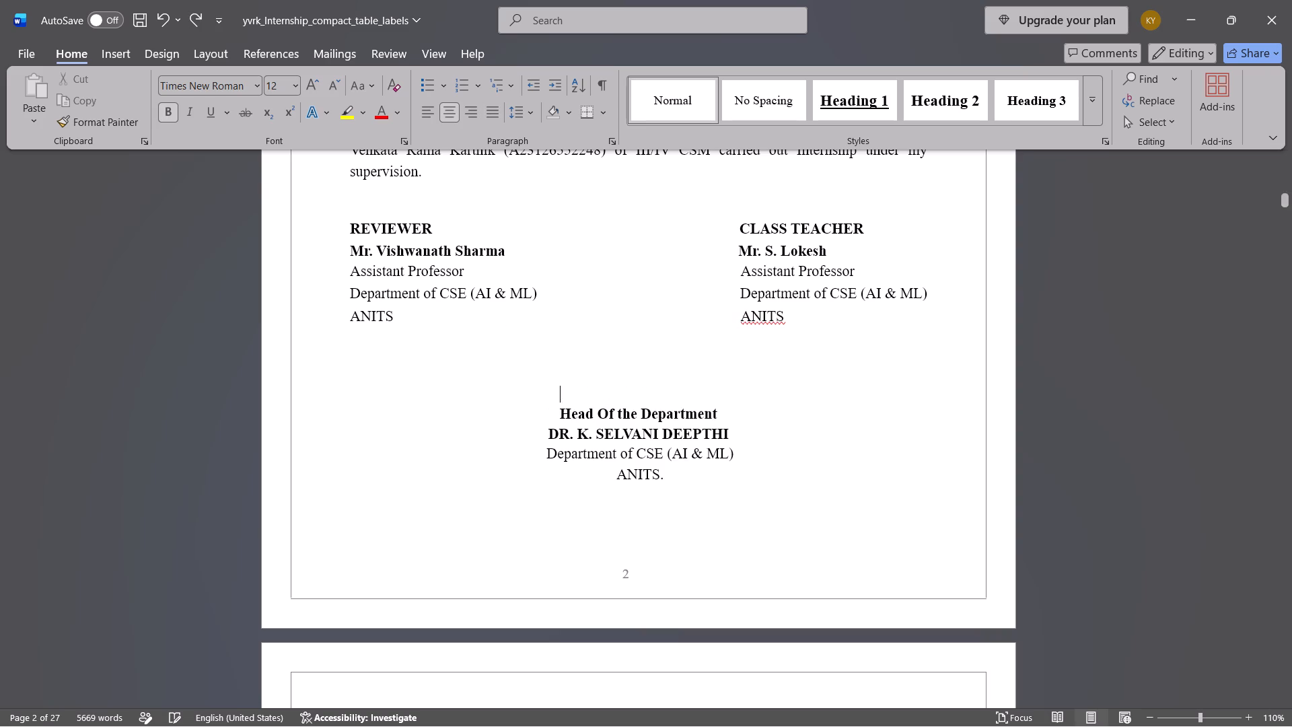
Save the report with the adjusted Bonafide Certificate spacing.
{"action": "left_click", "coordinate": [924, 456]}
{"action": "key", "text": "ctrl+s"}
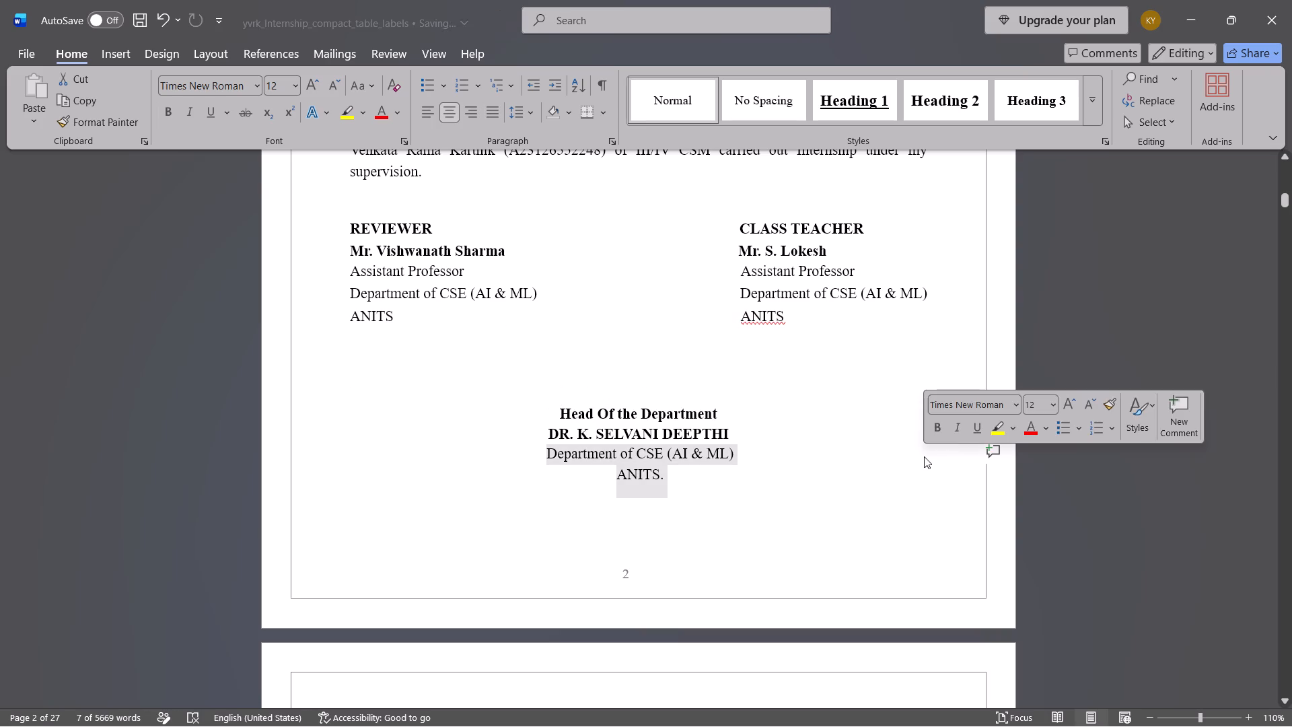
{"action": "left_click", "coordinate": [842, 508]}
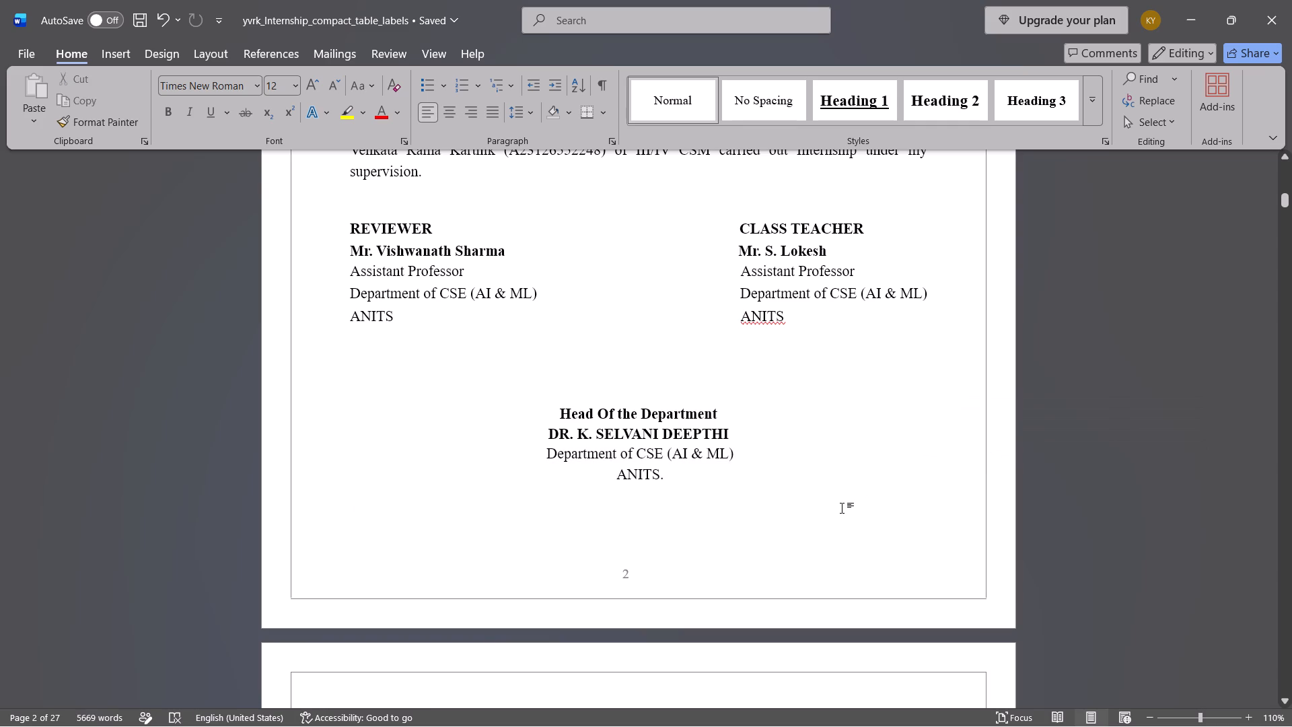
Review the layout and spacing of the Acknowledgement page down to the student's closing details.
{"action": "scroll", "coordinate": [842, 508], "scroll_direction": "down", "scroll_amount": 2}
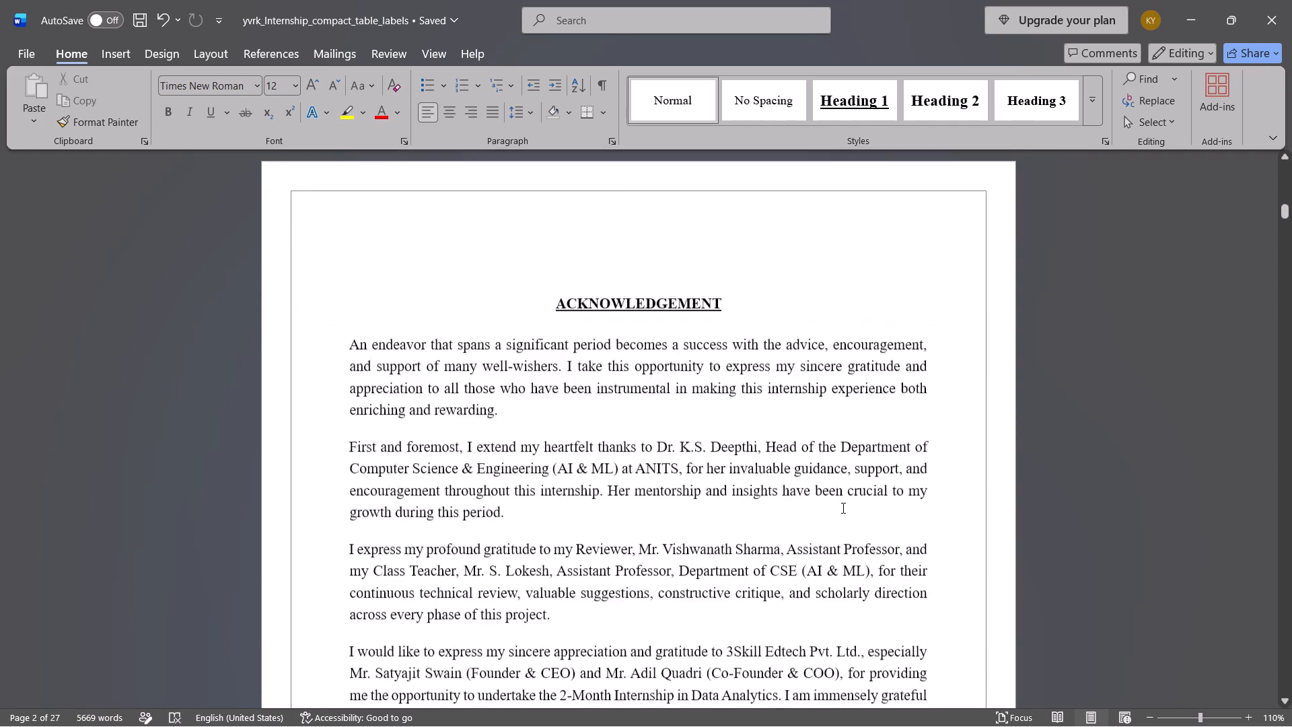
{"action": "scroll", "coordinate": [842, 508], "scroll_direction": "down", "scroll_amount": 2}
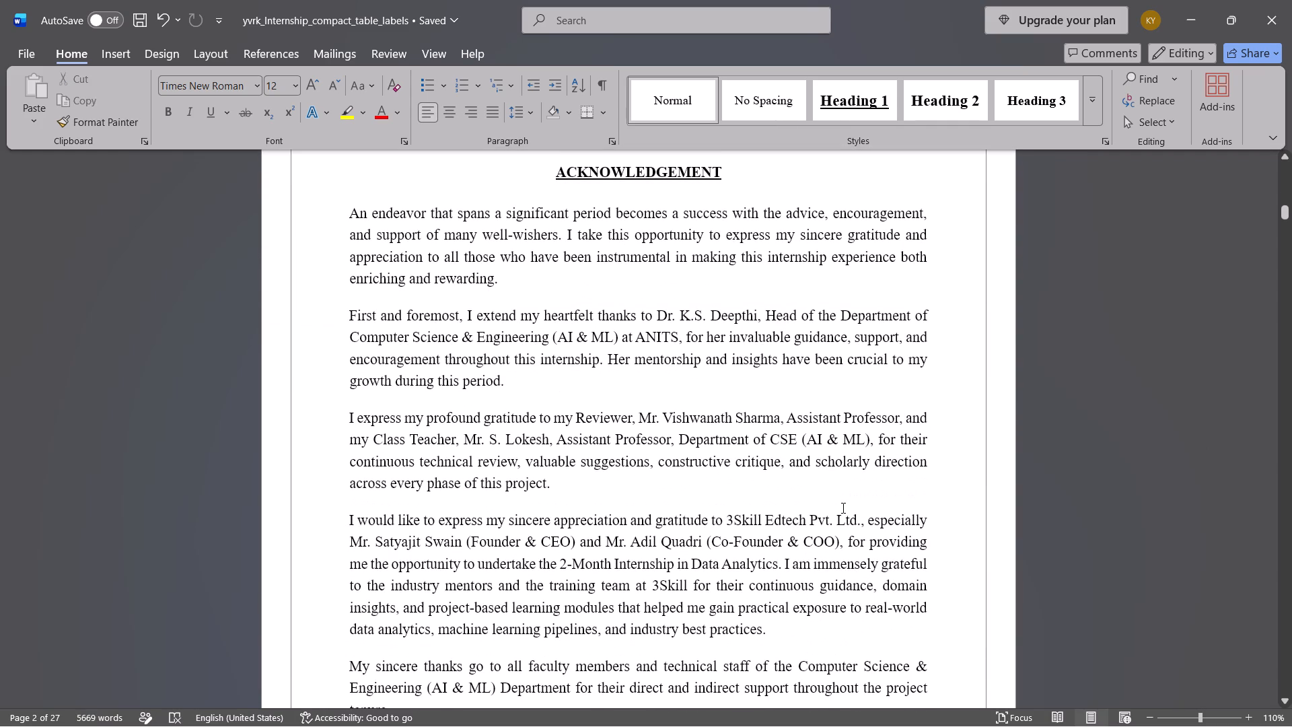
{"action": "scroll", "coordinate": [842, 508], "scroll_direction": "down", "scroll_amount": 2}
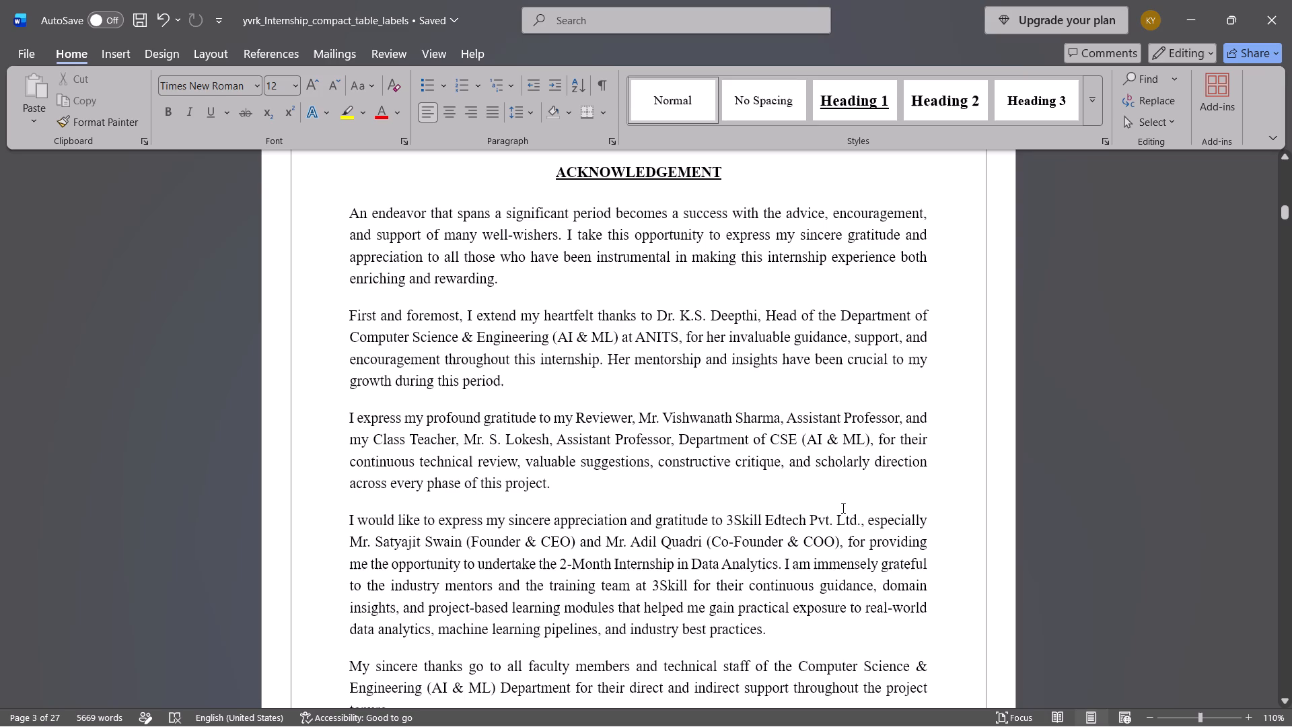
{"action": "scroll", "coordinate": [842, 508], "scroll_direction": "down", "scroll_amount": 2}
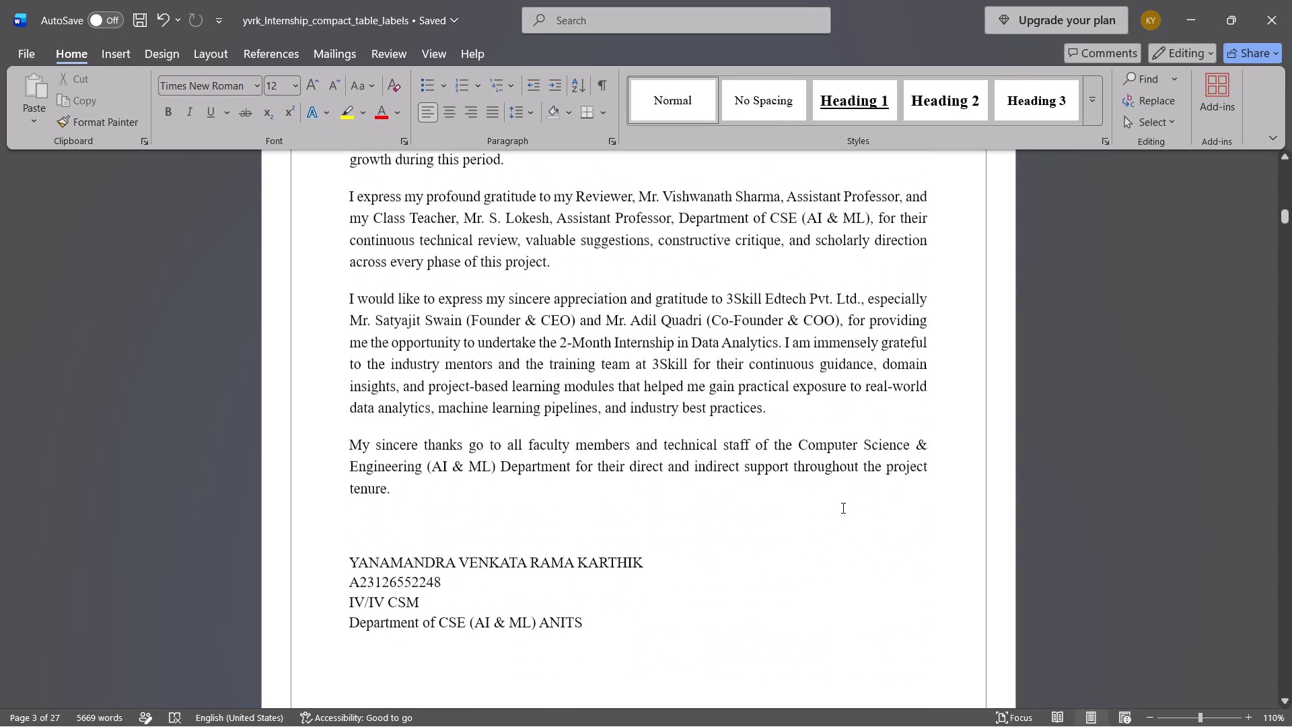
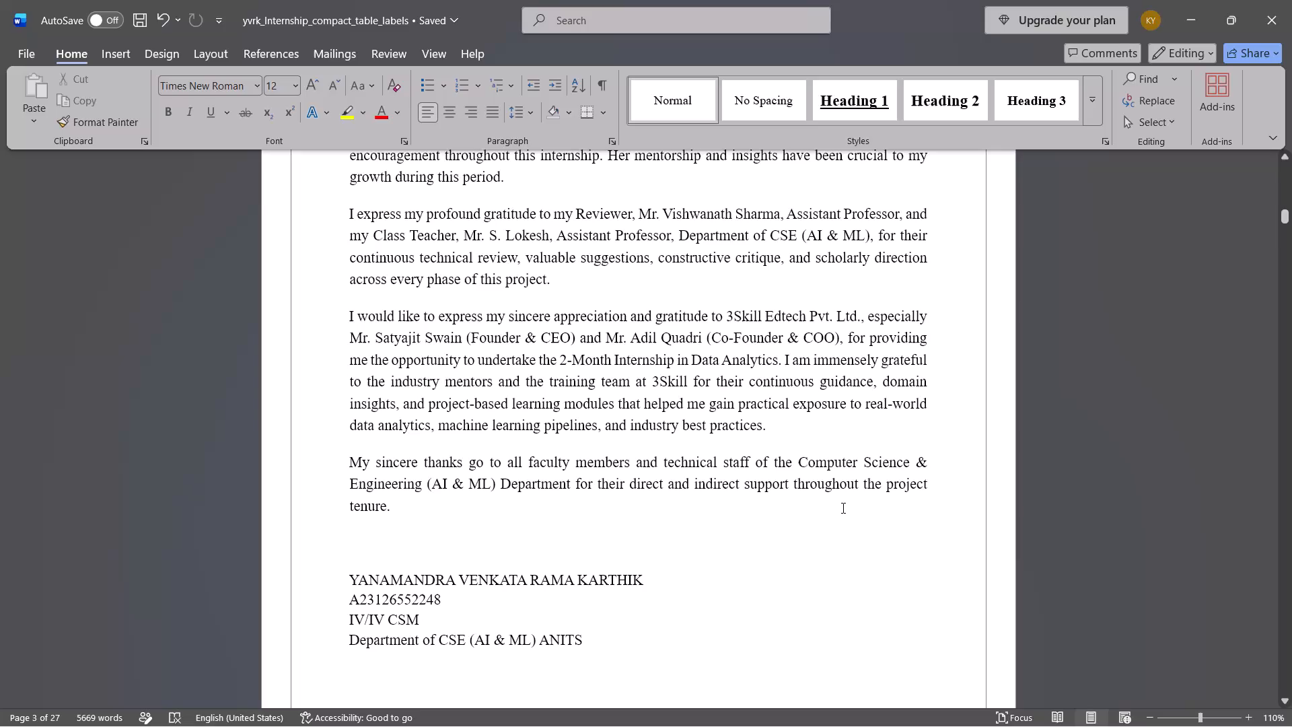
Review the Table of Contents pages and the opening of the Introduction chapter for layout and page continuity.
{"action": "scroll", "coordinate": [756, 545], "scroll_direction": "down", "scroll_amount": 1}
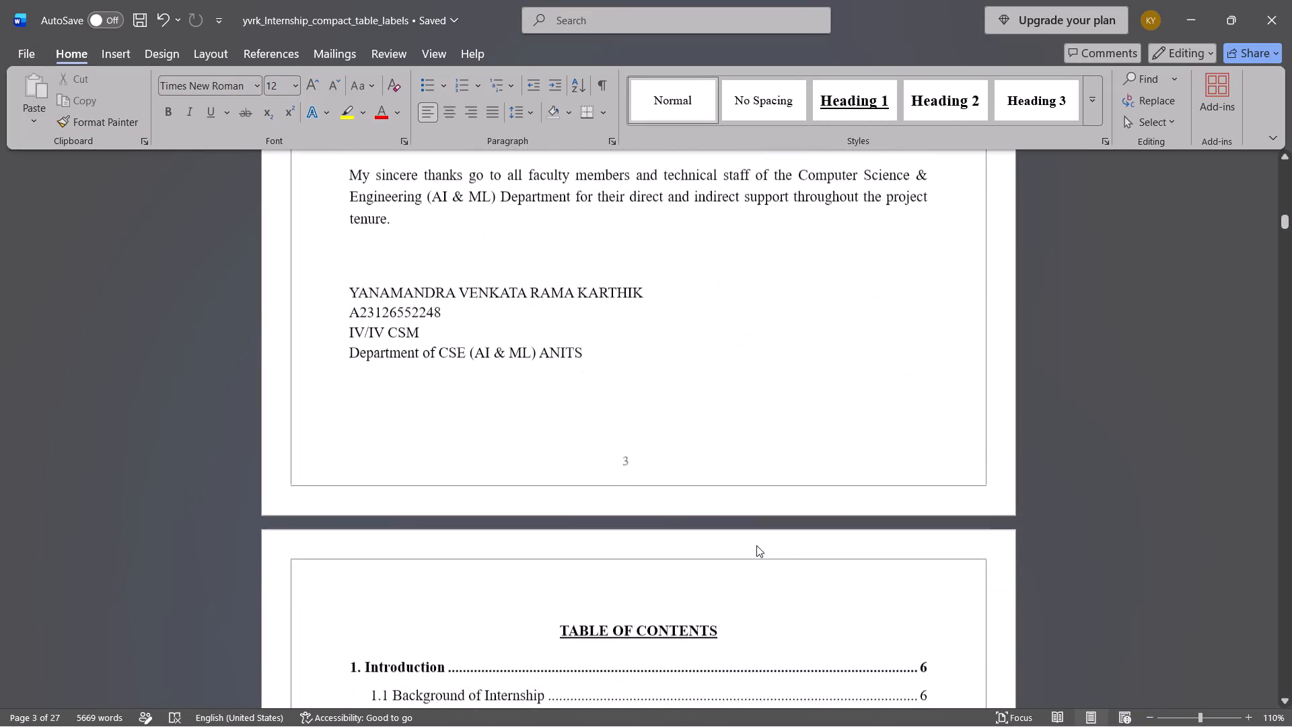
{"action": "scroll", "coordinate": [756, 545], "scroll_direction": "down", "scroll_amount": 5}
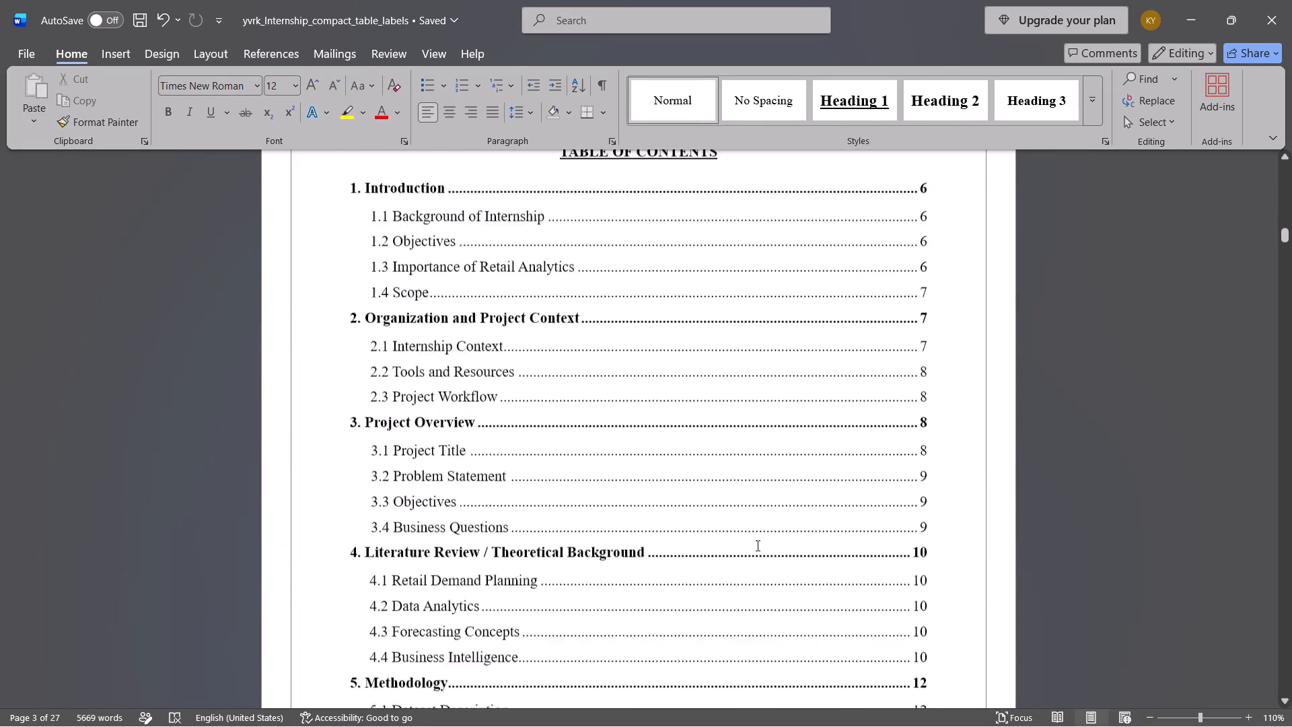
{"action": "scroll", "coordinate": [756, 545], "scroll_direction": "down", "scroll_amount": 4}
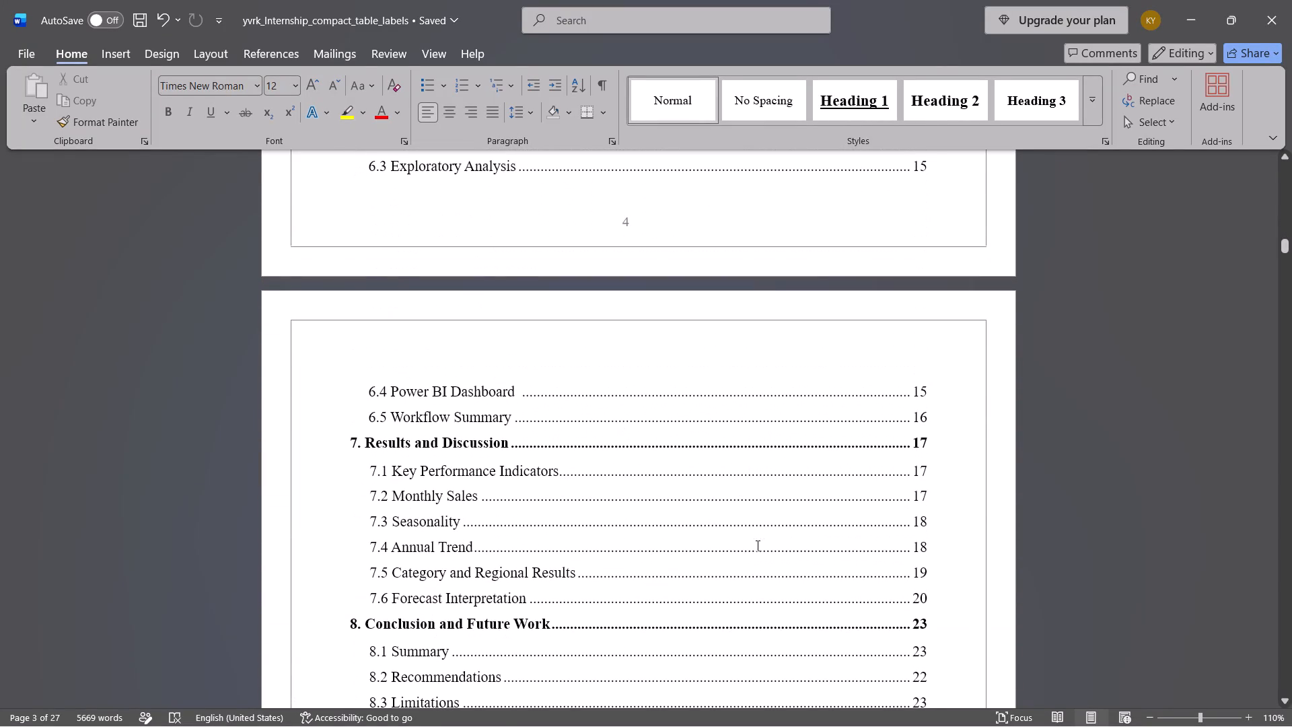
{"action": "scroll", "coordinate": [756, 545], "scroll_direction": "down", "scroll_amount": 4}
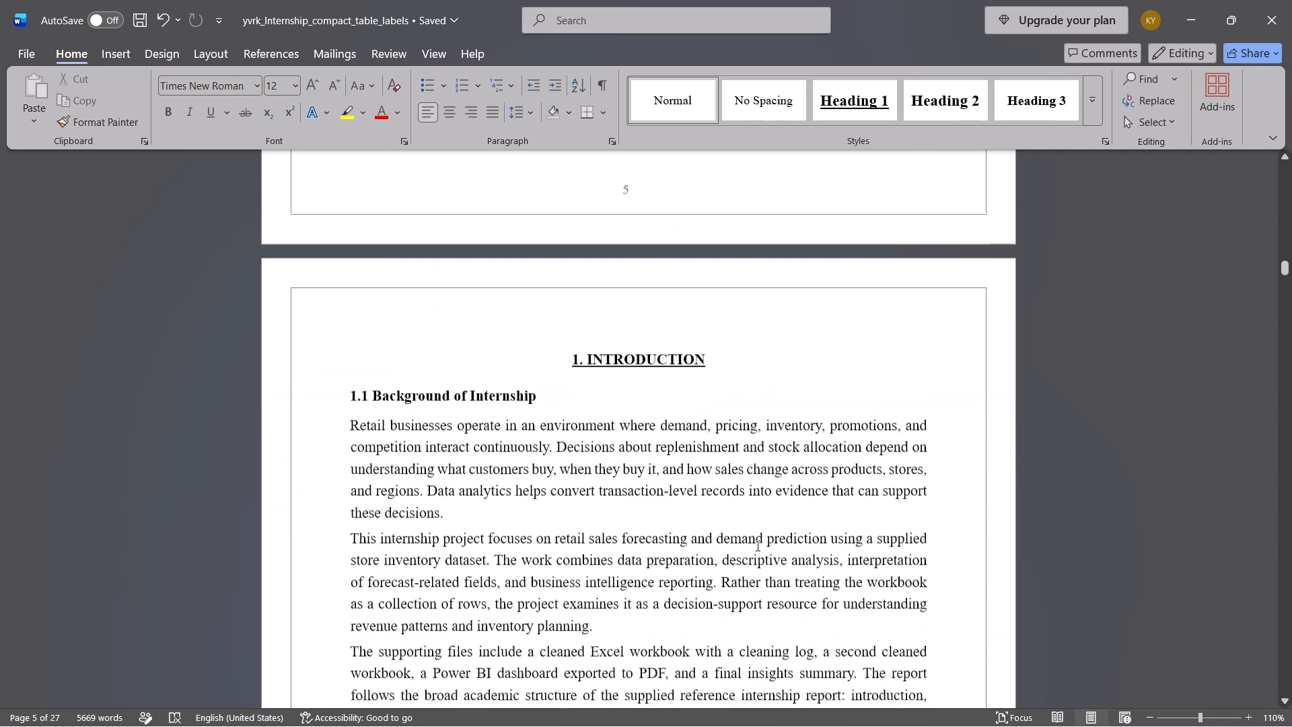
{"action": "scroll", "coordinate": [756, 545], "scroll_direction": "down", "scroll_amount": 1}
Save the internship report.
{"action": "key", "text": "ctrl+s"}
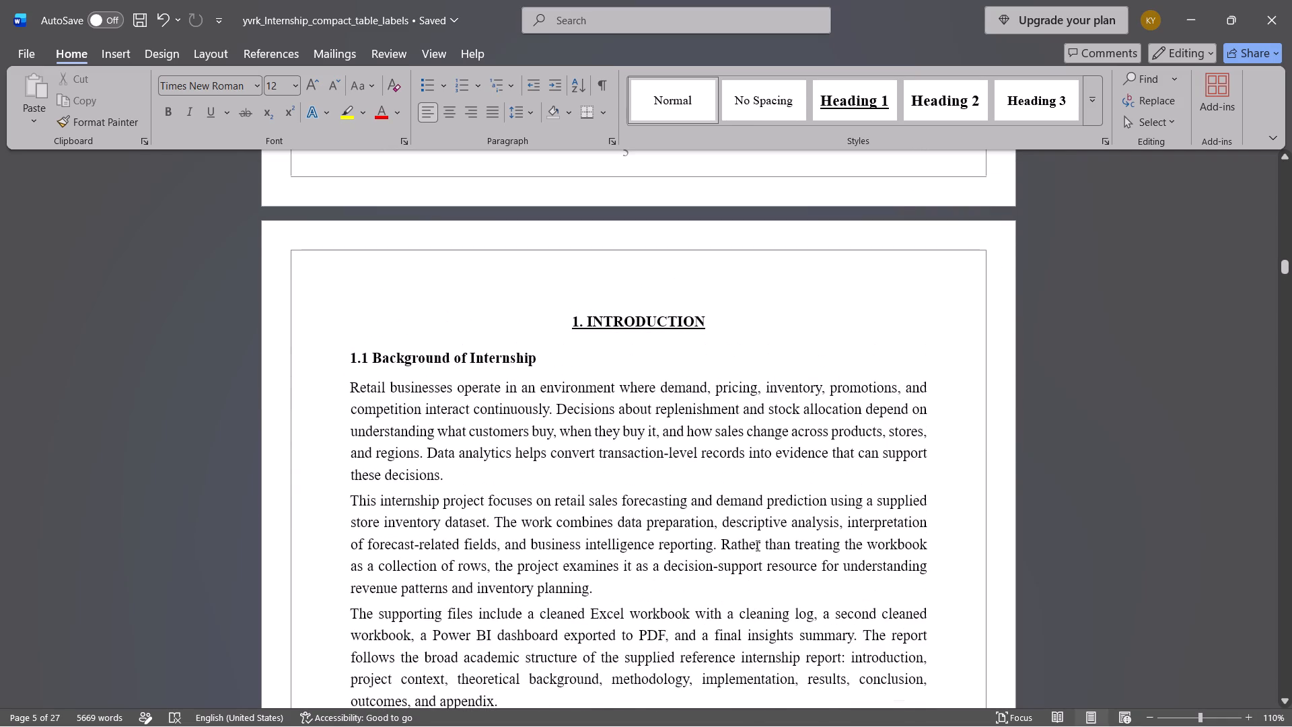
Open the Windows search.
{"action": "left_click", "coordinate": [517, 705]}
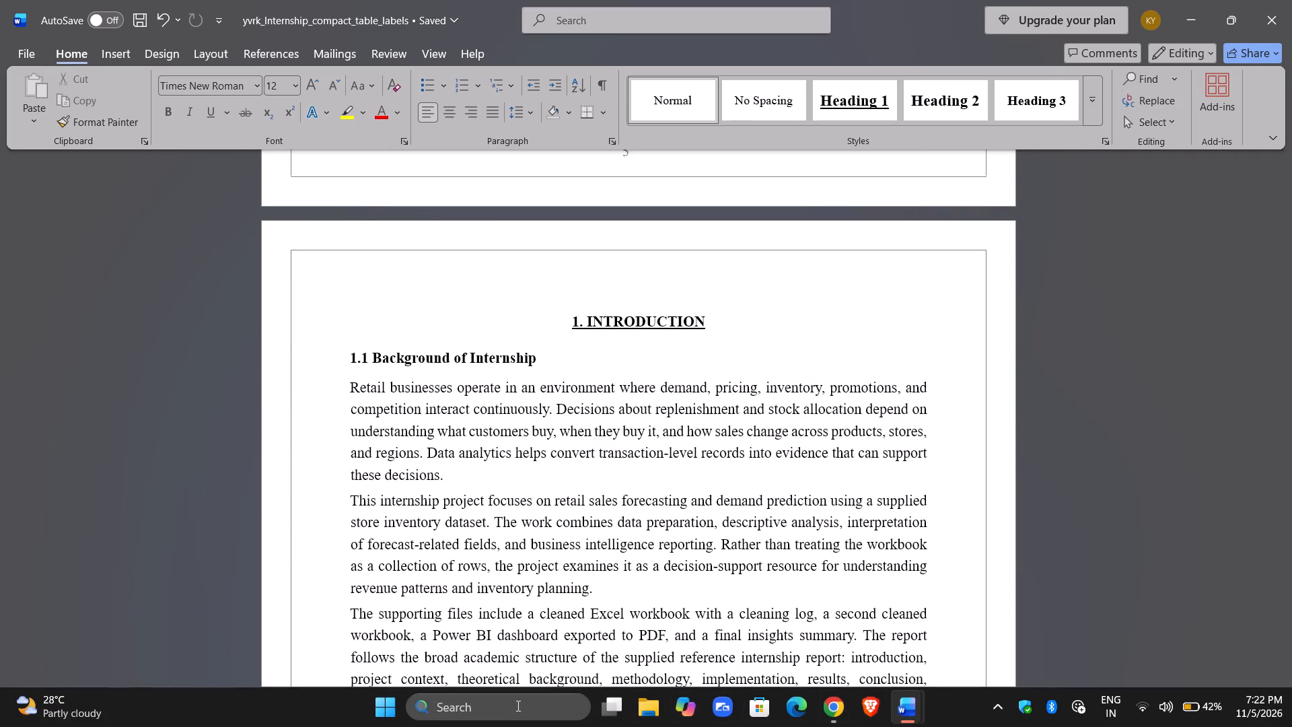
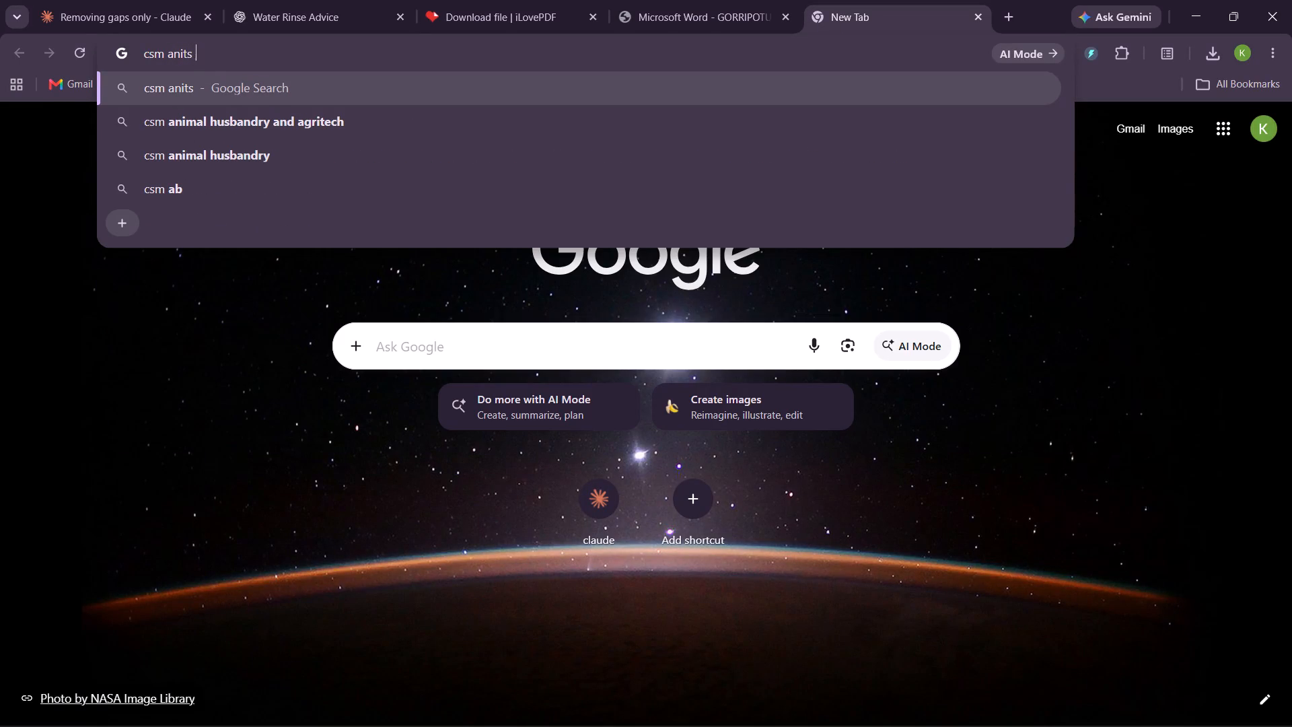
Search the web for "csm anits faculty" and open the ANITS teaching staff page for CSE (AI & ML).
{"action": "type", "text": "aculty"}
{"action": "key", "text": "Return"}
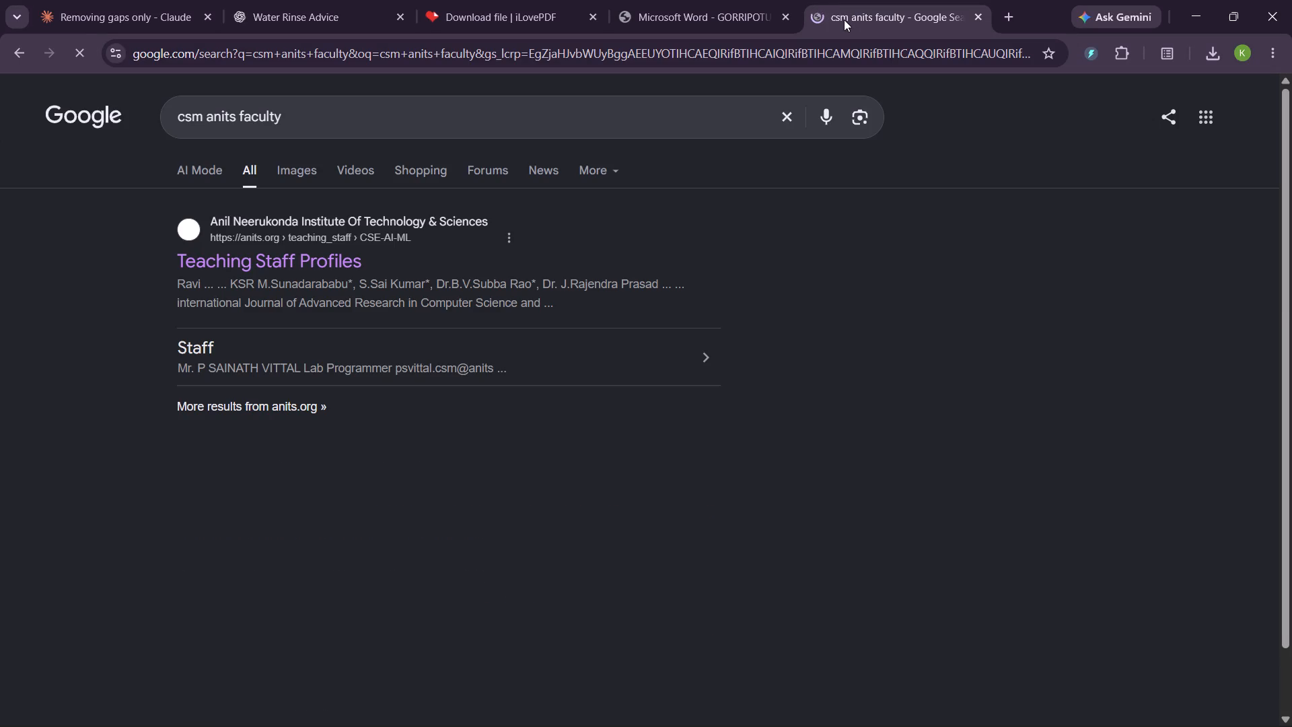
{"action": "left_click", "coordinate": [301, 242]}
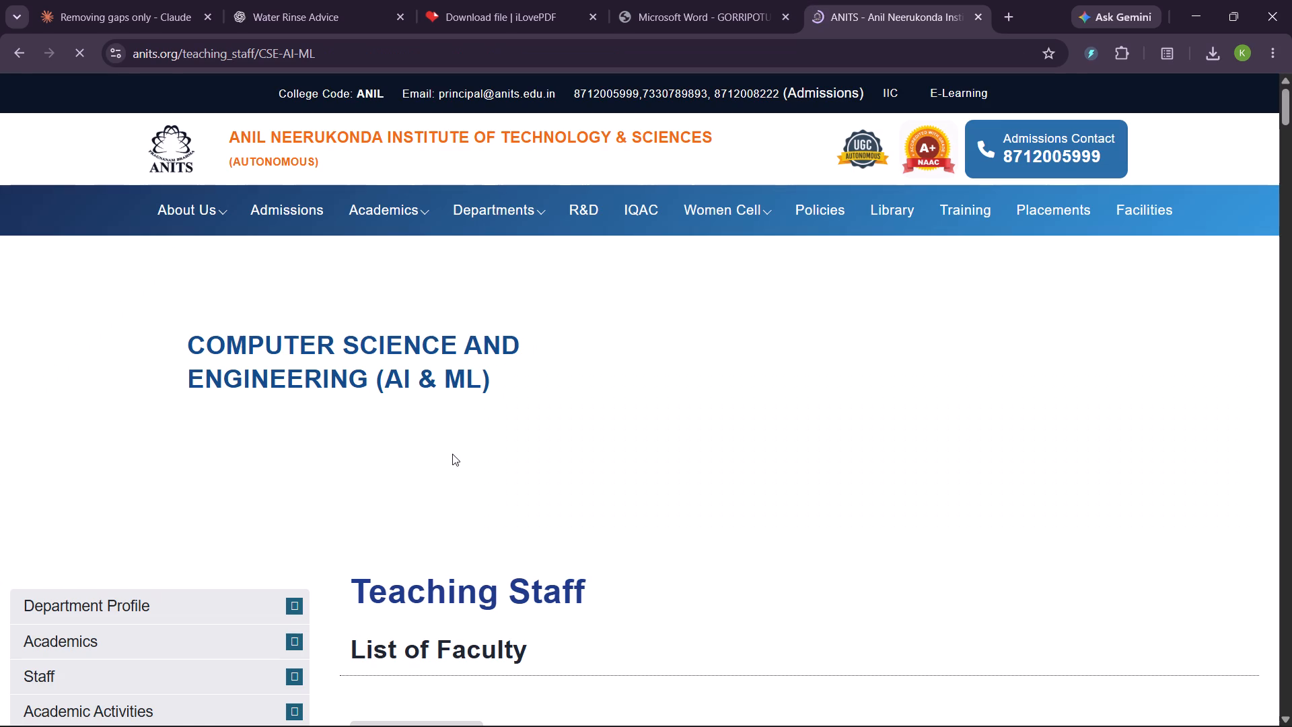
Look through the CSE (AI & ML) teaching staff list on the ANITS website for the reviewer's entry.
{"action": "scroll", "coordinate": [452, 454], "scroll_direction": "down", "scroll_amount": 14}
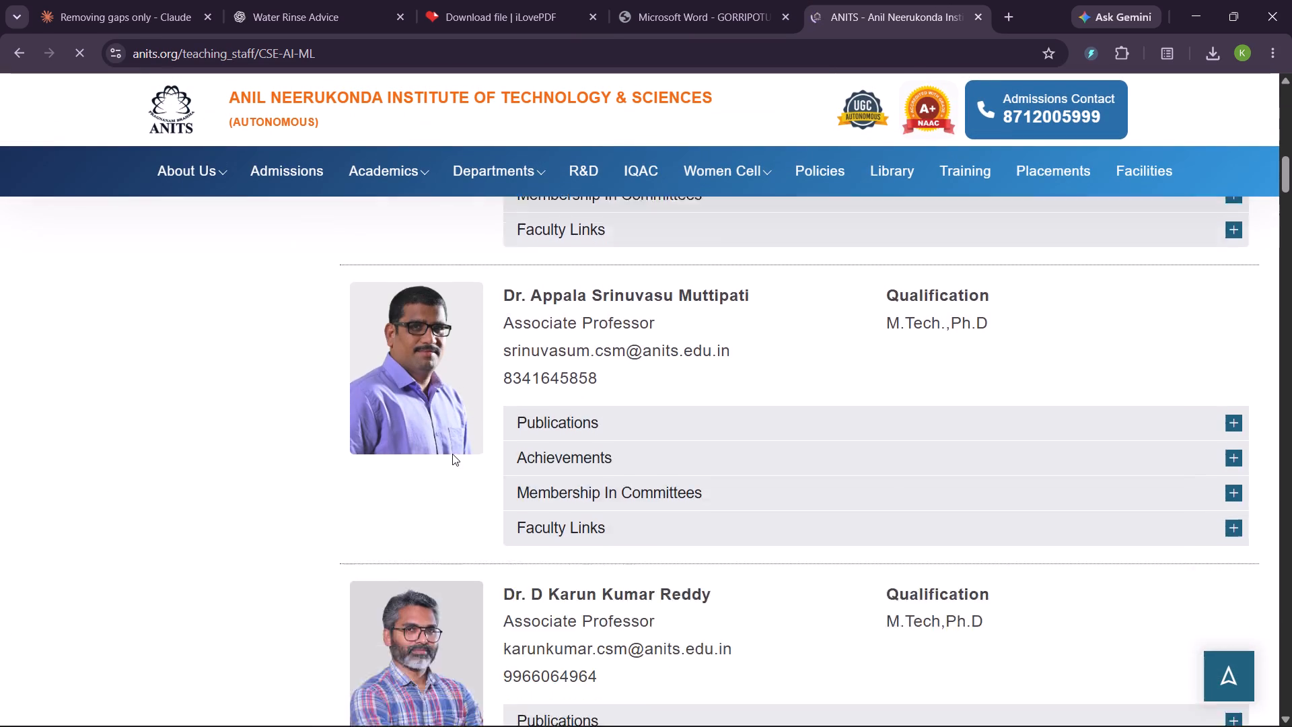
{"action": "scroll", "coordinate": [452, 454], "scroll_direction": "down", "scroll_amount": 7}
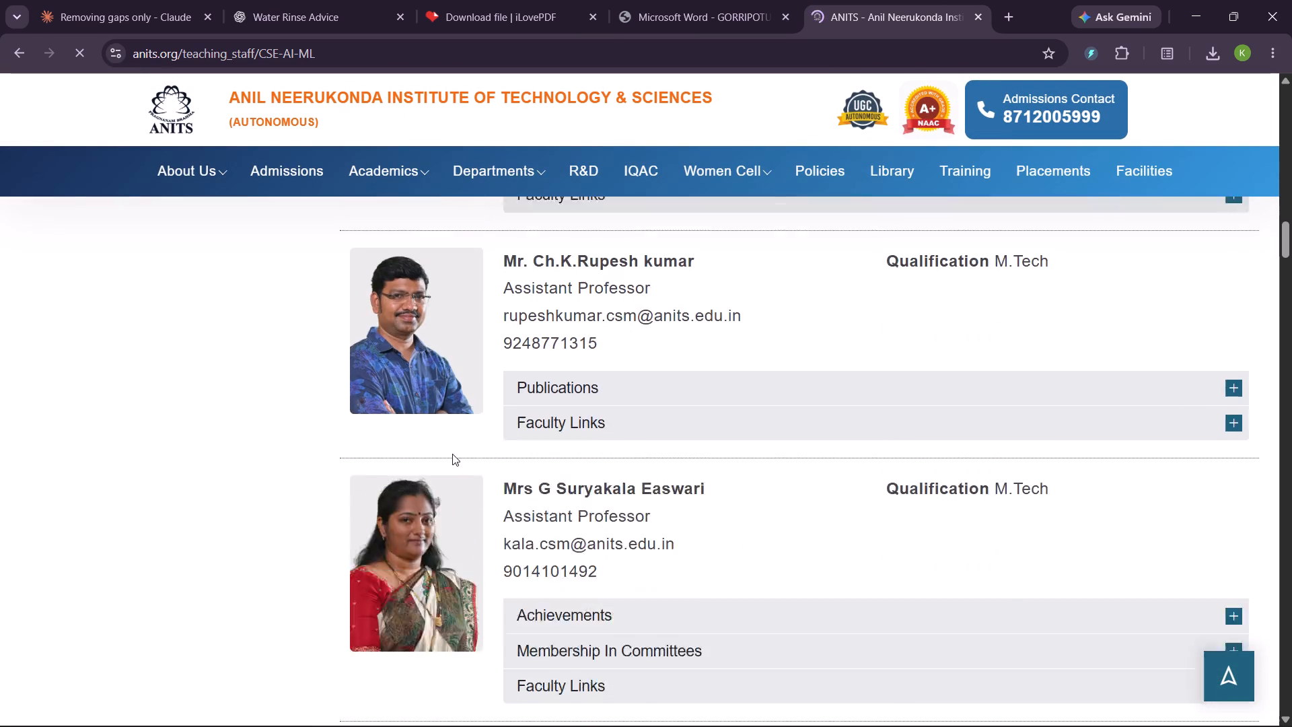
{"action": "scroll", "coordinate": [452, 454], "scroll_direction": "down", "scroll_amount": 8}
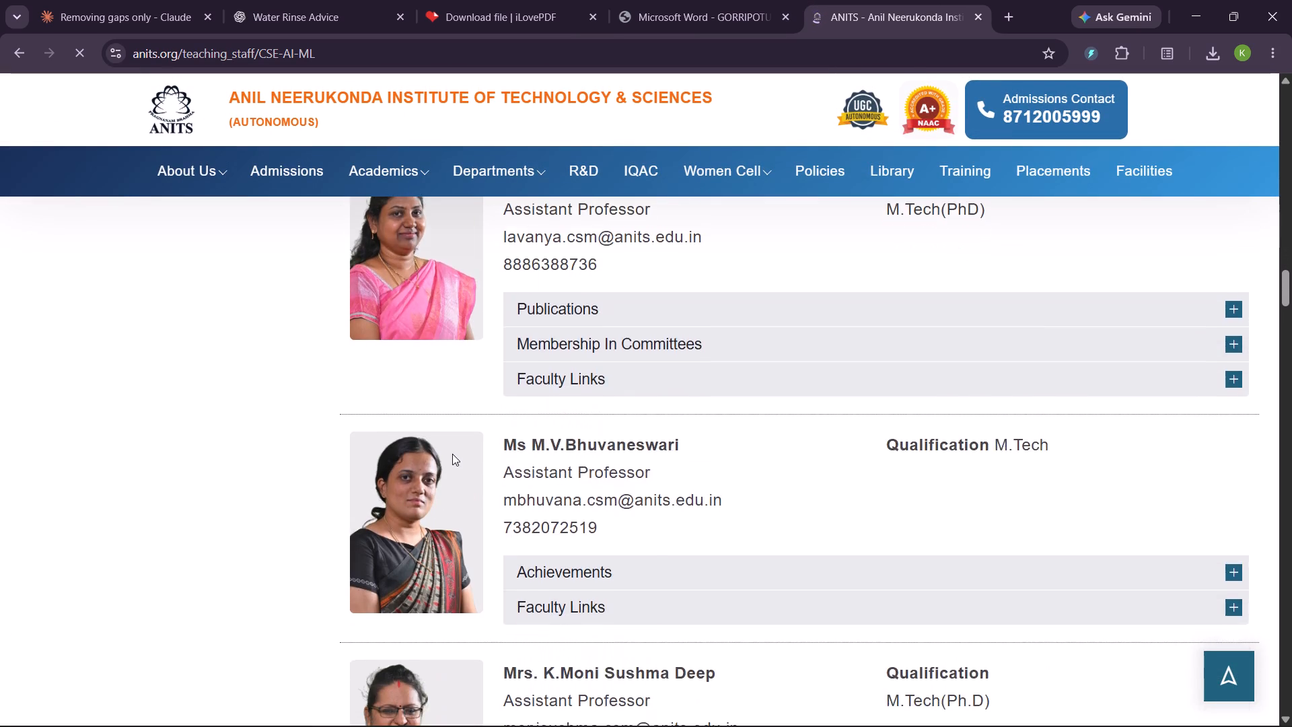
{"action": "scroll", "coordinate": [452, 454], "scroll_direction": "down", "scroll_amount": 7}
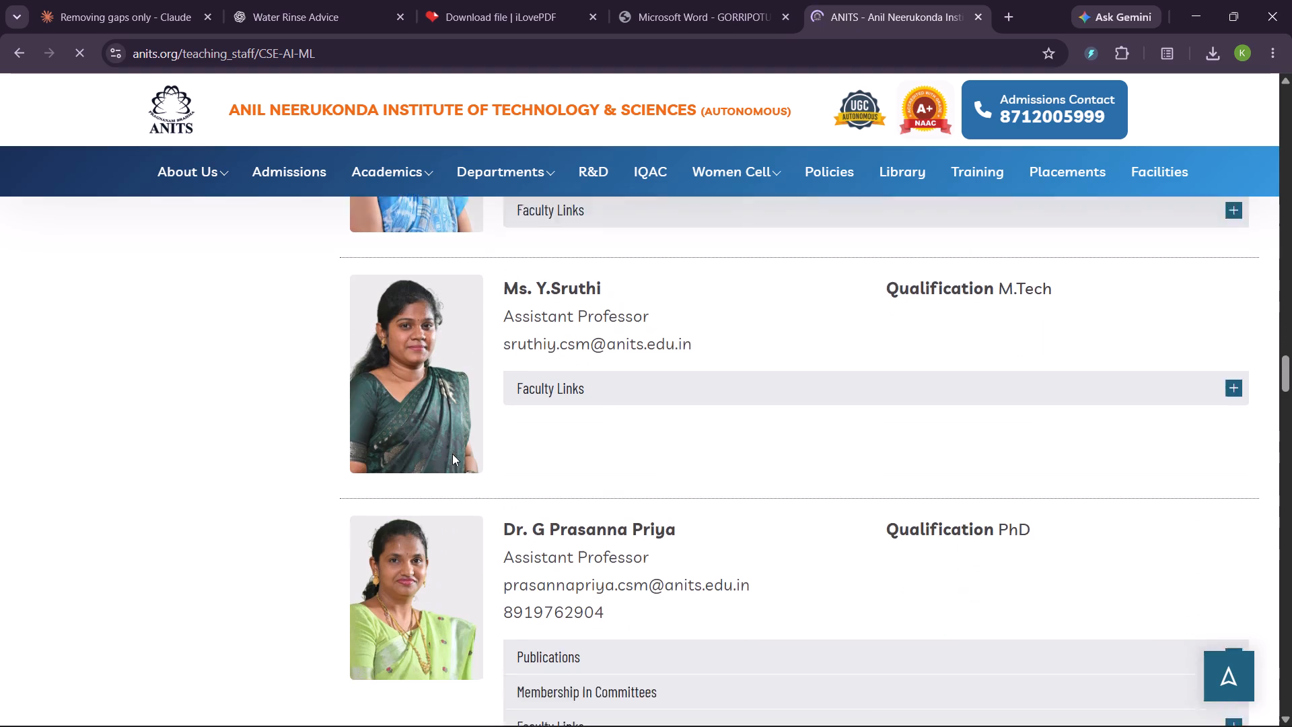
{"action": "scroll", "coordinate": [452, 454], "scroll_direction": "down", "scroll_amount": 10}
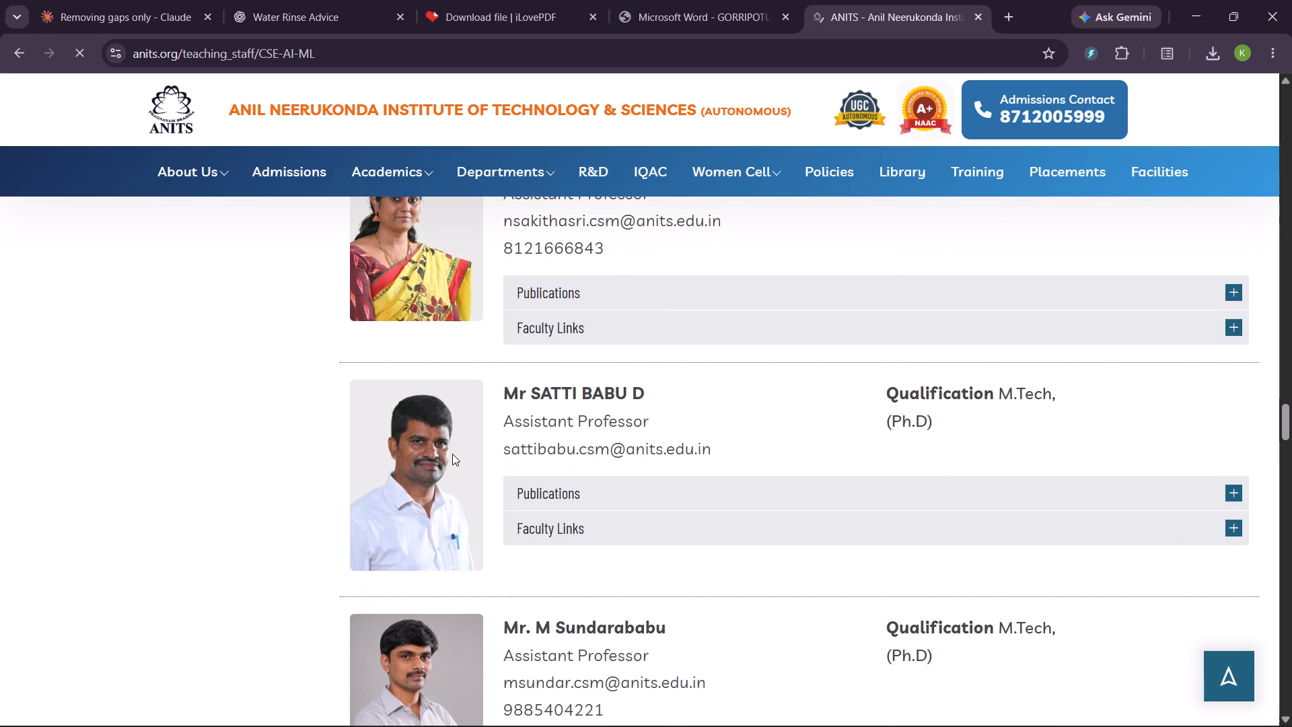
Search the teaching staff page for "vis" and bring the reviewer's faculty entry into view.
{"action": "key", "text": "ctrl+f"}
{"action": "type", "text": "vis"}
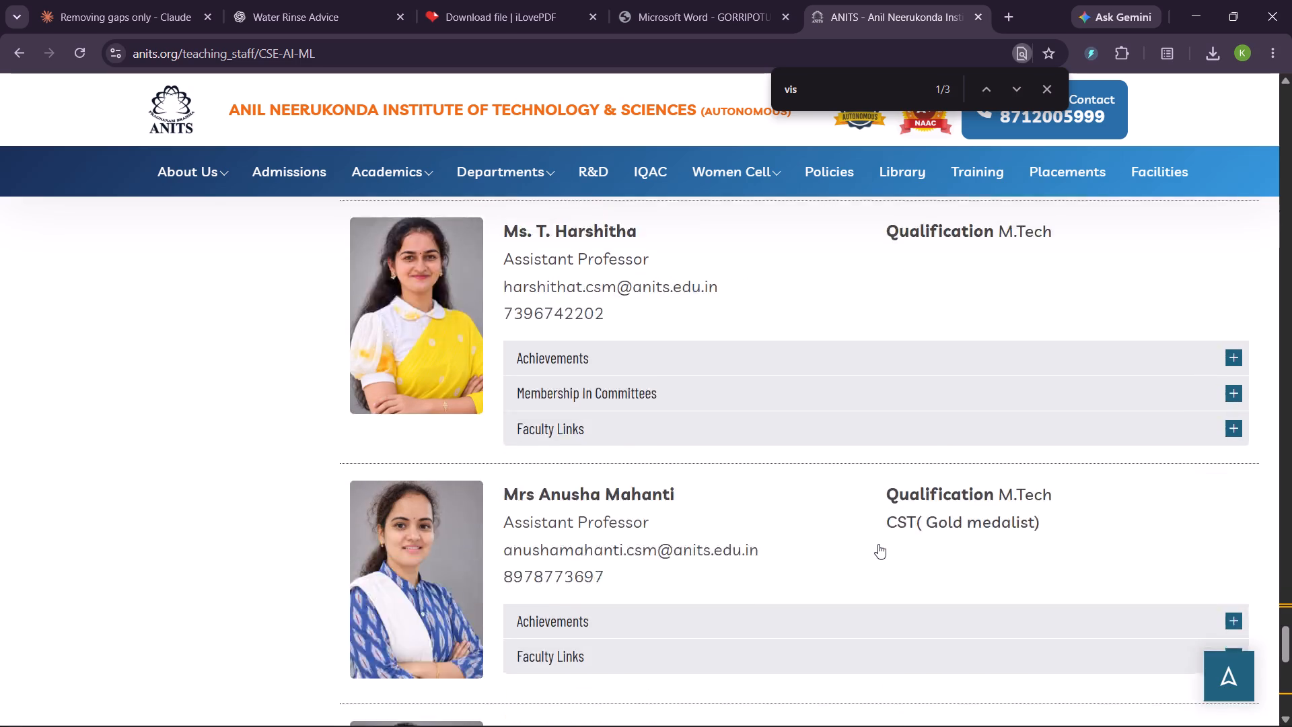
{"action": "scroll", "coordinate": [878, 544], "scroll_direction": "up", "scroll_amount": 2}
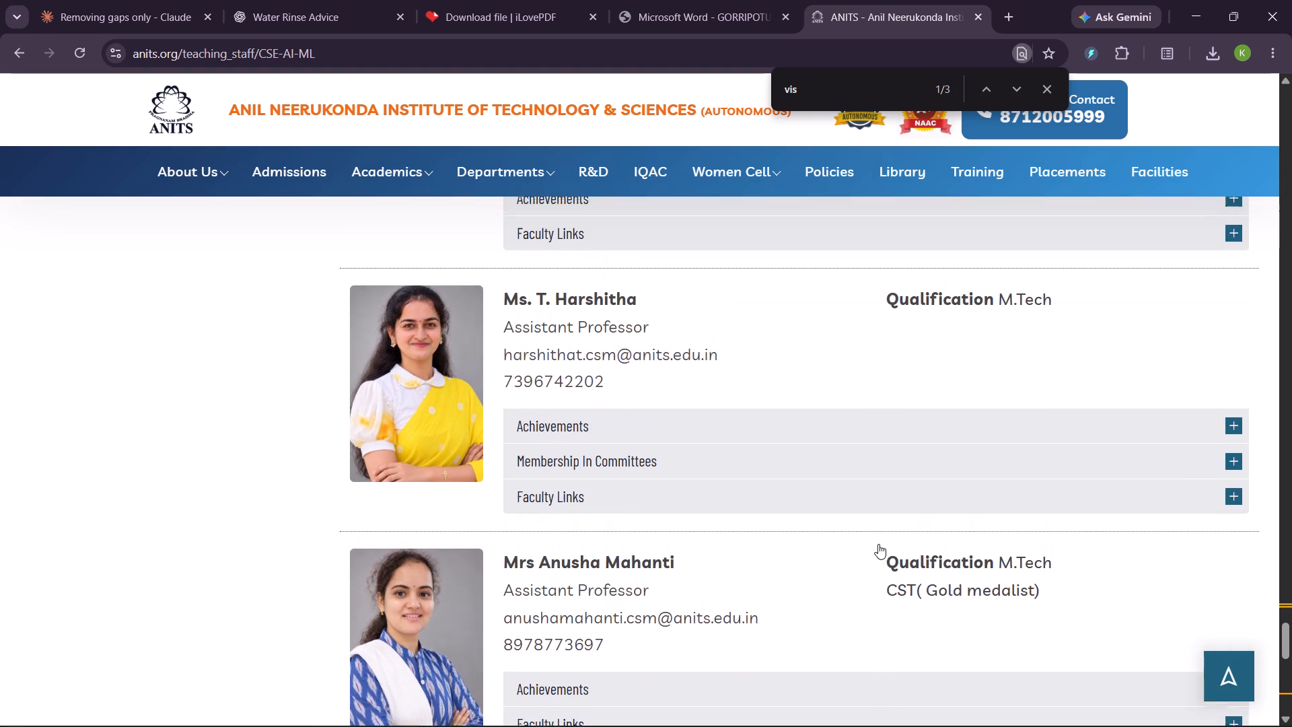
{"action": "scroll", "coordinate": [878, 544], "scroll_direction": "up", "scroll_amount": 5}
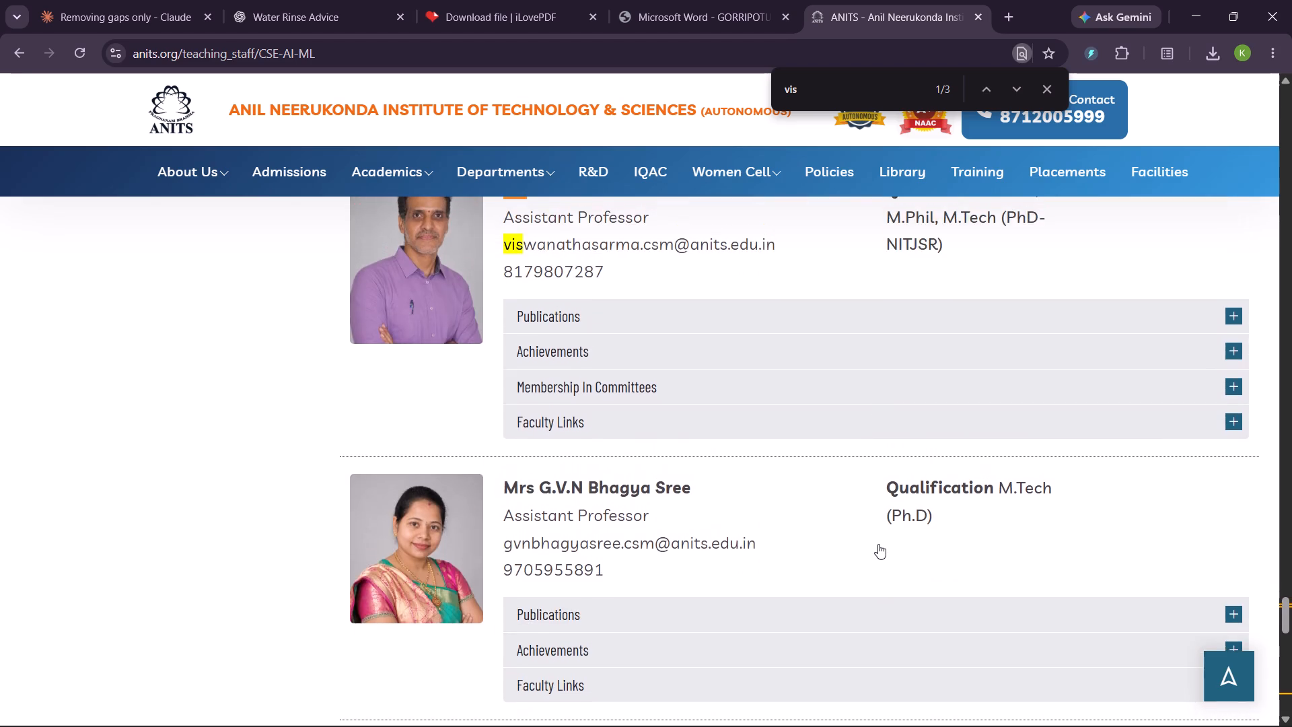
{"action": "scroll", "coordinate": [878, 544], "scroll_direction": "up", "scroll_amount": 1}
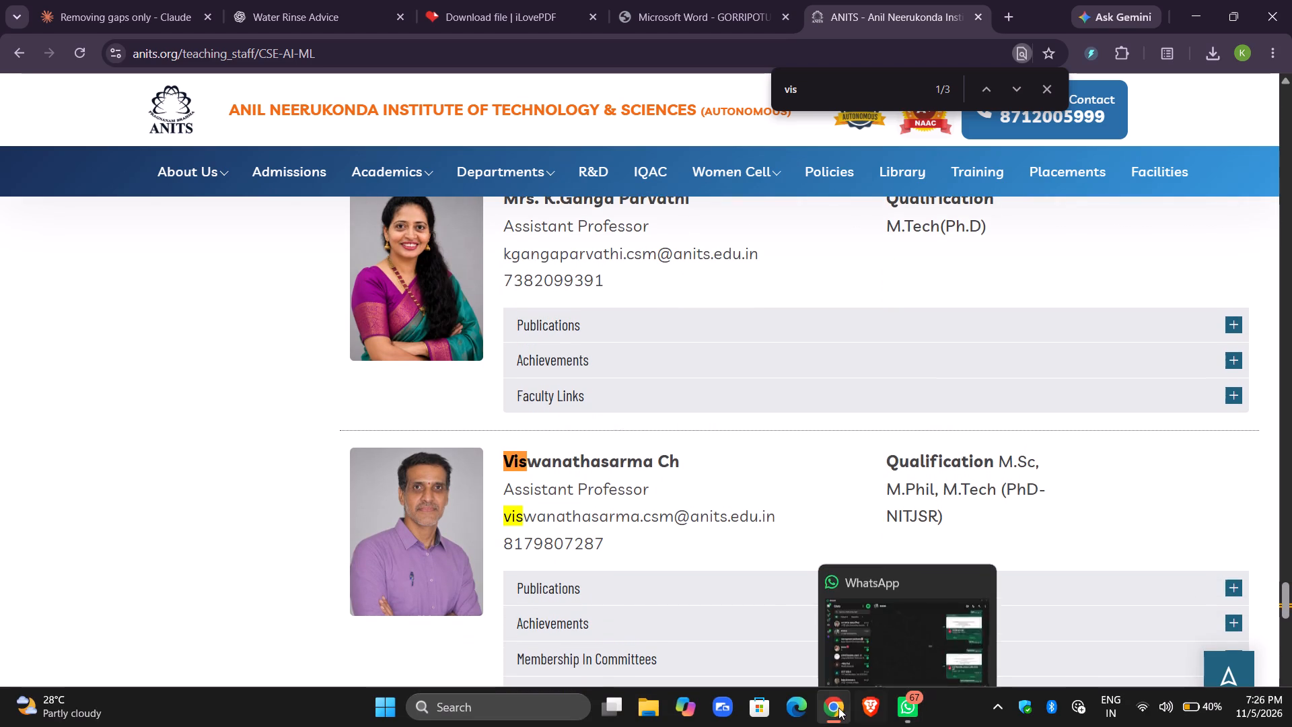
Reopen the yvrk_Internship_compact_table_labels report in Word and go to the Bonafide Certificate page's signature blocks.
{"action": "left_click", "coordinate": [480, 703]}
{"action": "type", "text": "doc"}
{"action": "key", "text": "Return"}
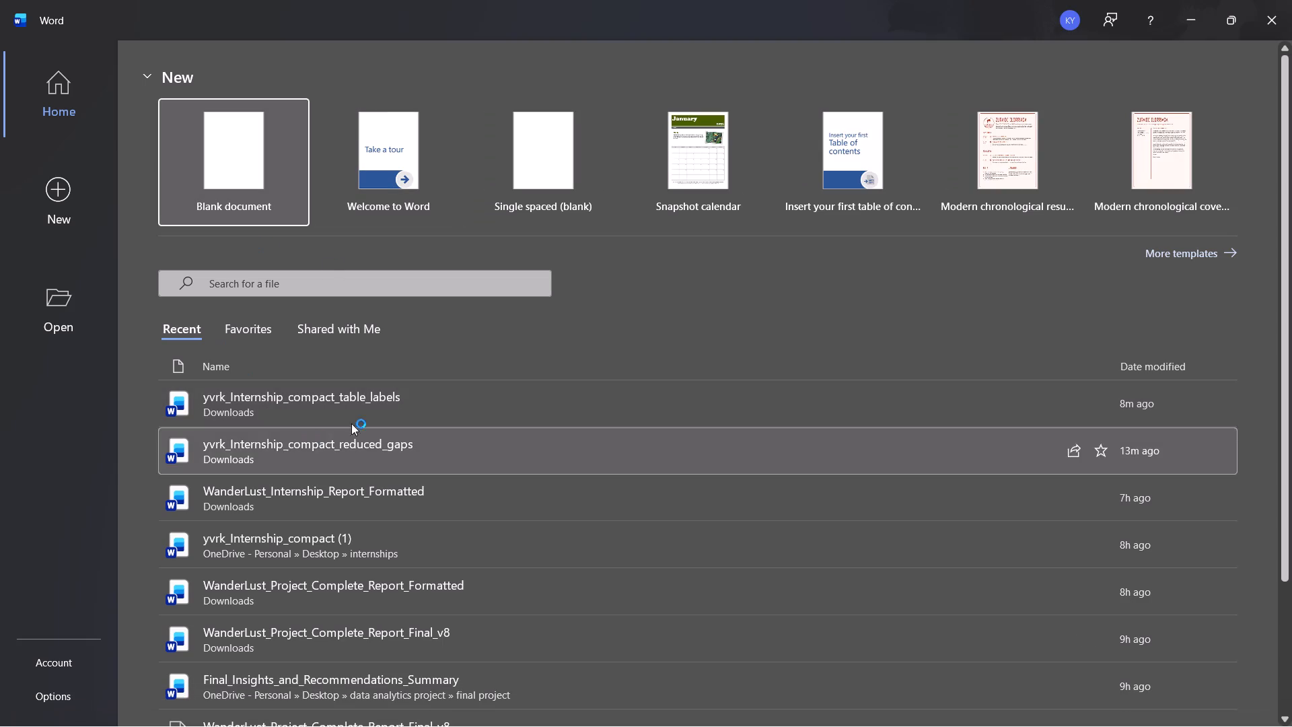
{"action": "left_click", "coordinate": [400, 406]}
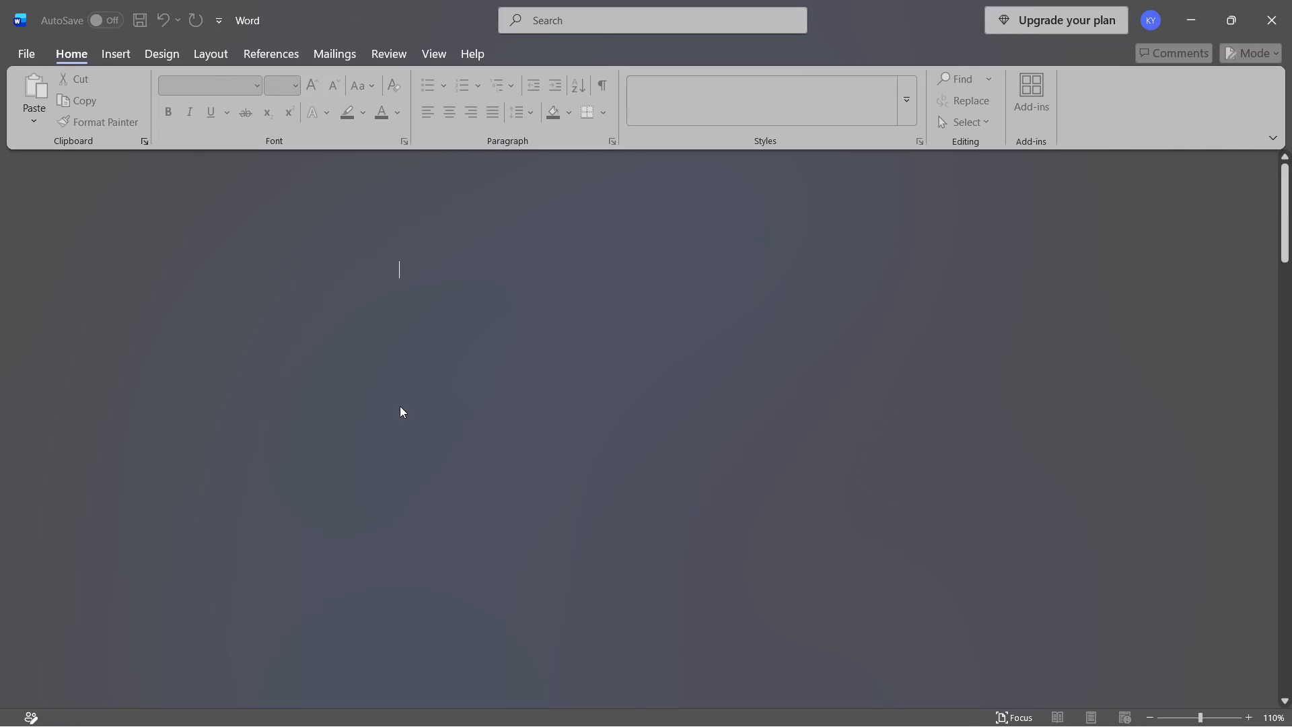
{"action": "scroll", "coordinate": [678, 508], "scroll_direction": "down", "scroll_amount": 7}
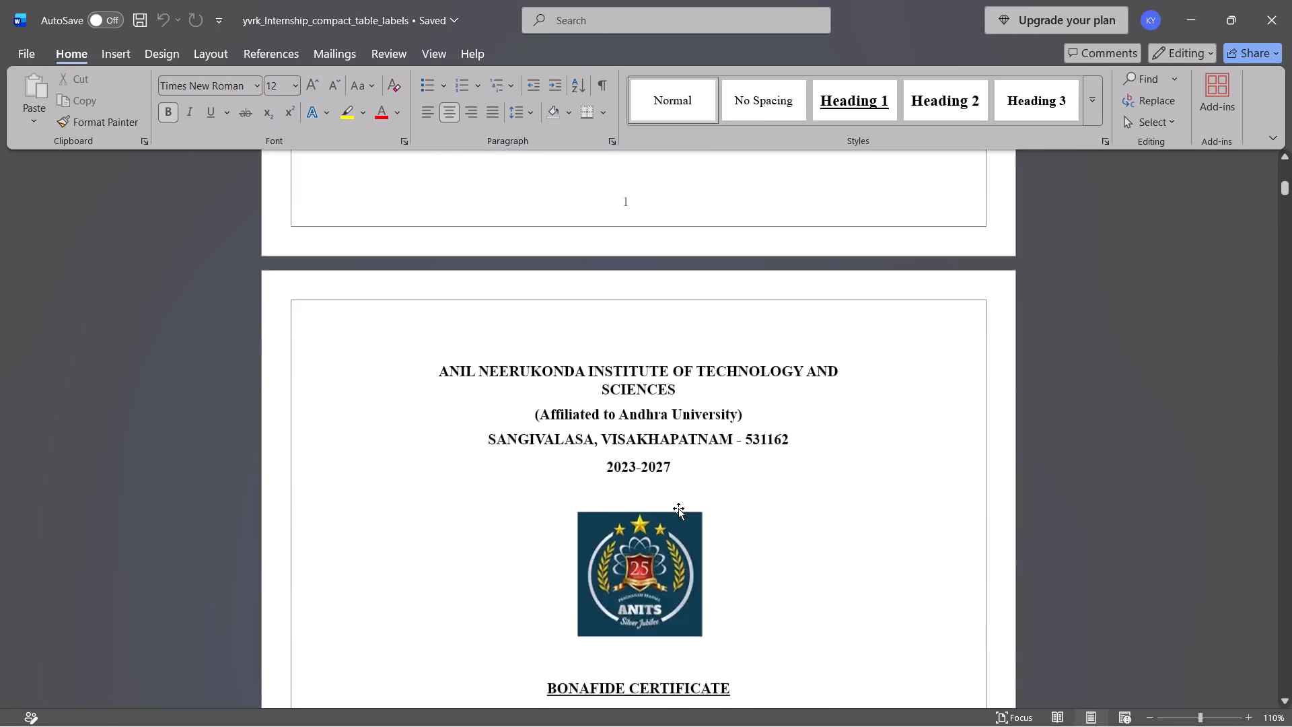
{"action": "scroll", "coordinate": [678, 508], "scroll_direction": "down", "scroll_amount": 3}
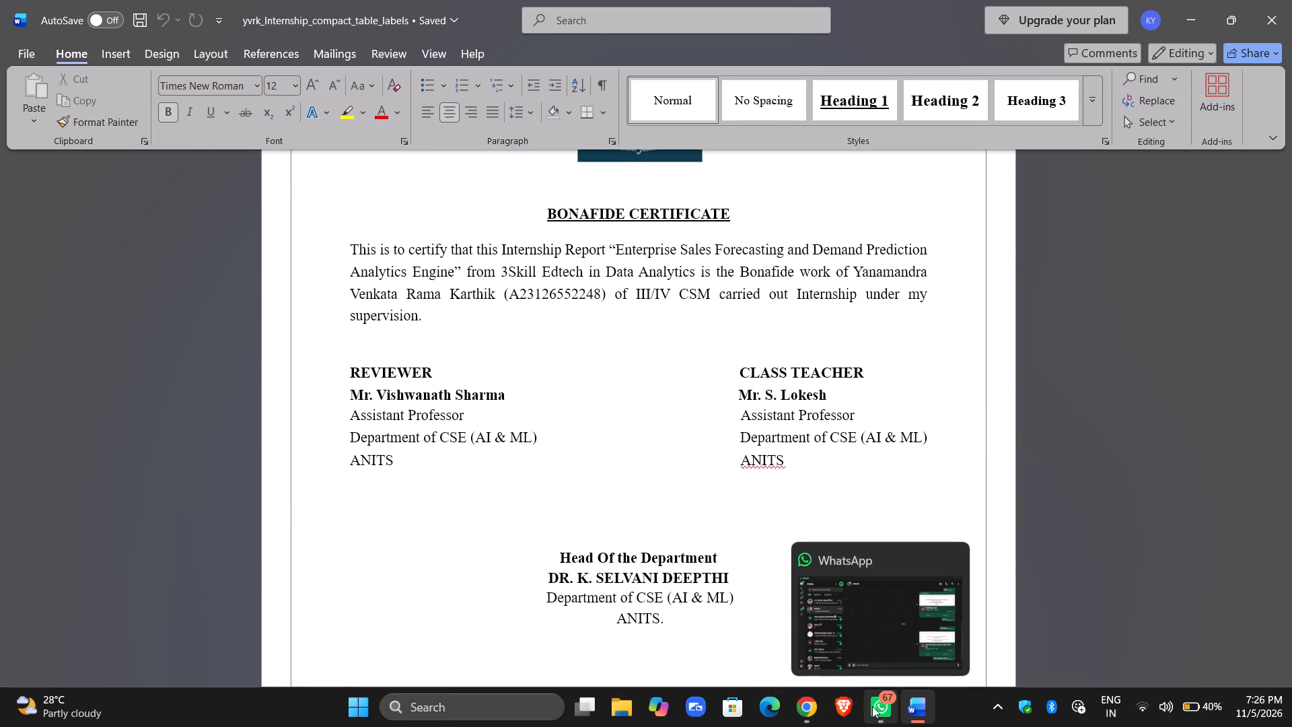
Replace the reviewer's name after "Mr." on the Bonafide Certificate with the name copied from his ANITS faculty entry in Chrome.
{"action": "left_click", "coordinate": [810, 659]}
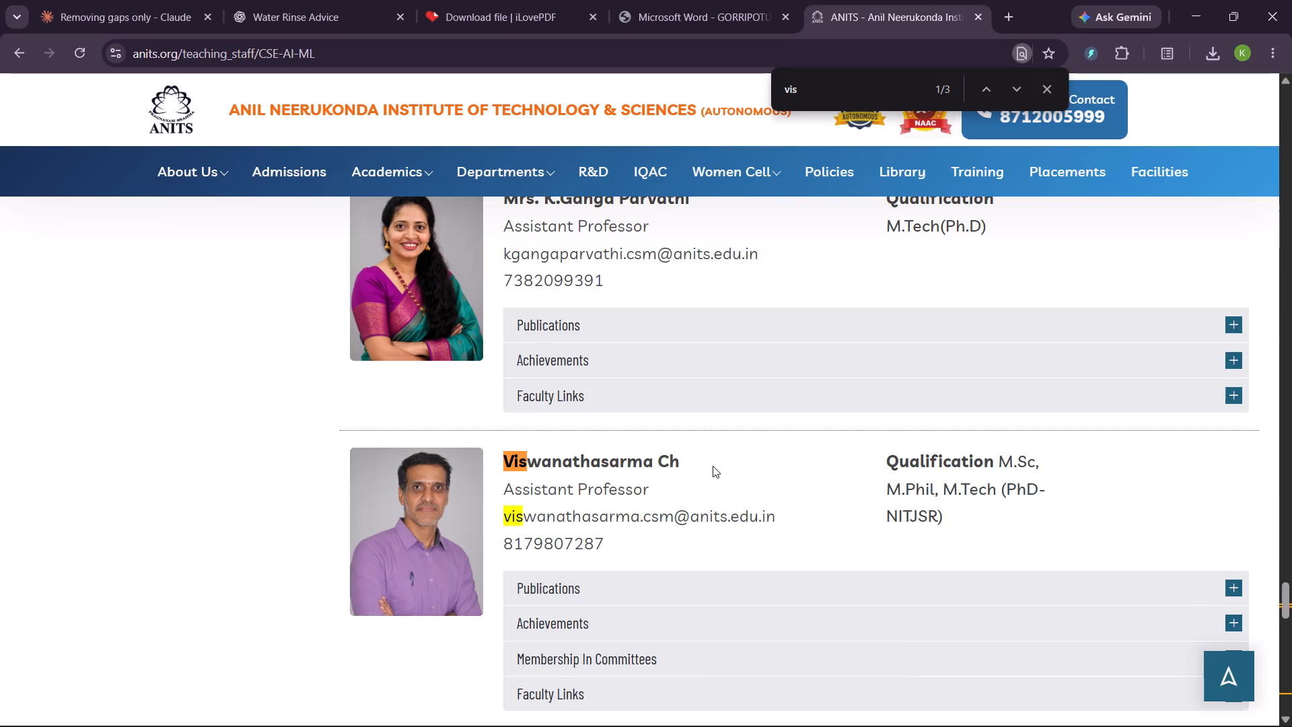
{"action": "left_click_drag", "start_coordinate": [712, 460], "coordinate": [550, 458]}
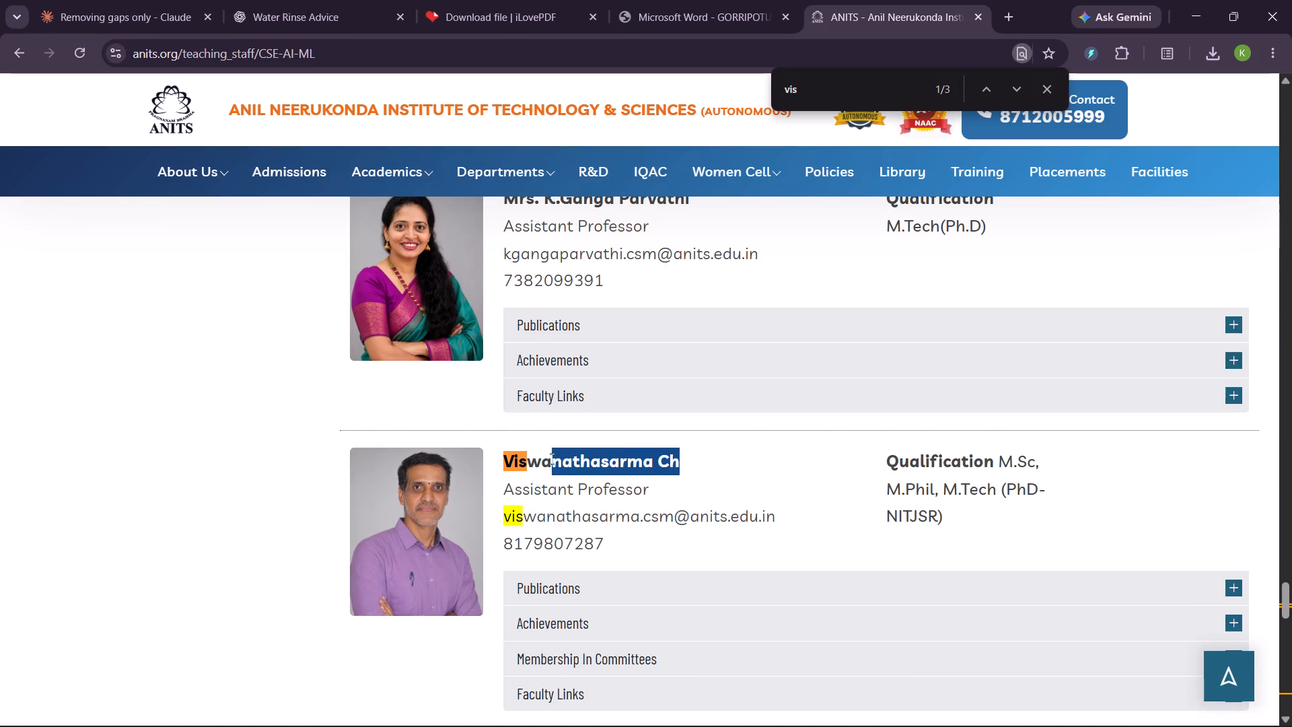
{"action": "left_click_drag", "start_coordinate": [550, 458], "coordinate": [499, 456]}
{"action": "key", "text": "ctrl+c"}
{"action": "key", "text": "alt+Tab"}
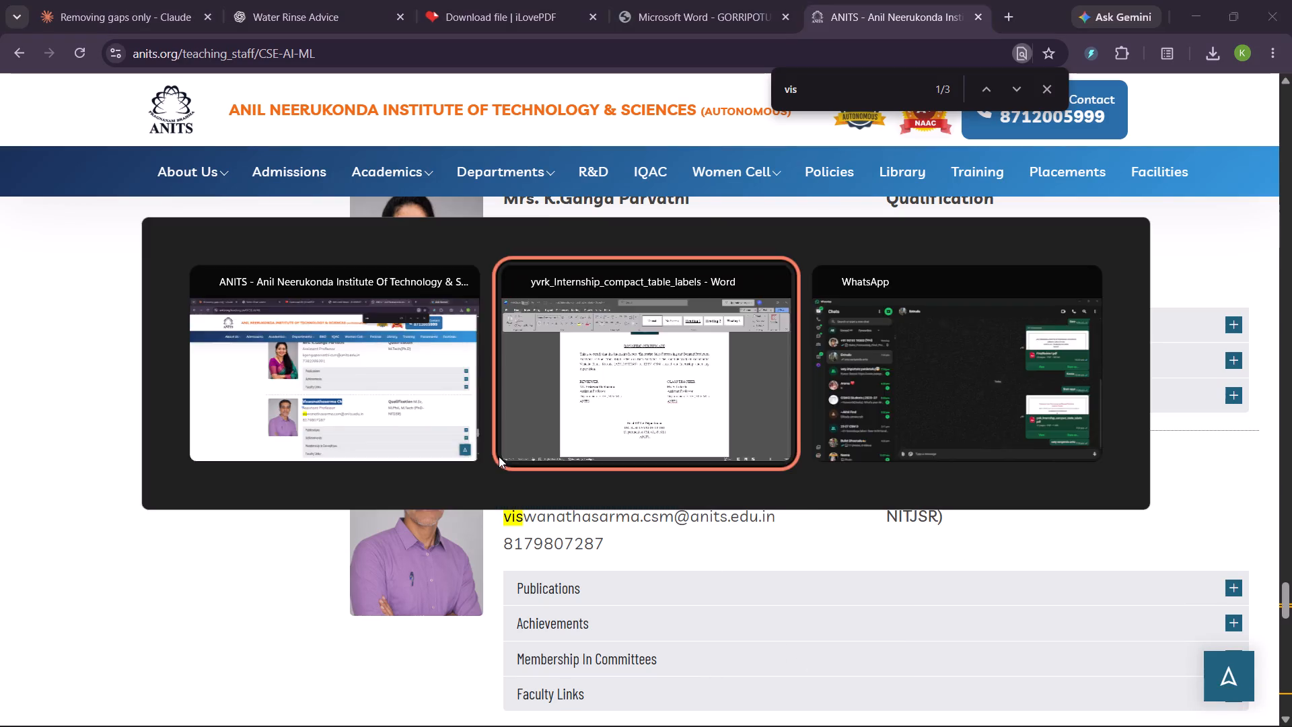
{"action": "left_click_drag", "start_coordinate": [519, 401], "coordinate": [422, 397]}
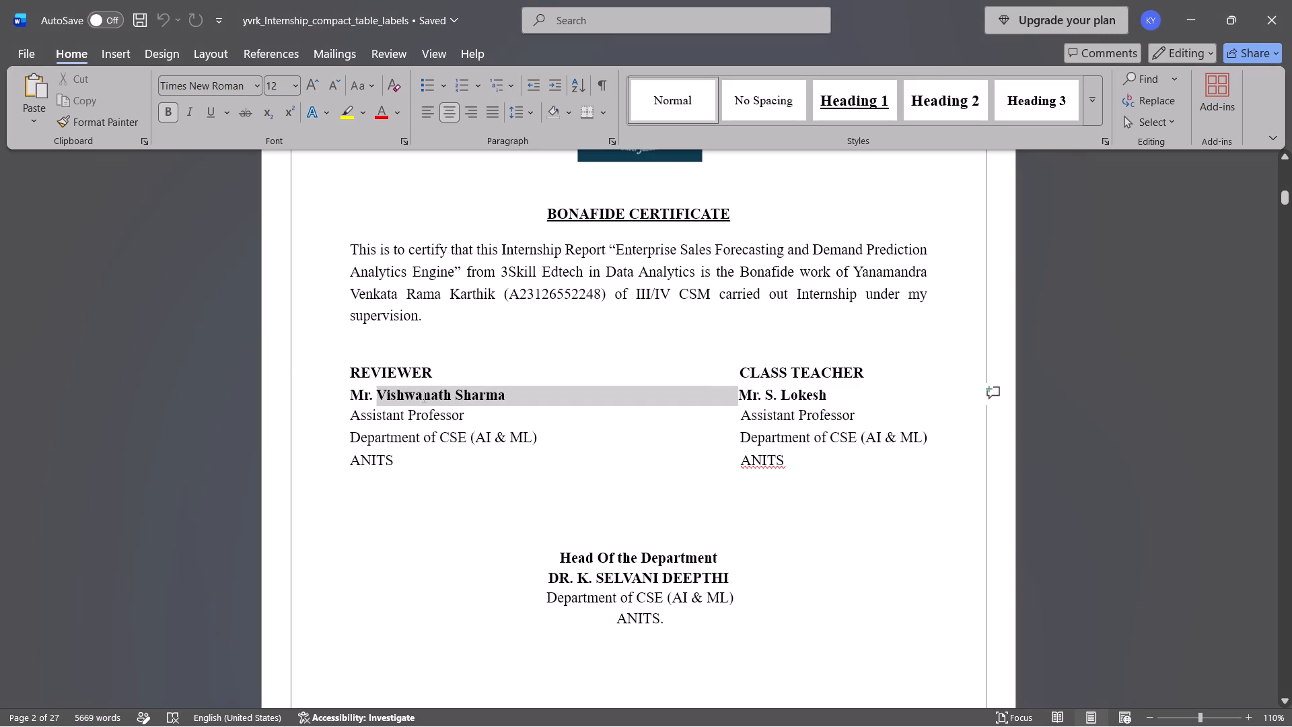
{"action": "left_click_drag", "start_coordinate": [422, 397], "coordinate": [409, 396]}
{"action": "key", "text": "ctrl+v"}
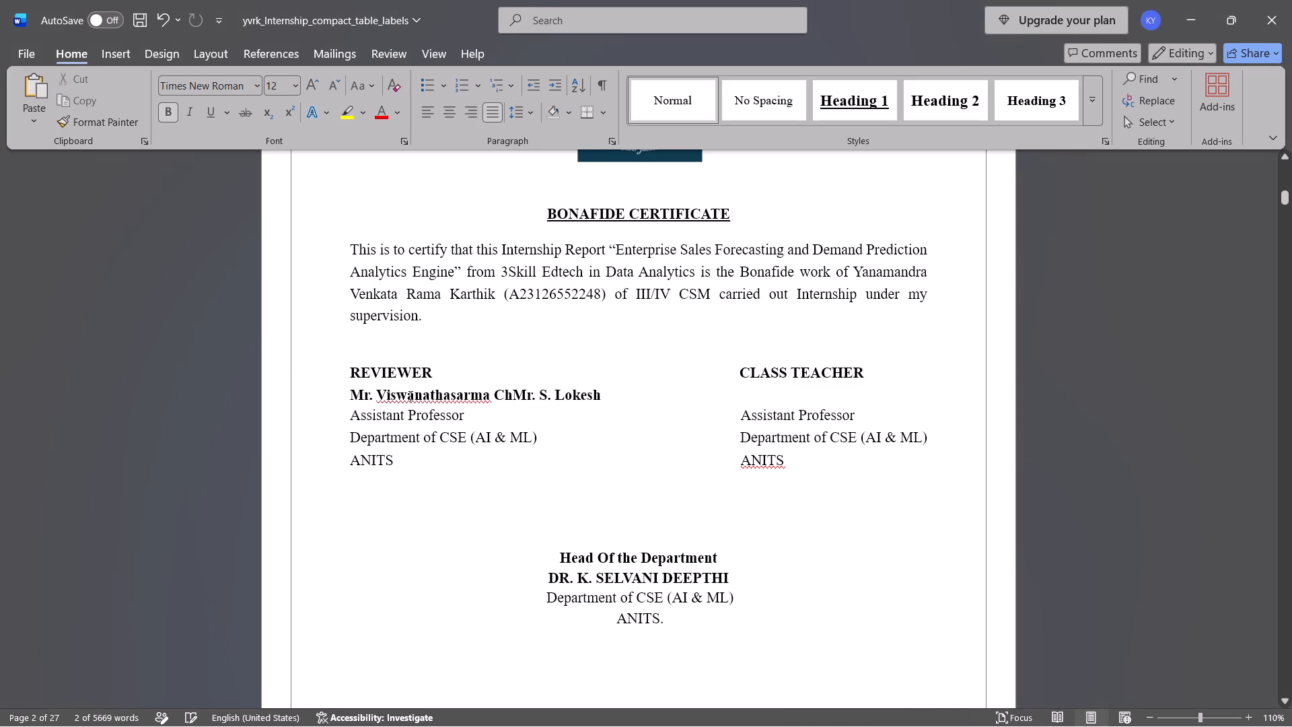
Insert spaces after the reviewer's name to move the class teacher's name back under the CLASS TEACHER heading, and save the report.
{"action": "left_click", "coordinate": [430, 396]}
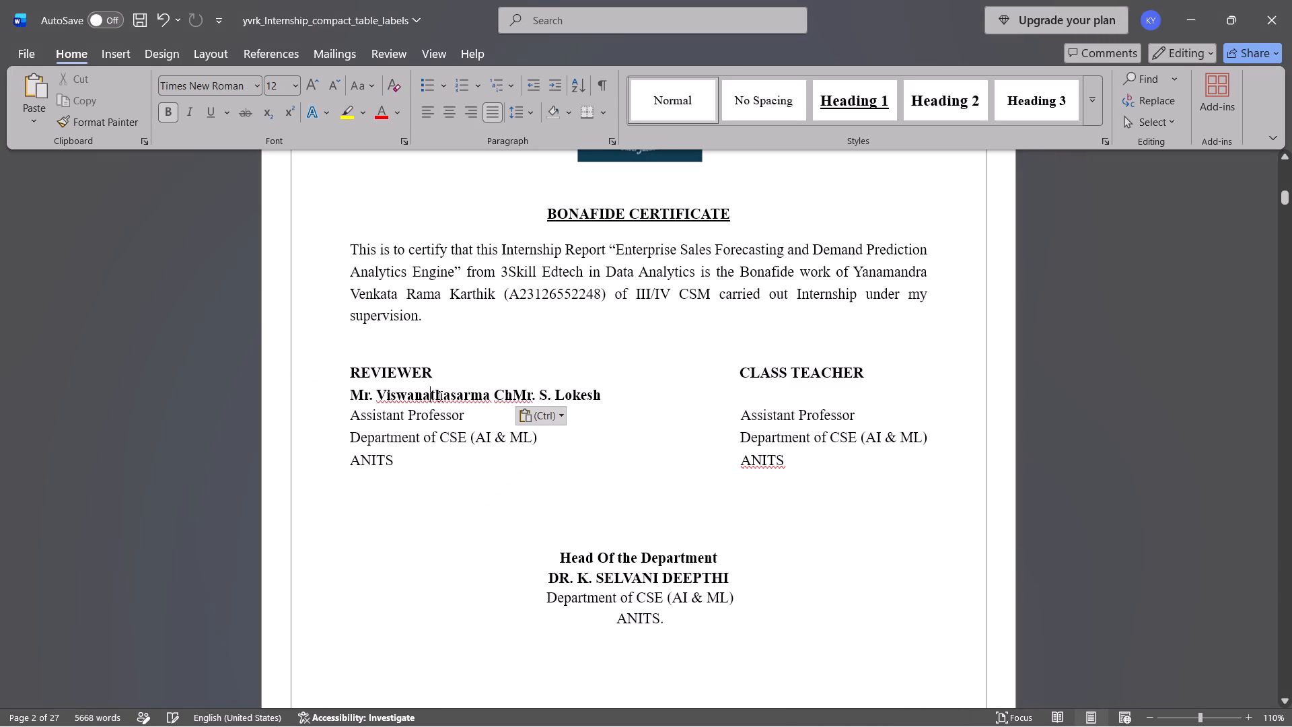
{"action": "left_click", "coordinate": [508, 394]}
{"action": "key", "text": "Right"}
{"action": "key", "text": "Tab"}
{"action": "key", "text": "BackSpace"}
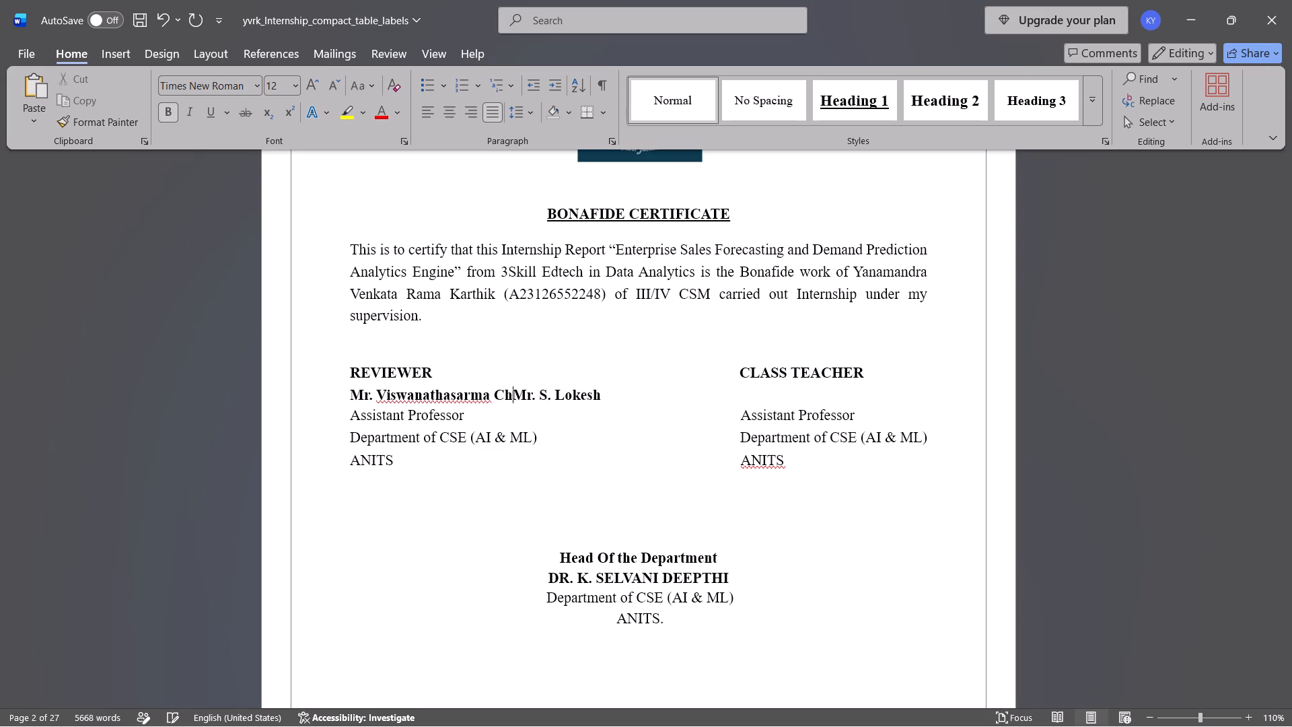
{"action": "key", "text": "space"}
{"action": "key", "text": "space"}
{"action": "key", "text": "space"}
{"action": "key", "text": "space"}
{"action": "key", "text": "space"}
{"action": "key", "text": "space"}
{"action": "key", "text": "space"}
{"action": "key", "text": "space"}
{"action": "key", "text": "space"}
{"action": "key", "text": "space"}
{"action": "key", "text": "space"}
{"action": "key", "text": "space"}
{"action": "key", "text": "space"}
{"action": "key", "text": "space"}
{"action": "key", "text": "space"}
{"action": "key", "text": "space"}
{"action": "key", "text": "space"}
{"action": "key", "text": "space"}
{"action": "key", "text": "space"}
{"action": "key", "text": "space"}
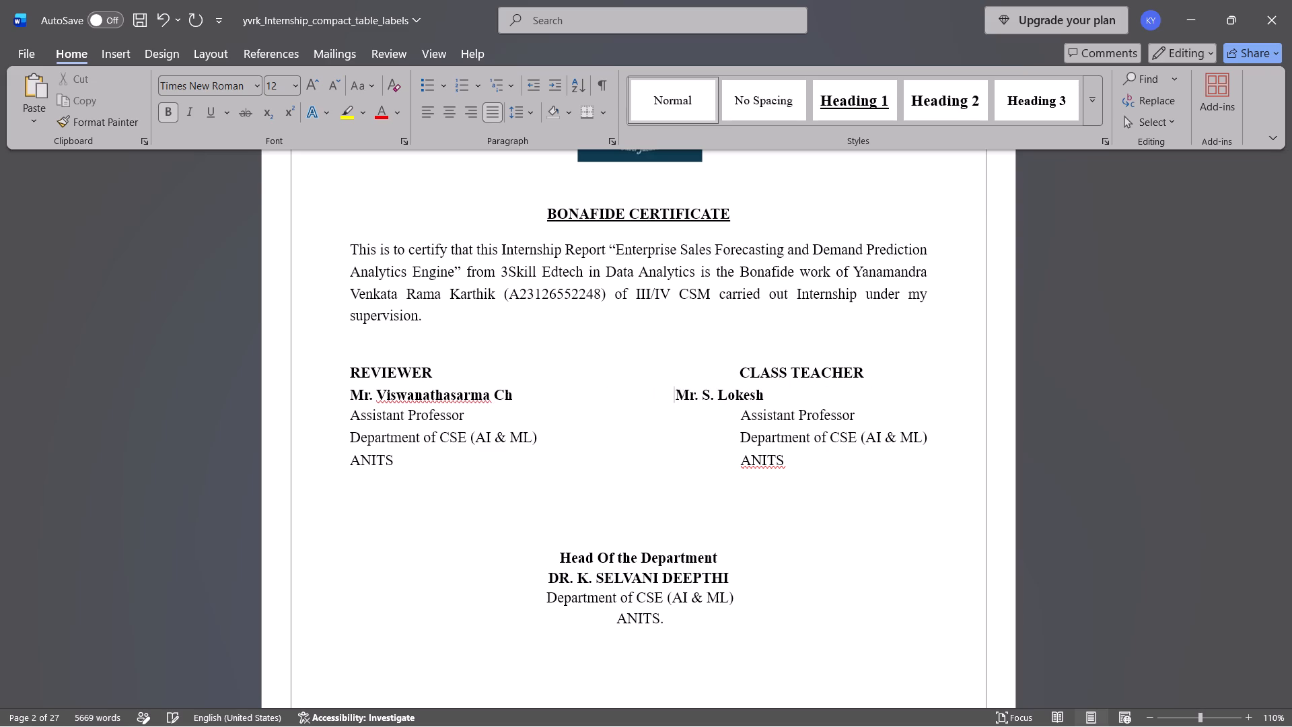
{"action": "key", "text": "space"}
{"action": "key", "text": "space"}
{"action": "key", "text": "space"}
{"action": "key", "text": "space"}
{"action": "key", "text": "space"}
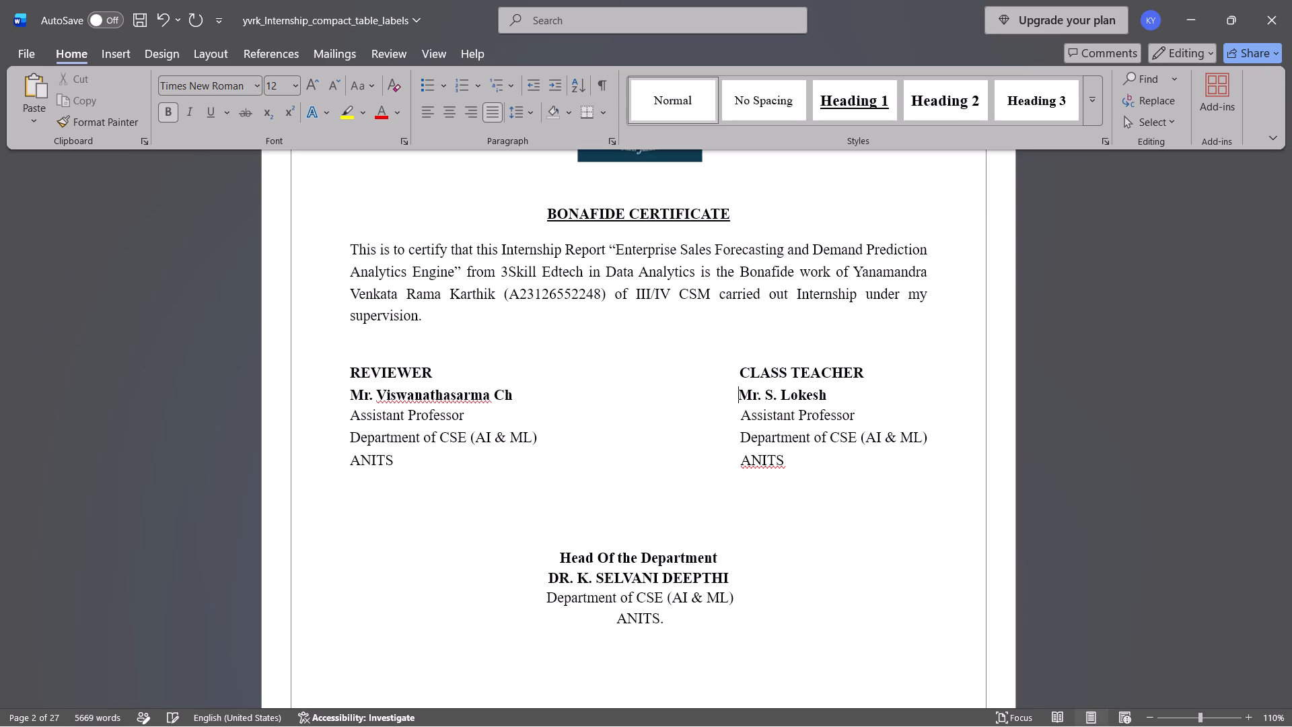
{"action": "key", "text": "space"}
{"action": "key", "text": "BackSpace"}
{"action": "key", "text": "space"}
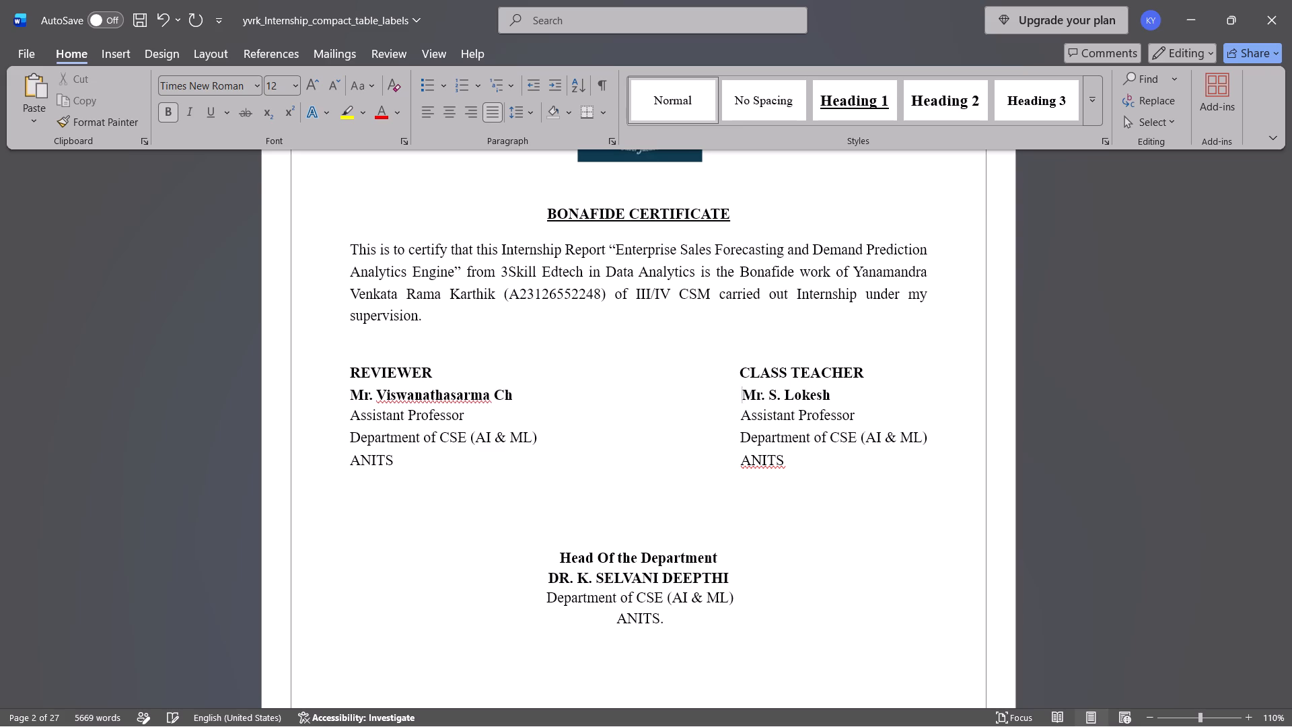
{"action": "key", "text": "space"}
{"action": "key", "text": "BackSpace"}
{"action": "key", "text": "BackSpace"}
{"action": "key", "text": "space"}
{"action": "key", "text": "BackSpace"}
{"action": "key", "text": "ctrl+s"}
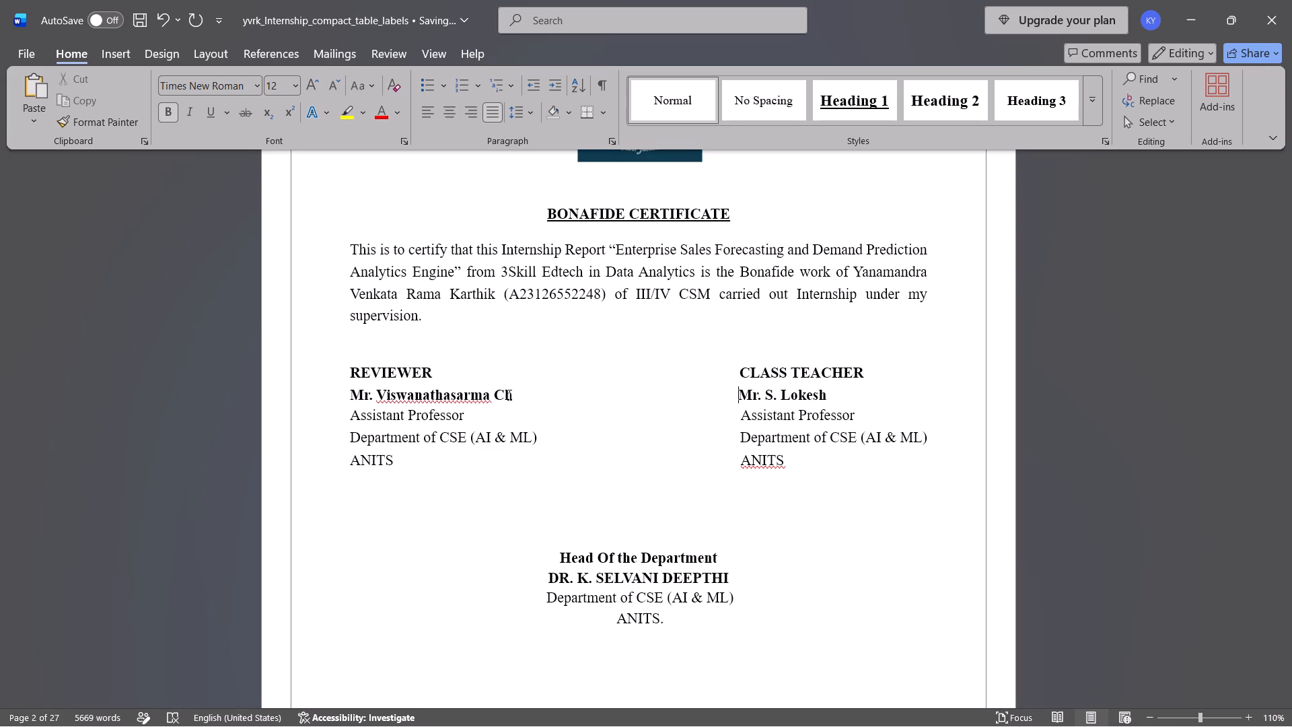
Nudge the class teacher's name and the CLASS TEACHER heading slightly right with added spaces to align that column, saving the report.
{"action": "left_click", "coordinate": [1100, 561]}
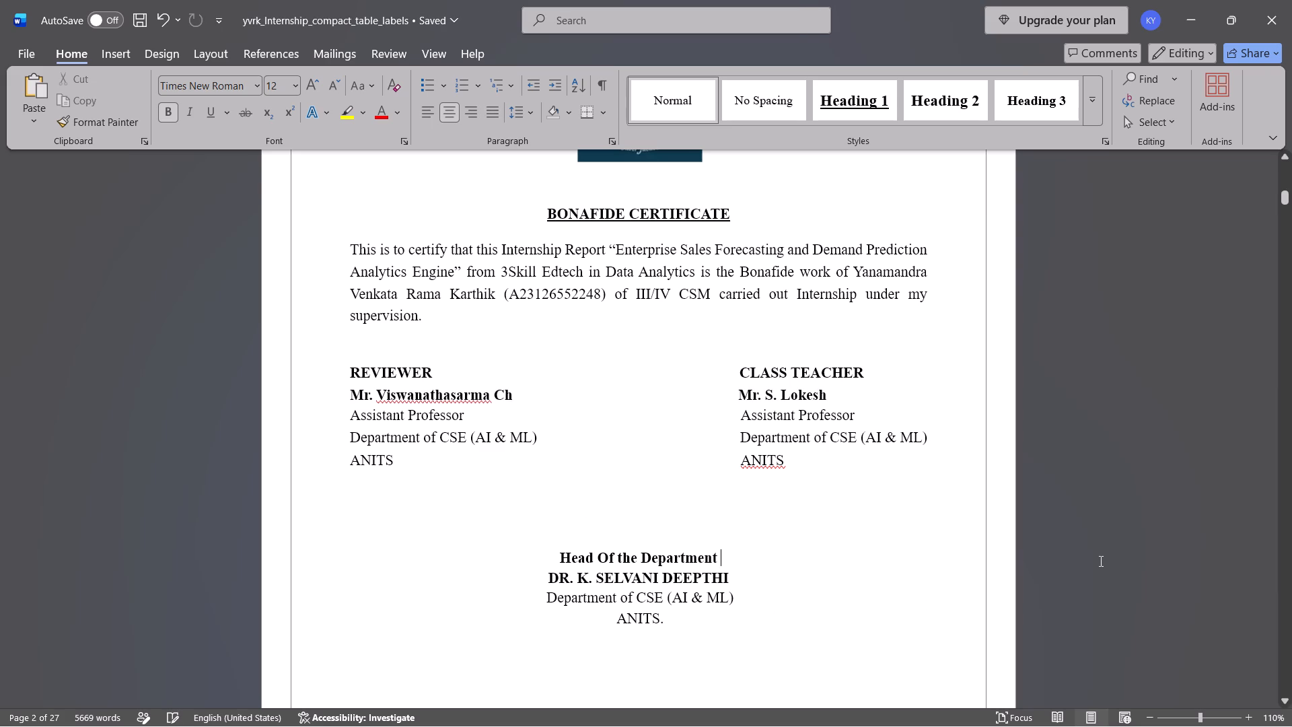
{"action": "left_click", "coordinate": [738, 392]}
{"action": "key", "text": "space"}
{"action": "key", "text": "space"}
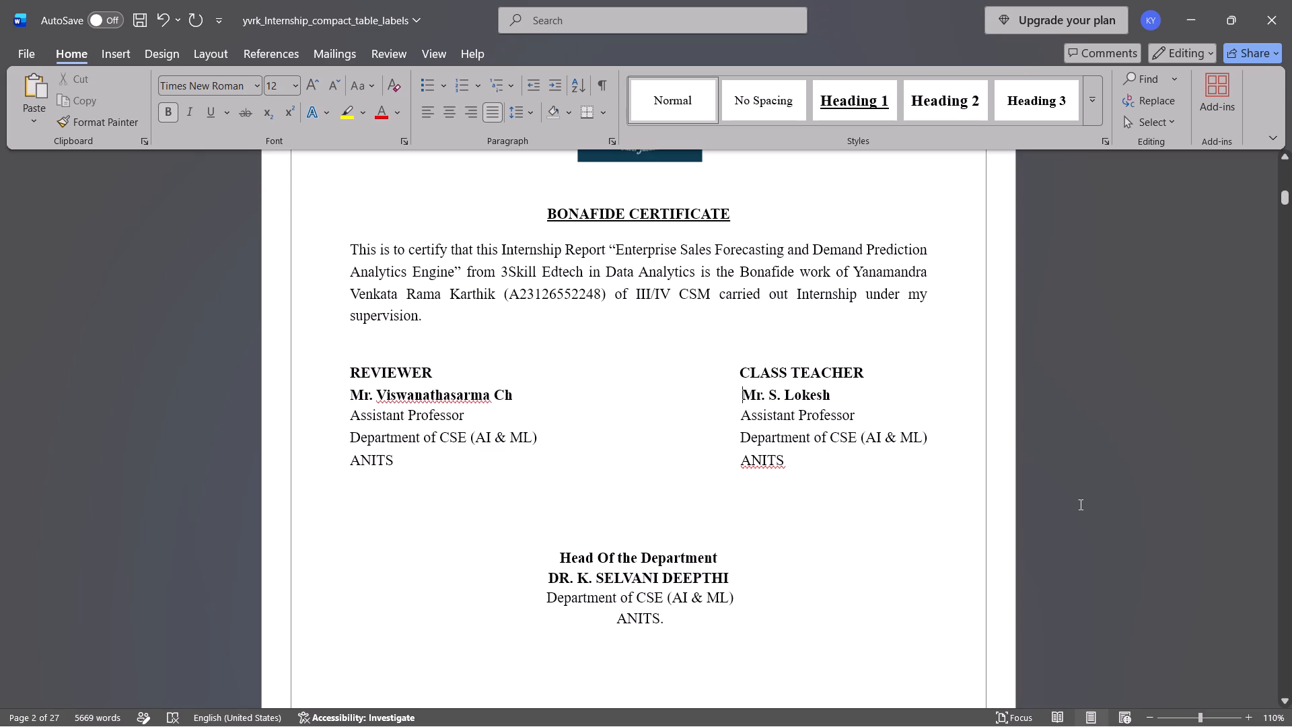
{"action": "key", "text": "ctrl+s"}
{"action": "left_click", "coordinate": [742, 369]}
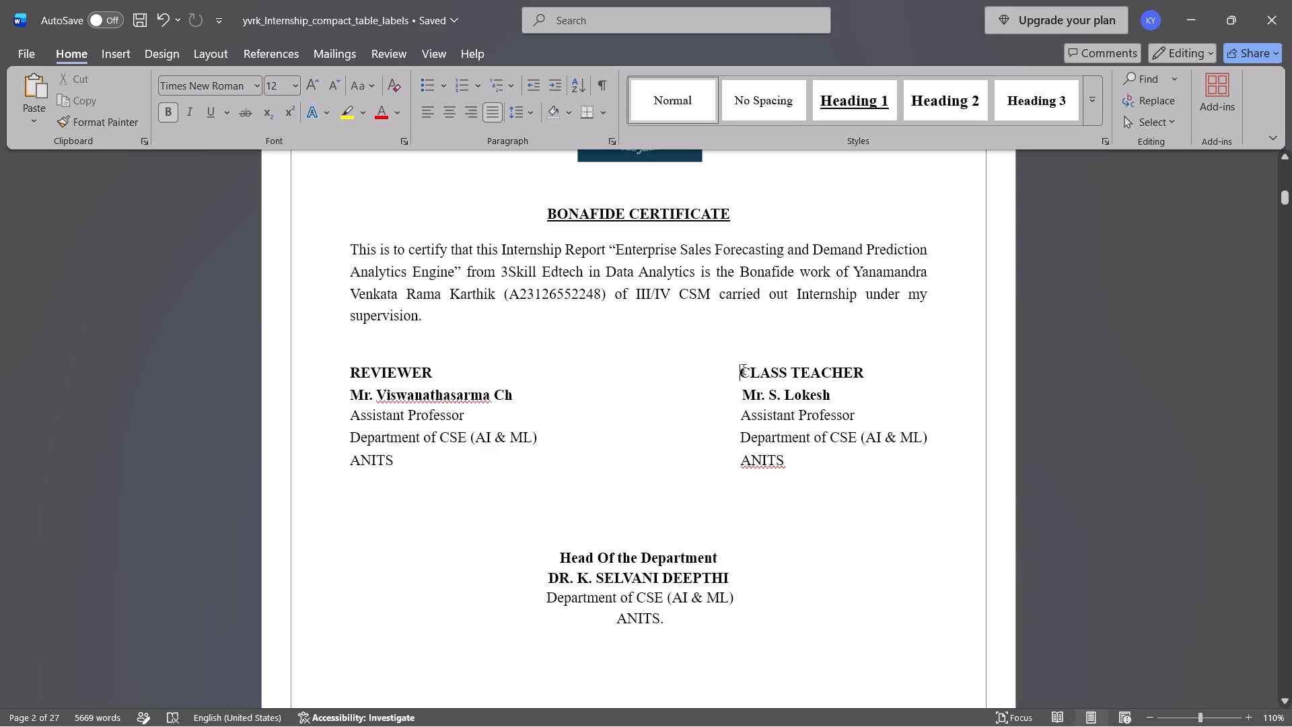
{"action": "key", "text": "space"}
{"action": "key", "text": "ctrl+s"}
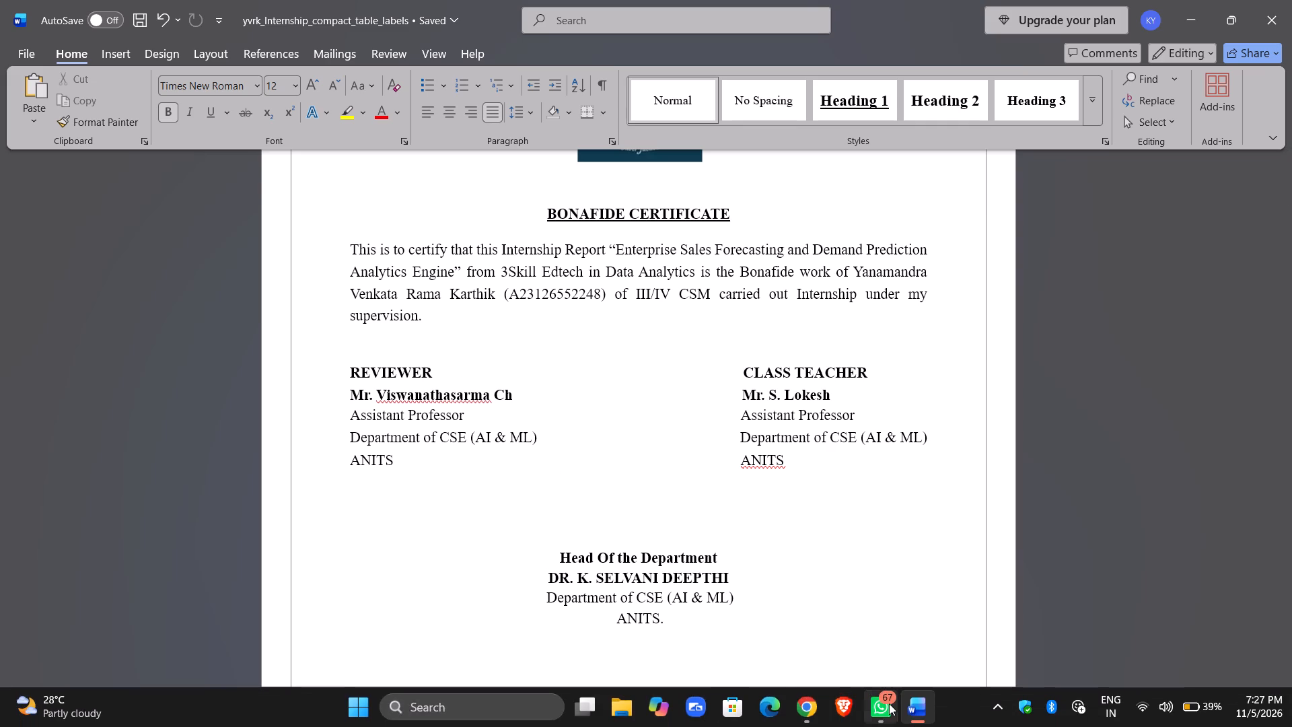
Switch to Brave, close the Claude tab and open iLovePDF's Word to PDF converter.
{"action": "left_click", "coordinate": [843, 701]}
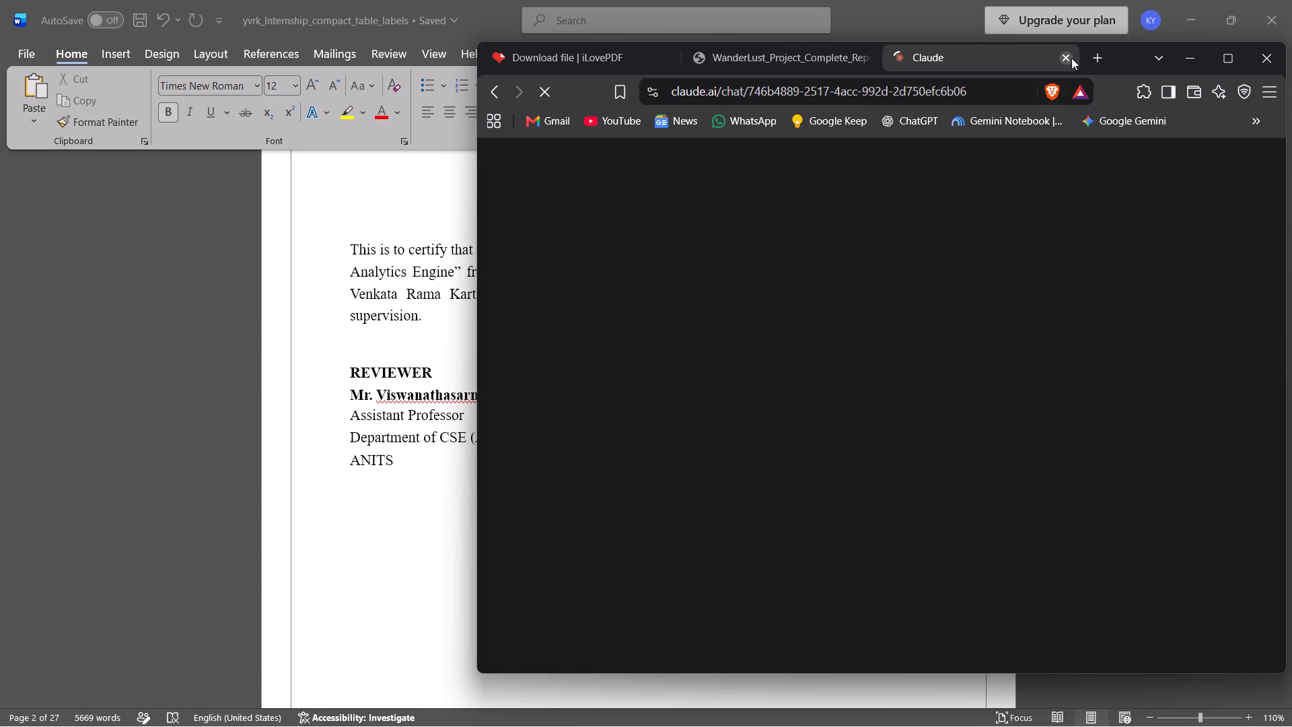
{"action": "left_click", "coordinate": [1071, 58]}
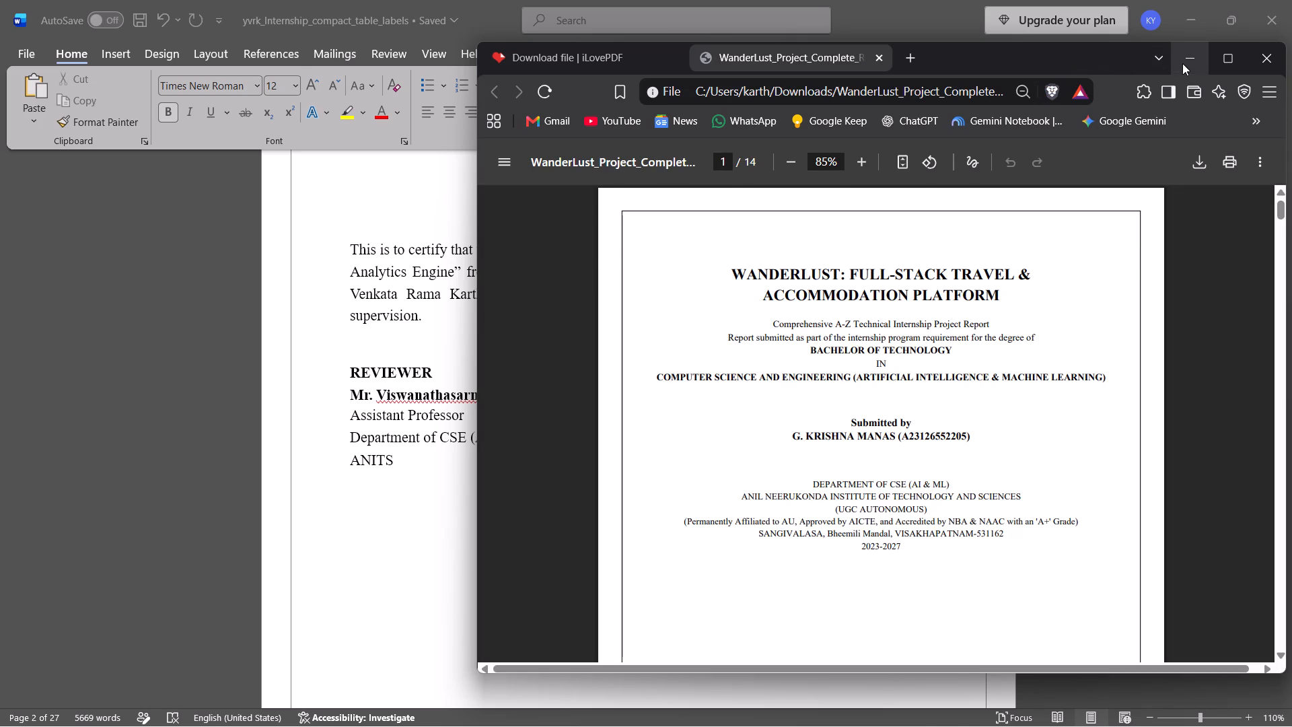
{"action": "left_click", "coordinate": [581, 63]}
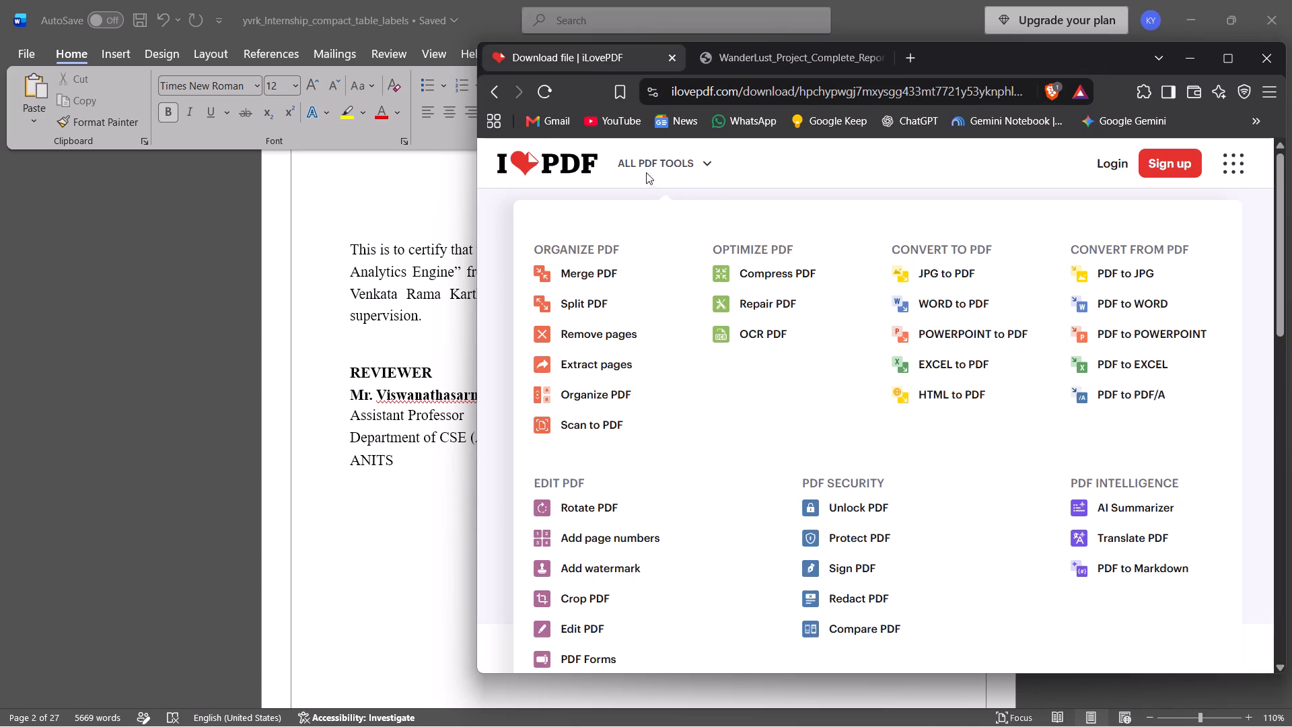
{"action": "left_click", "coordinate": [977, 296]}
{"action": "left_click", "coordinate": [874, 382]}
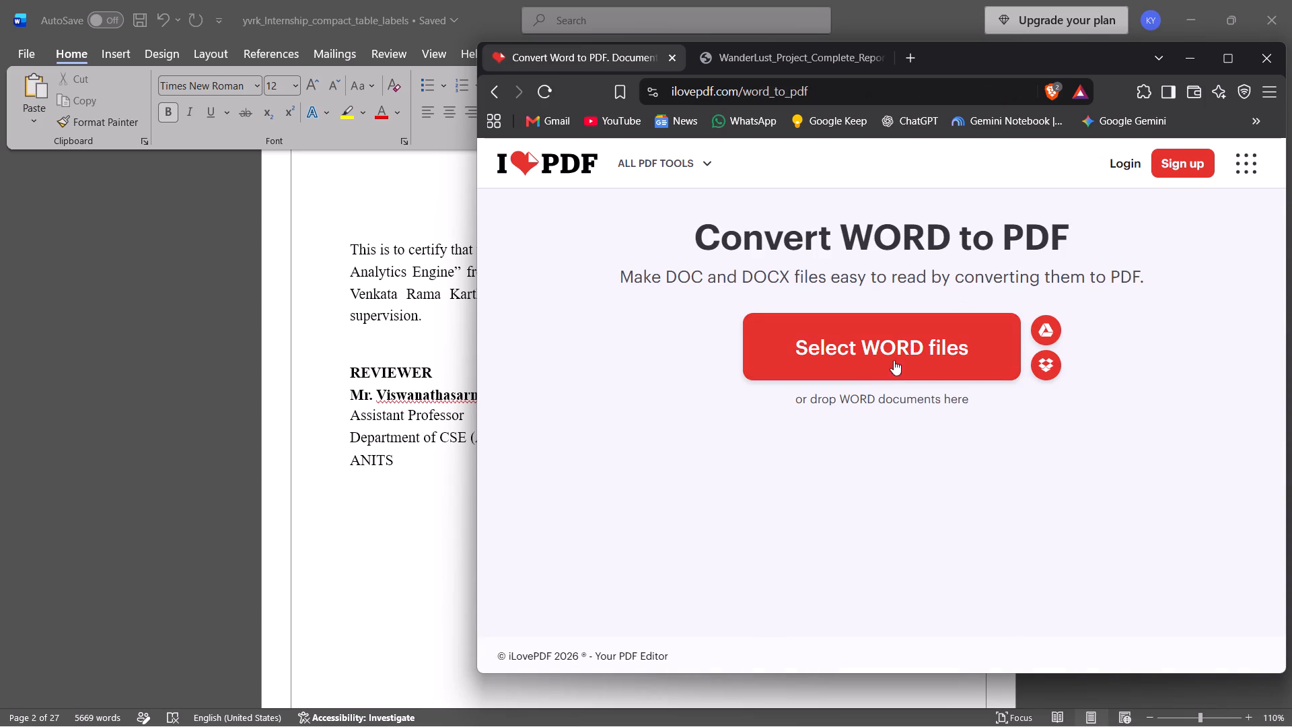
Convert the yvrk_Internship_compact_table_labels Word file to PDF, closing its Word window, and save the PDF in Downloads.
{"action": "left_click", "coordinate": [897, 357]}
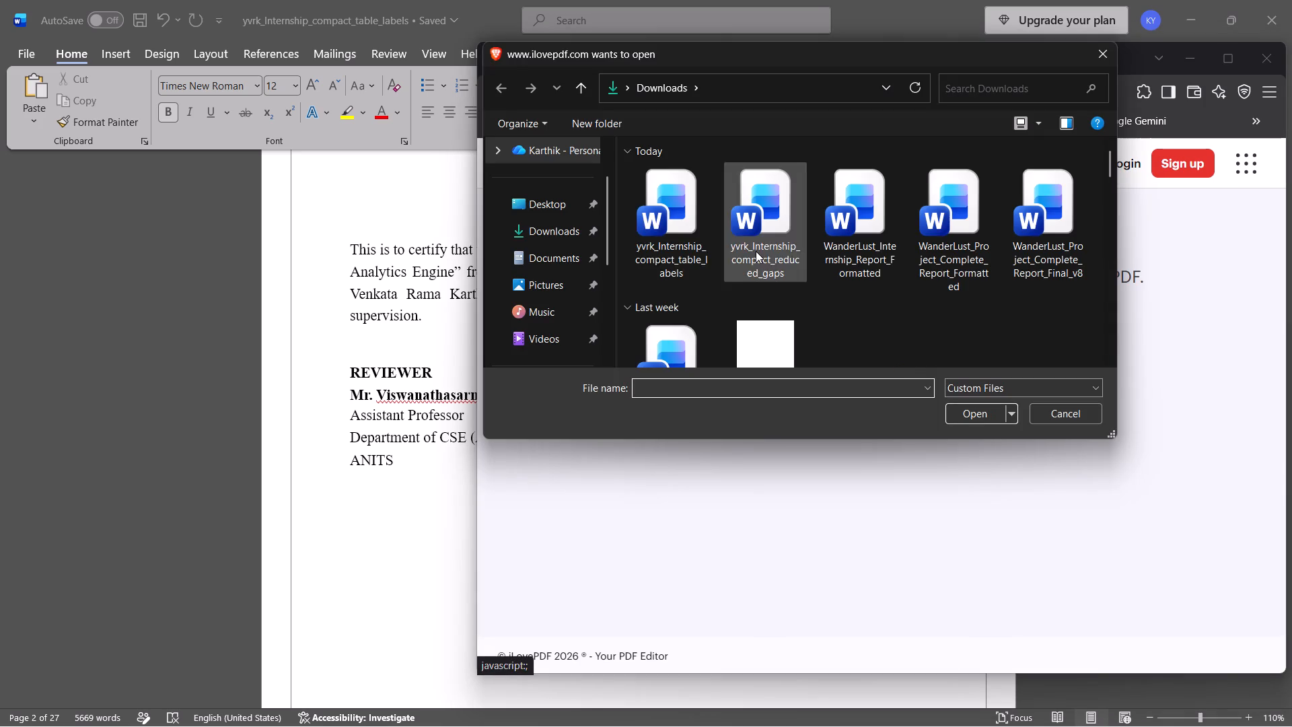
{"action": "left_click", "coordinate": [697, 228]}
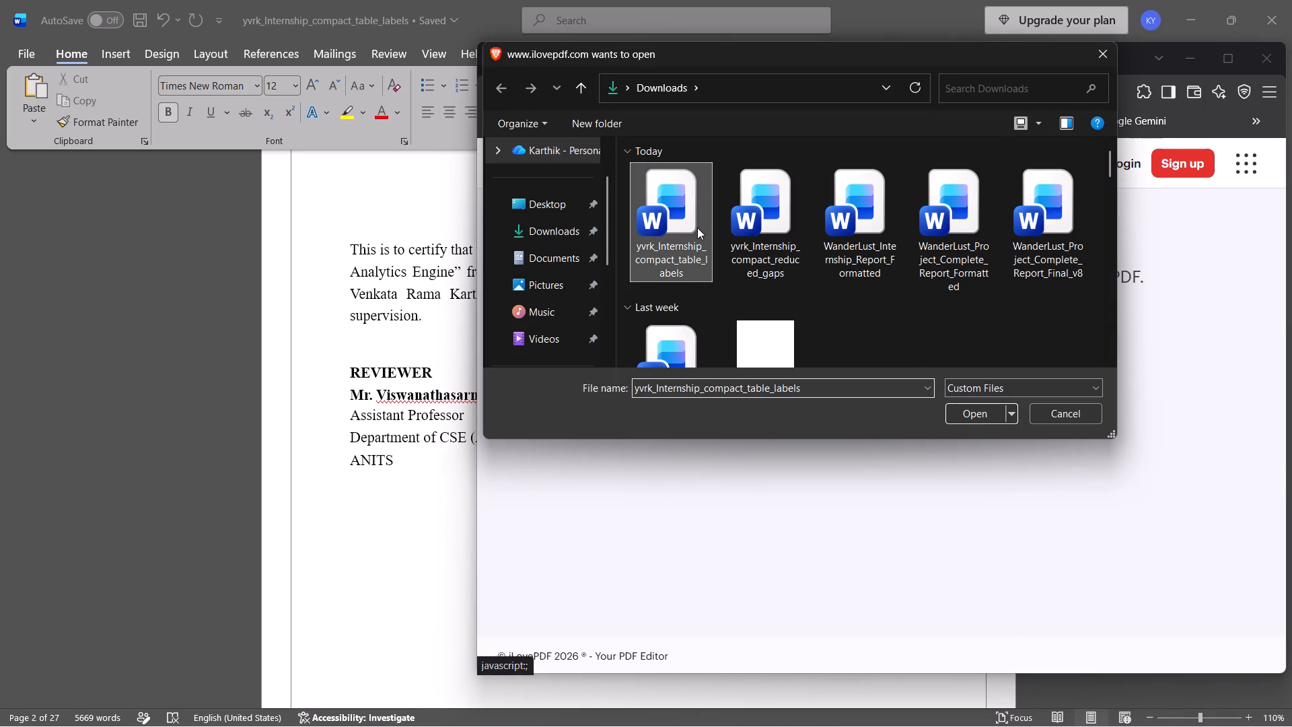
{"action": "key", "text": "Return"}
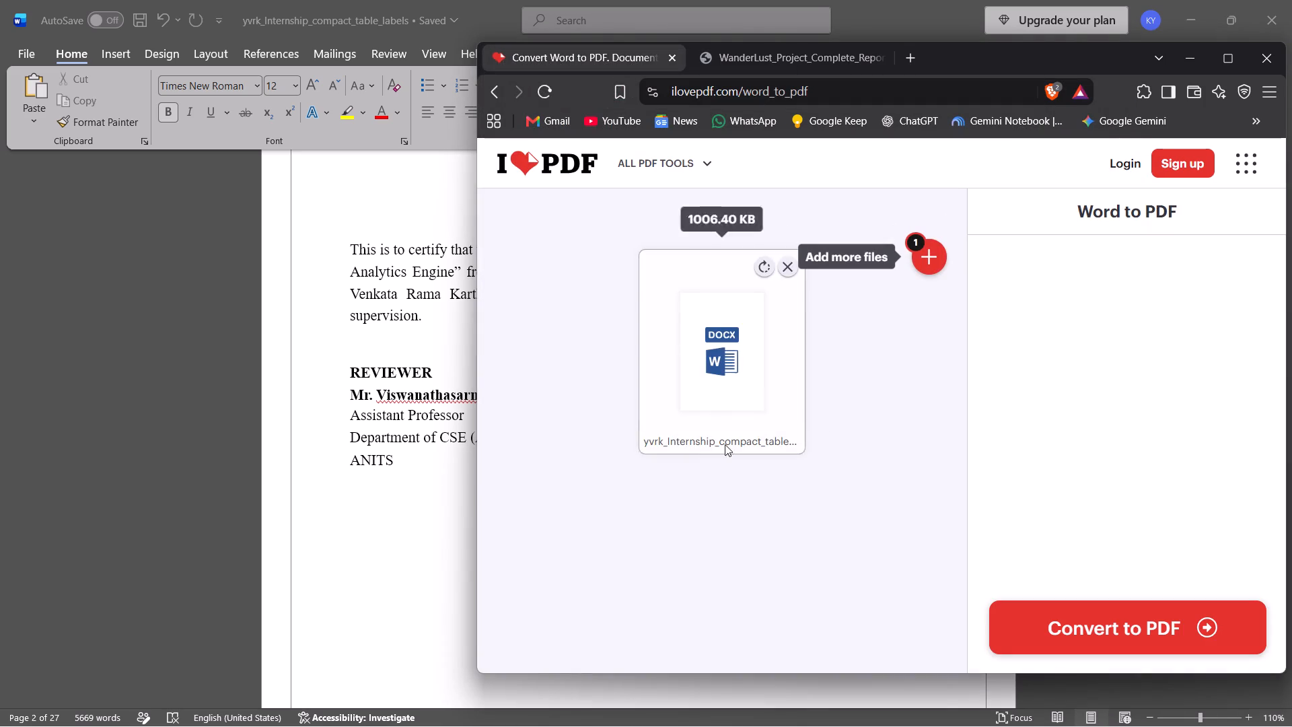
{"action": "left_click", "coordinate": [1291, 0]}
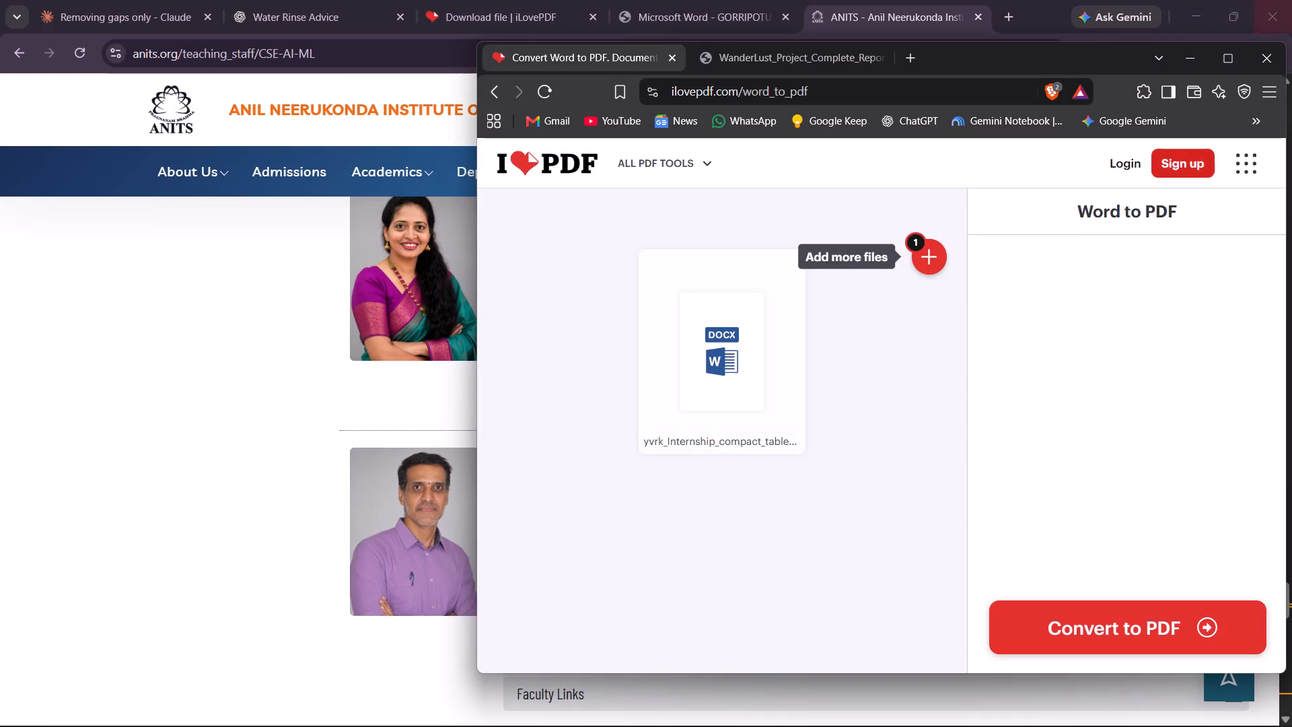
{"action": "left_click", "coordinate": [1073, 640]}
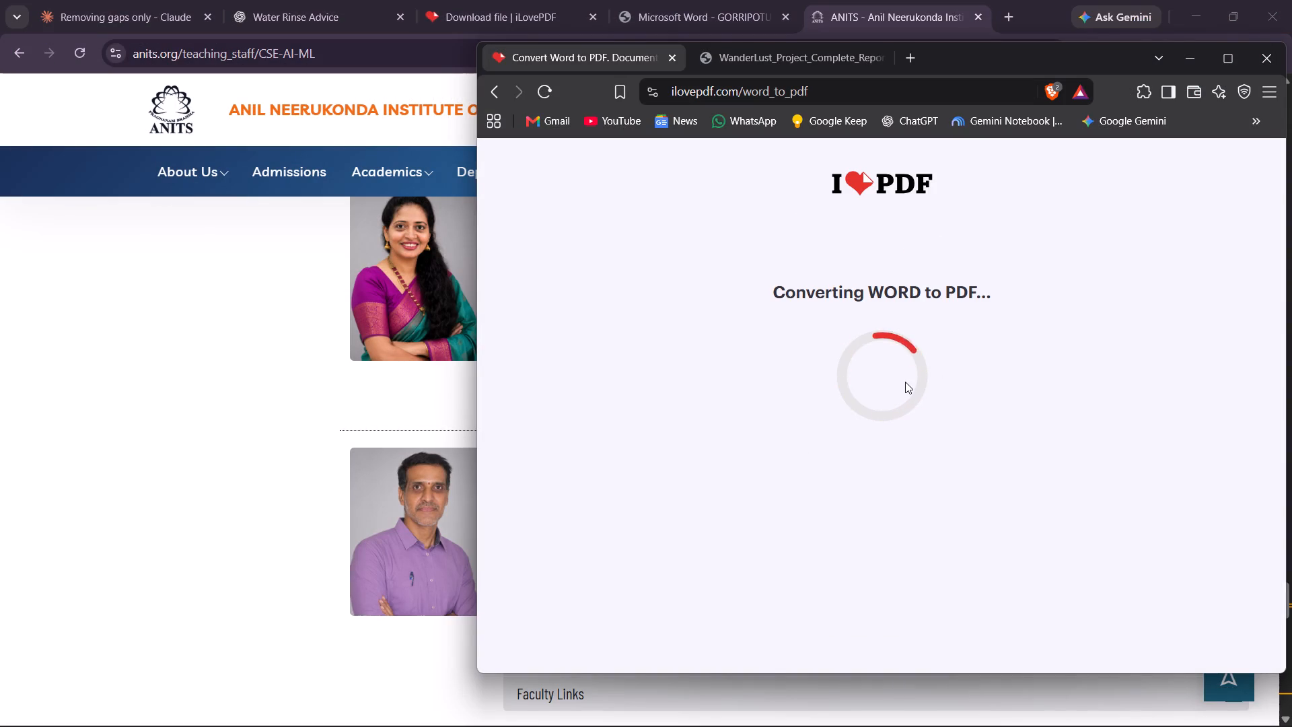
{"action": "left_click", "coordinate": [917, 303]}
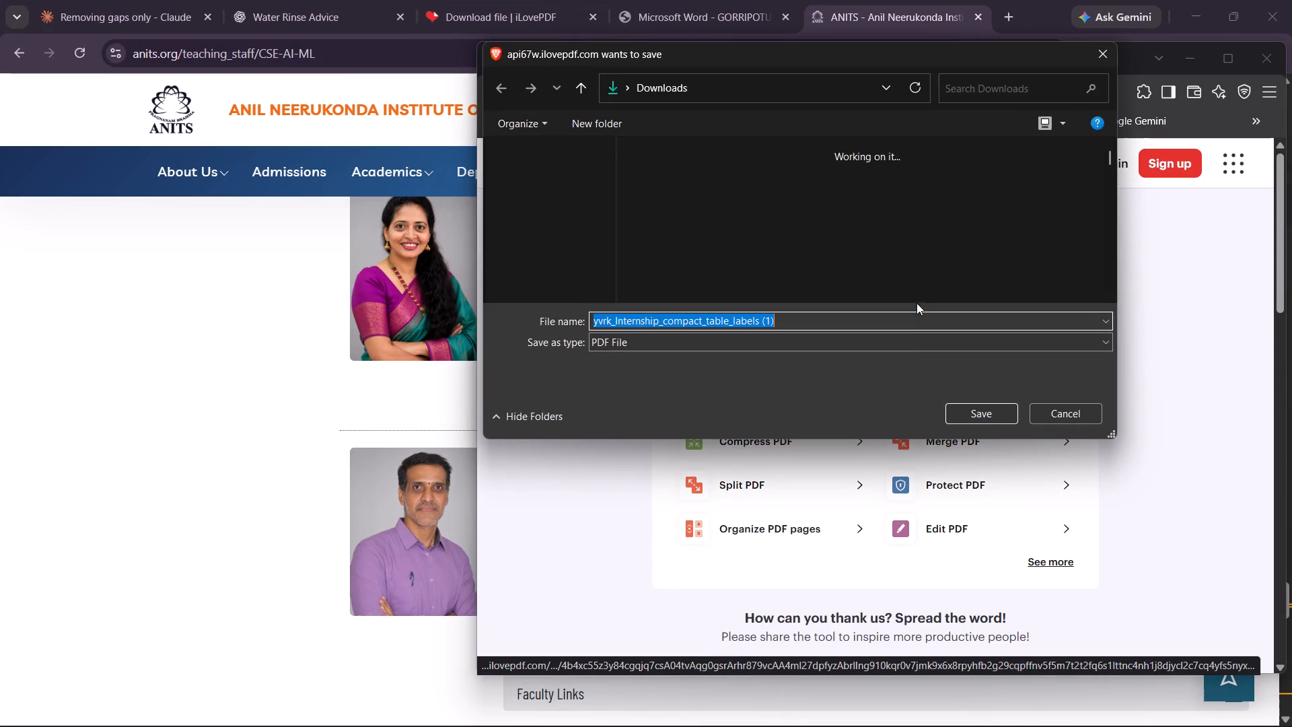
{"action": "left_click", "coordinate": [962, 411]}
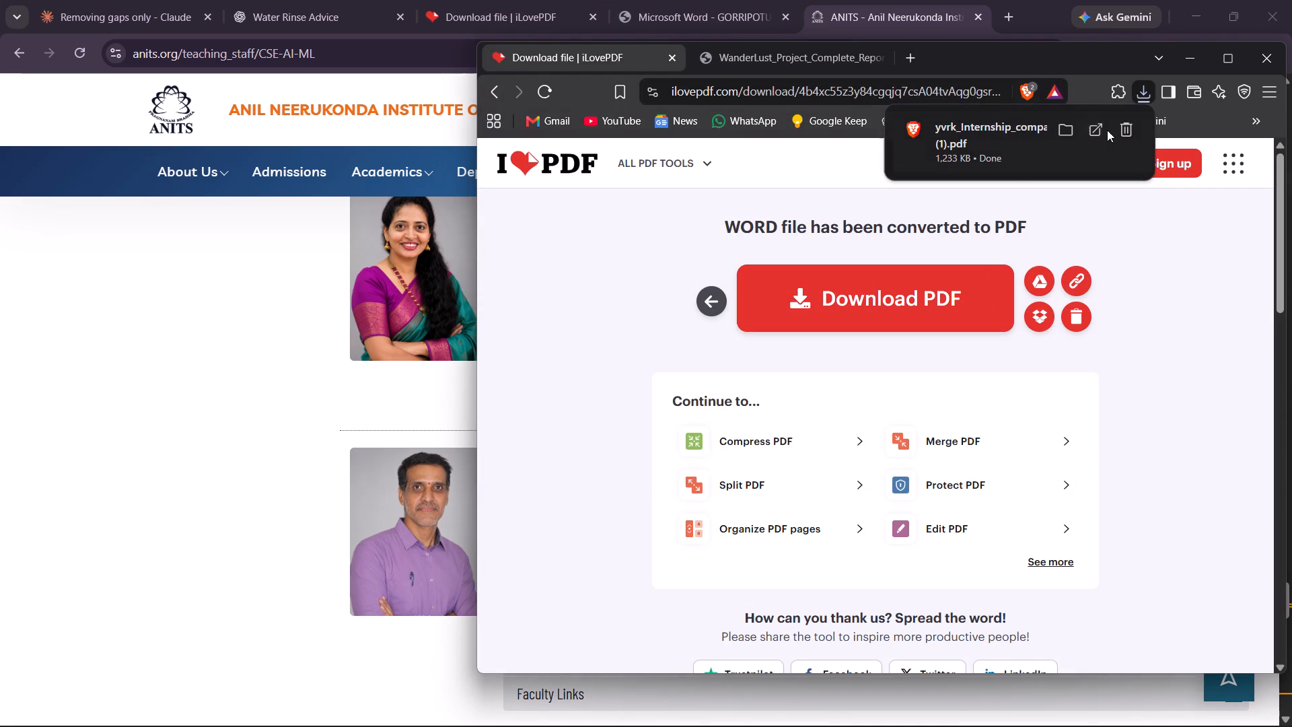
Open the downloaded PDF and review its cover, Bonafide Certificate and Acknowledgement pages.
{"action": "left_click", "coordinate": [1103, 130]}
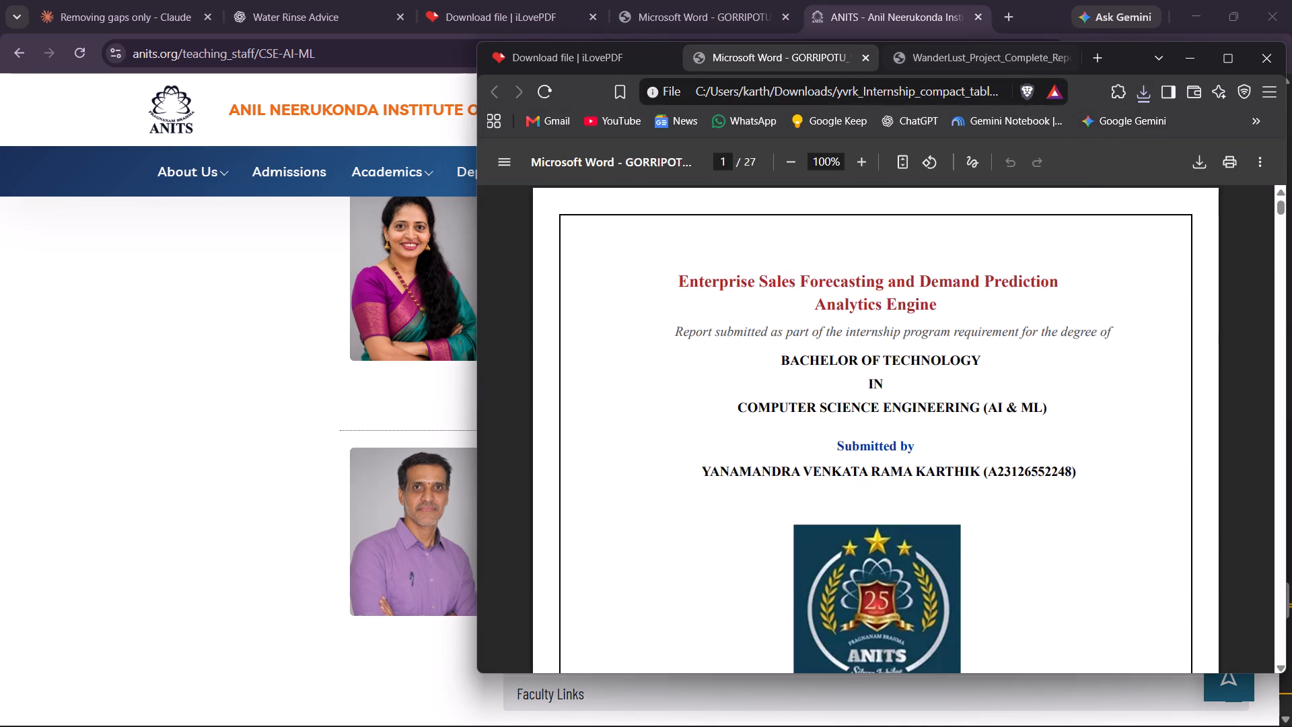
{"action": "scroll", "coordinate": [869, 468], "scroll_direction": "down", "scroll_amount": 4}
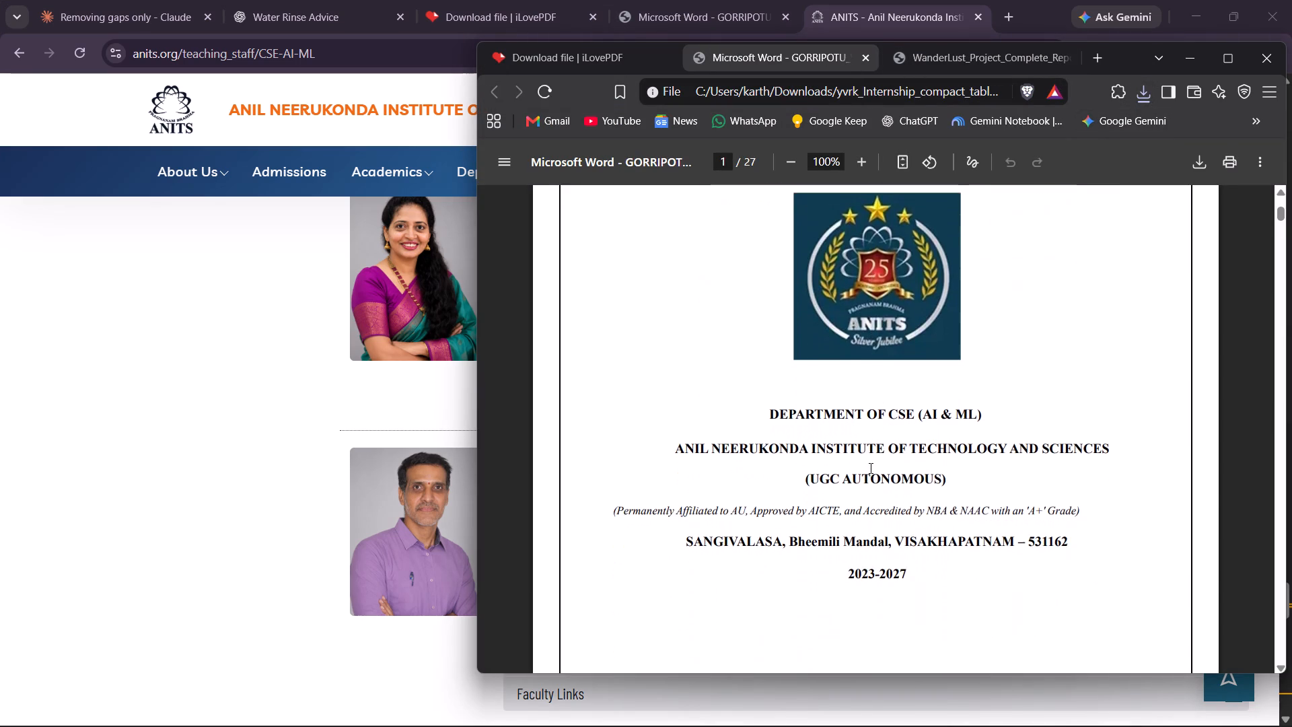
{"action": "scroll", "coordinate": [869, 468], "scroll_direction": "down", "scroll_amount": 5}
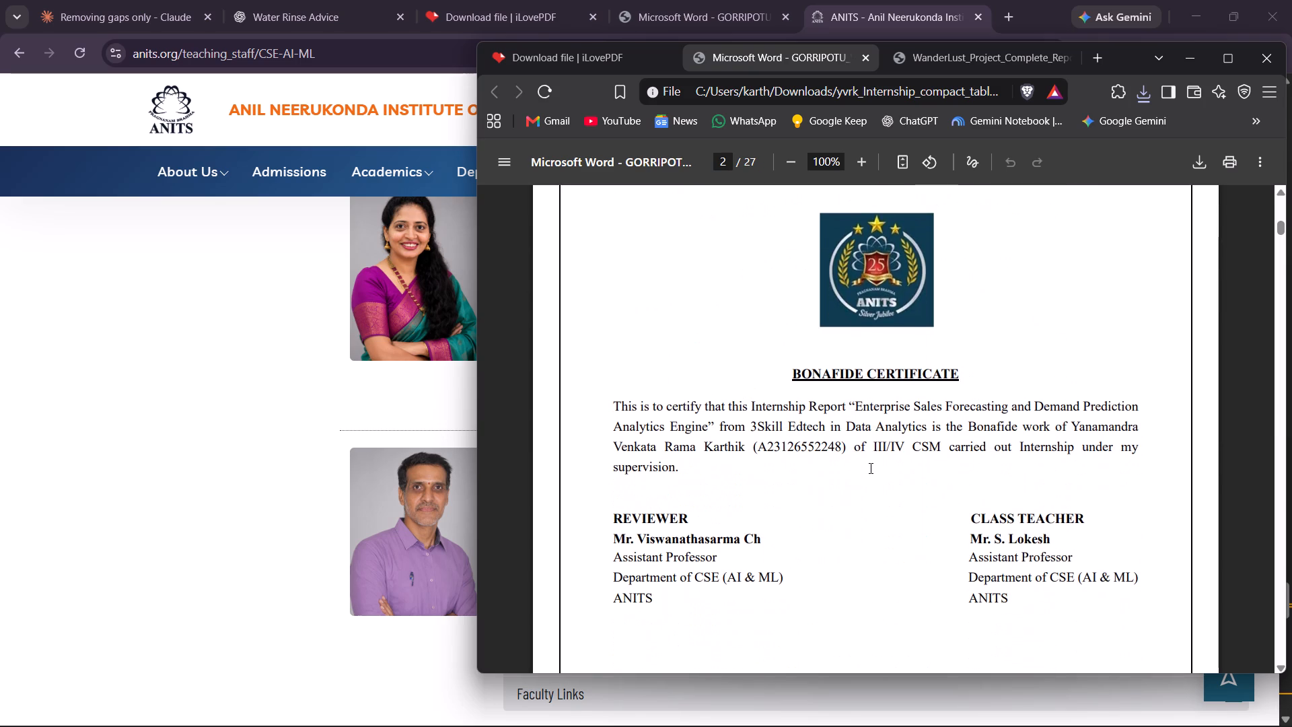
{"action": "scroll", "coordinate": [869, 468], "scroll_direction": "down", "scroll_amount": 5}
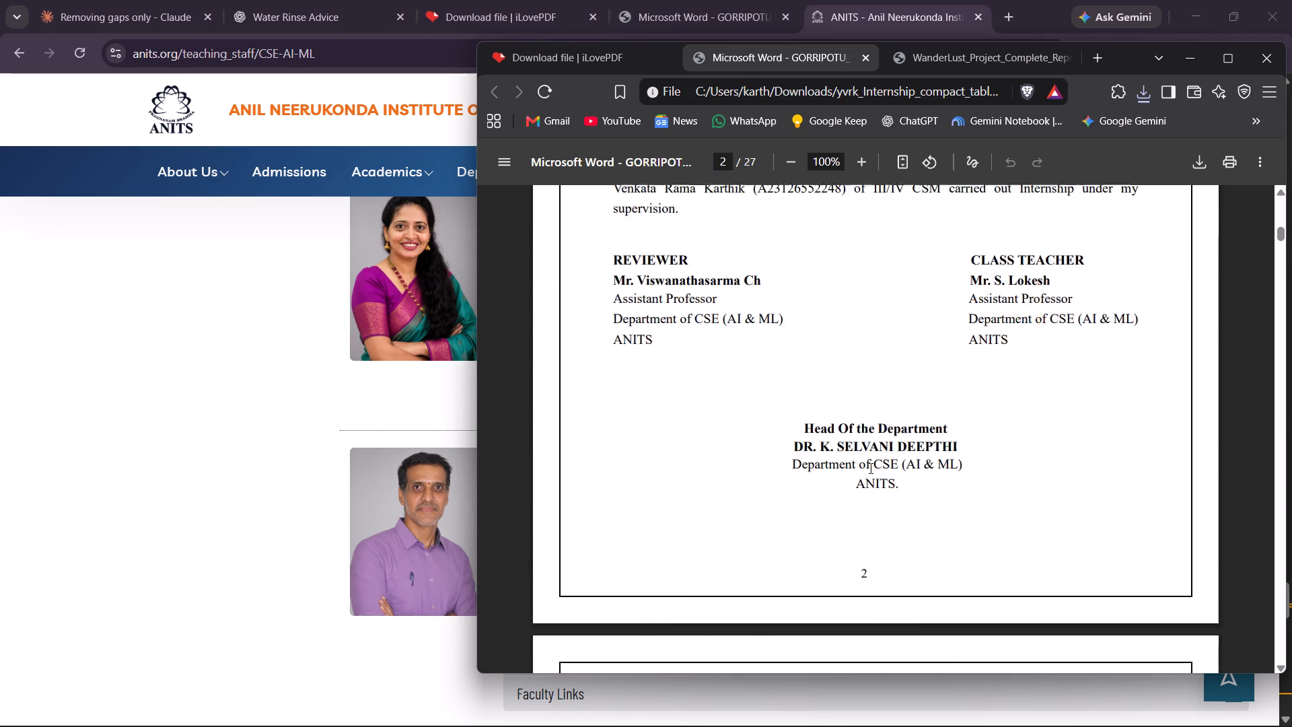
{"action": "scroll", "coordinate": [869, 468], "scroll_direction": "down", "scroll_amount": 4}
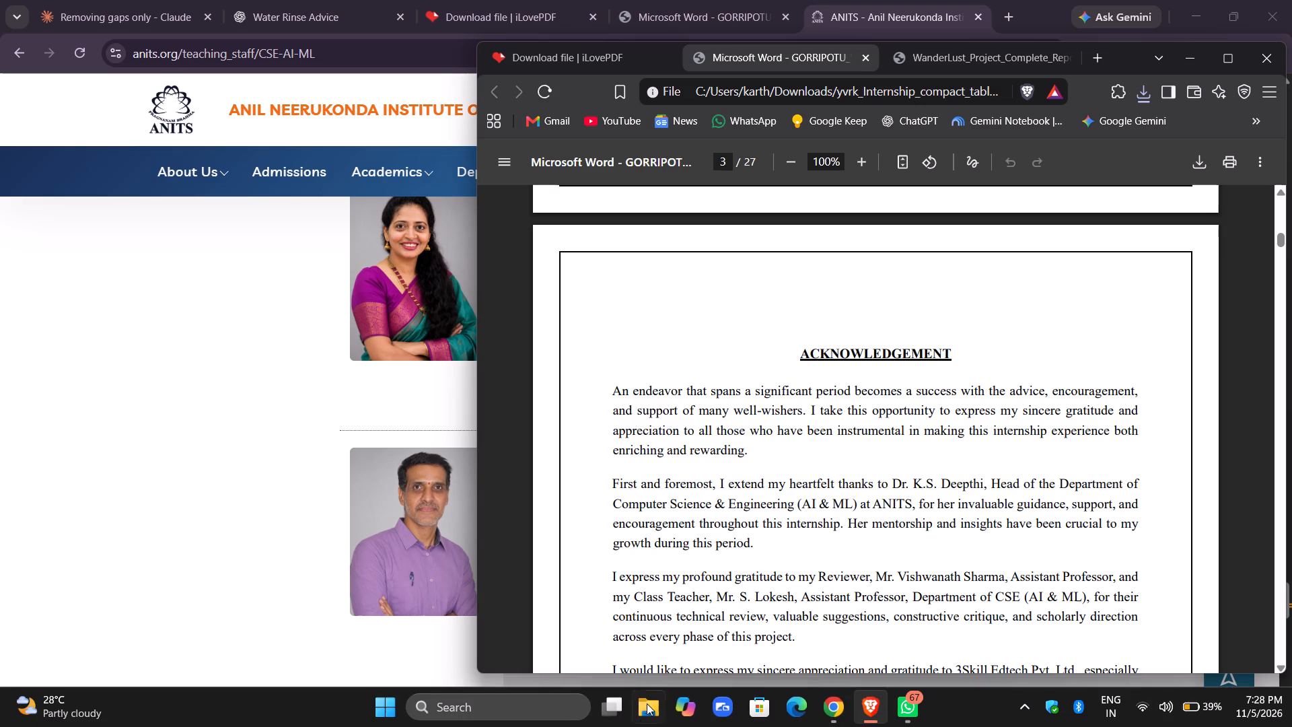
Delete both yvrk_Internship_compact_table_labels PDFs and the yvrk_Internship_compact_reduced_gaps Word file from the Downloads folder.
{"action": "left_click", "coordinate": [643, 703]}
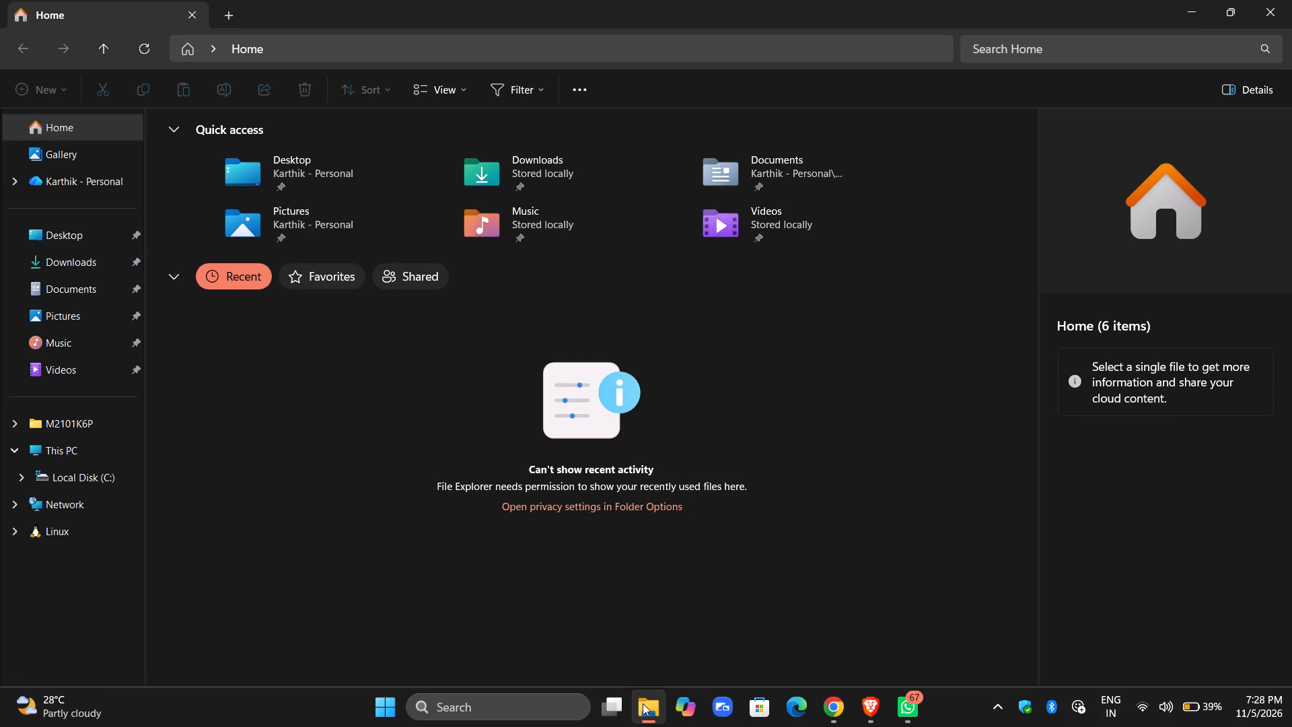
{"action": "left_click", "coordinate": [78, 259]}
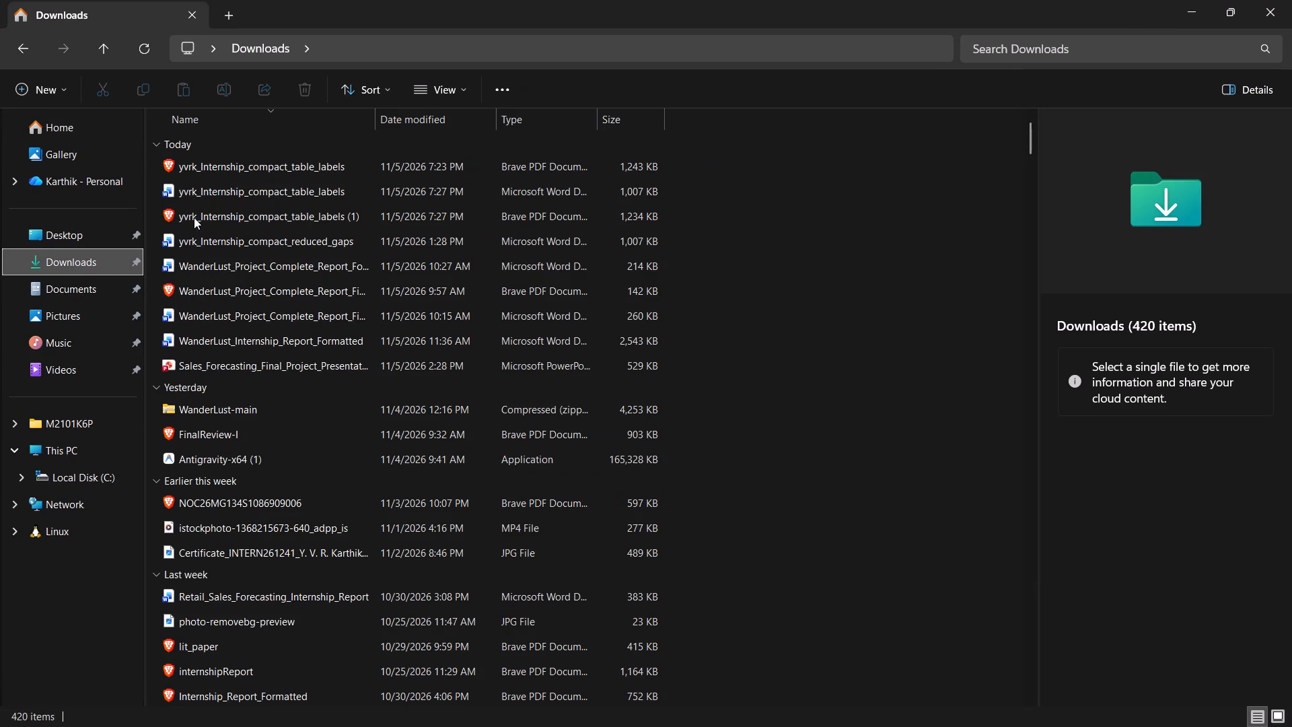
{"action": "left_click", "coordinate": [163, 158]}
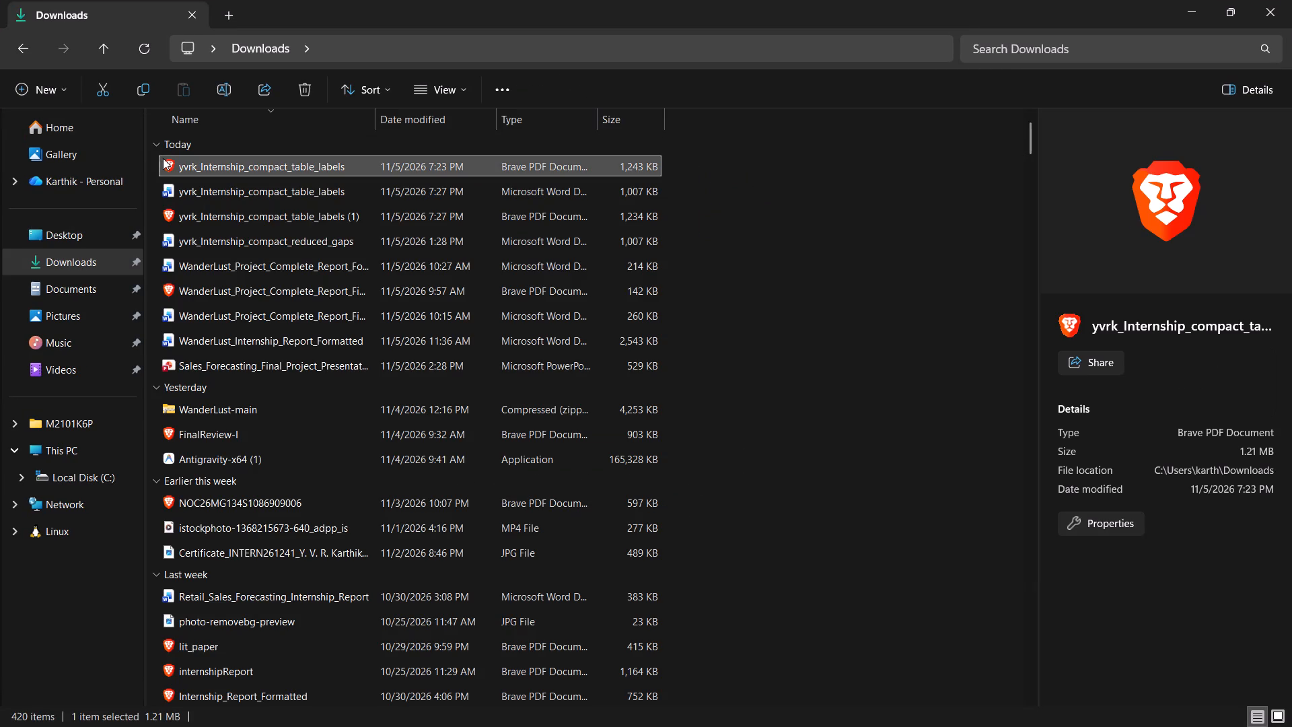
{"action": "key", "text": "Delete"}
{"action": "left_click", "coordinate": [186, 179]}
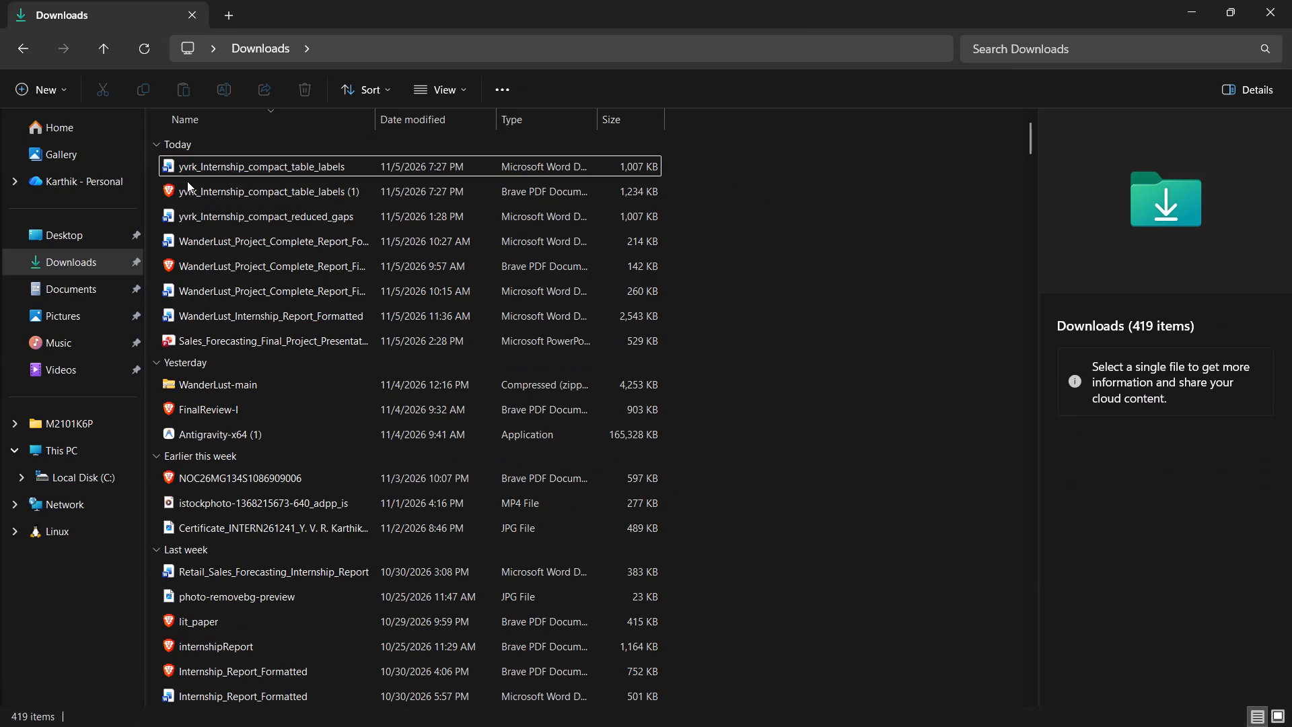
{"action": "left_click", "coordinate": [187, 182]}
{"action": "key", "text": "Delete"}
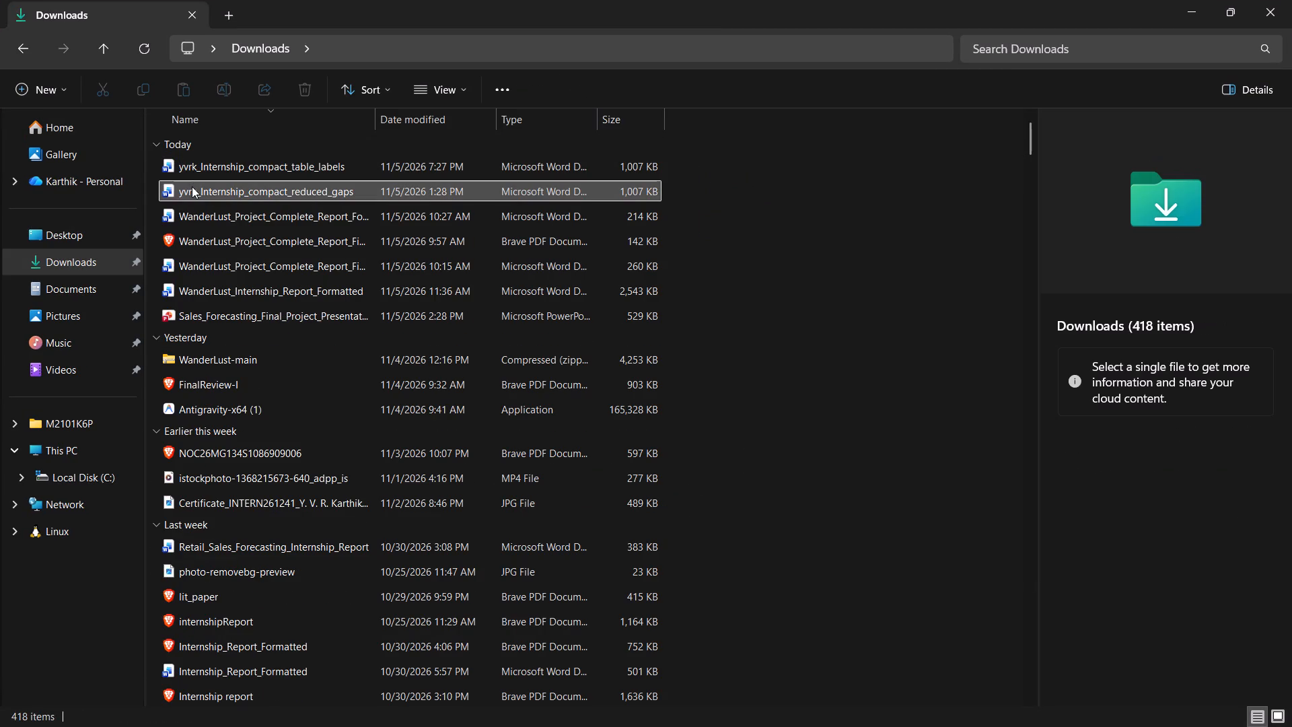
{"action": "left_click", "coordinate": [192, 186]}
{"action": "key", "text": "Delete"}
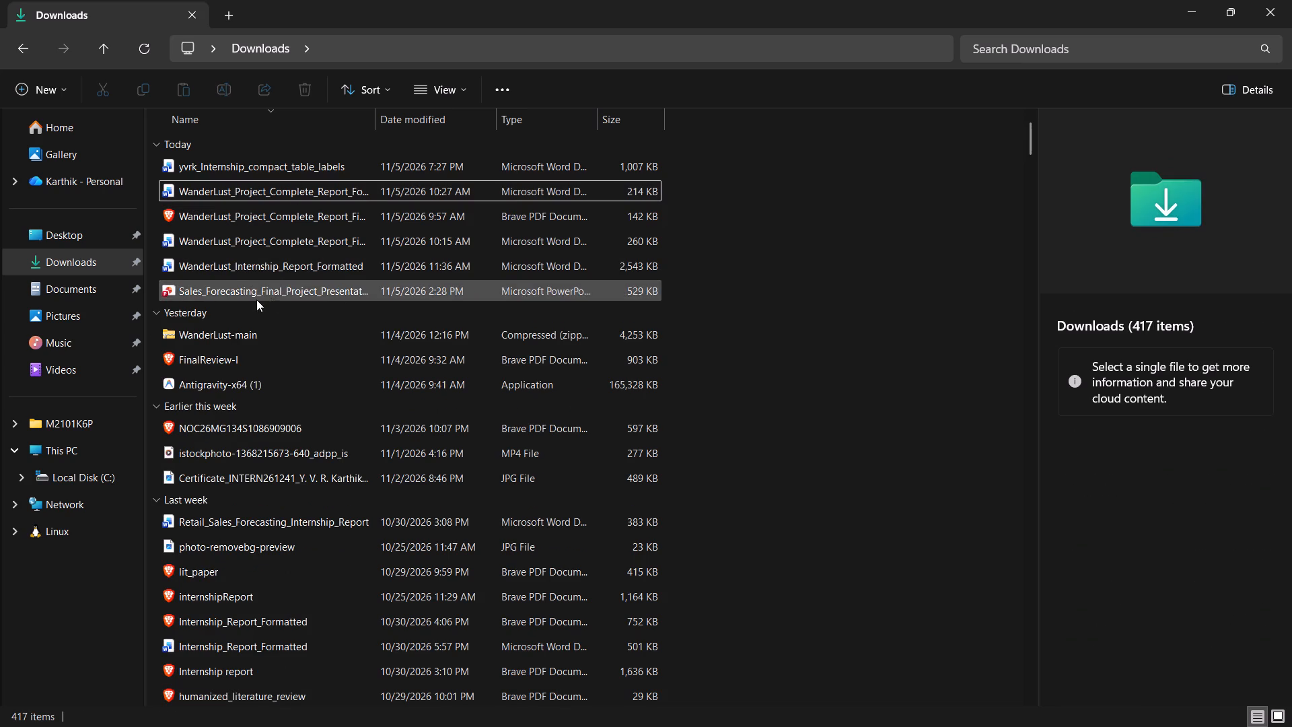
Delete the WanderLust_Project_Complete_Report_Final_v8 and WanderLust_Internship_Report_Formatted Word files and the WanderLust-main zip from Downloads.
{"action": "left_click_drag", "start_coordinate": [155, 226], "coordinate": [194, 263]}
{"action": "left_click", "coordinate": [194, 263]}
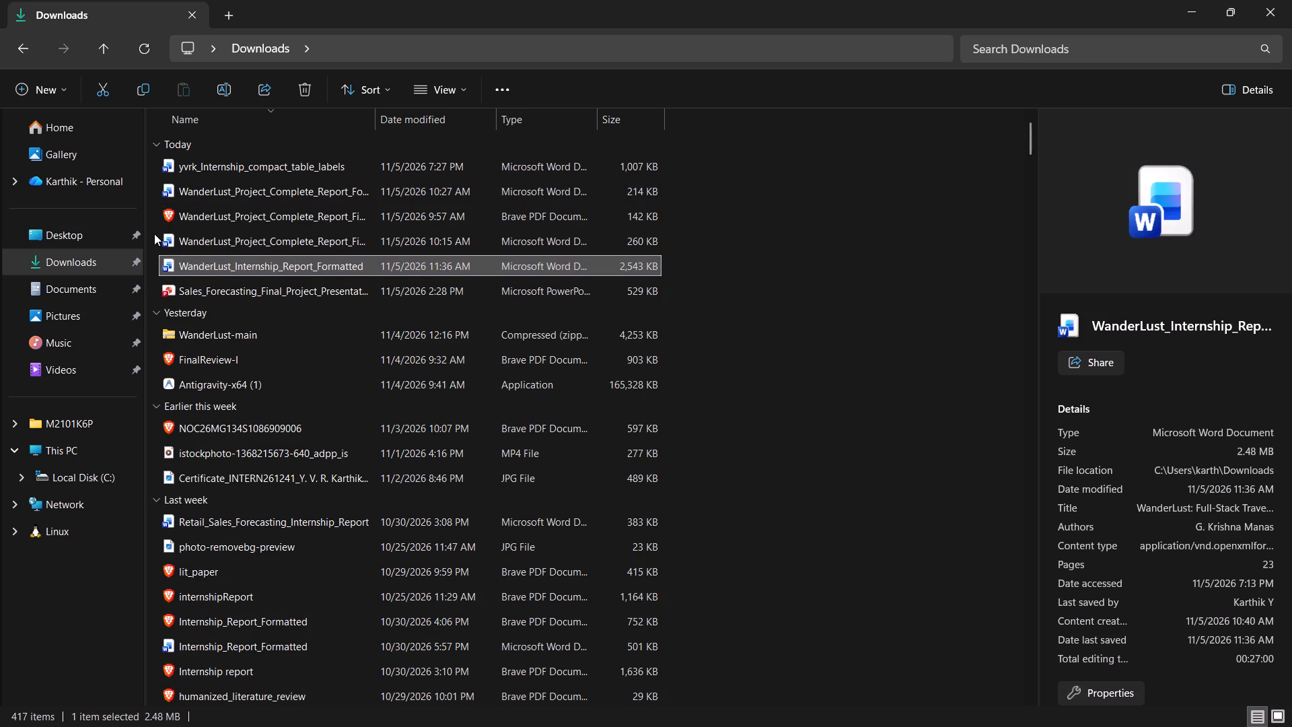
{"action": "left_click_drag", "start_coordinate": [154, 234], "coordinate": [184, 262]}
{"action": "key", "text": "Delete"}
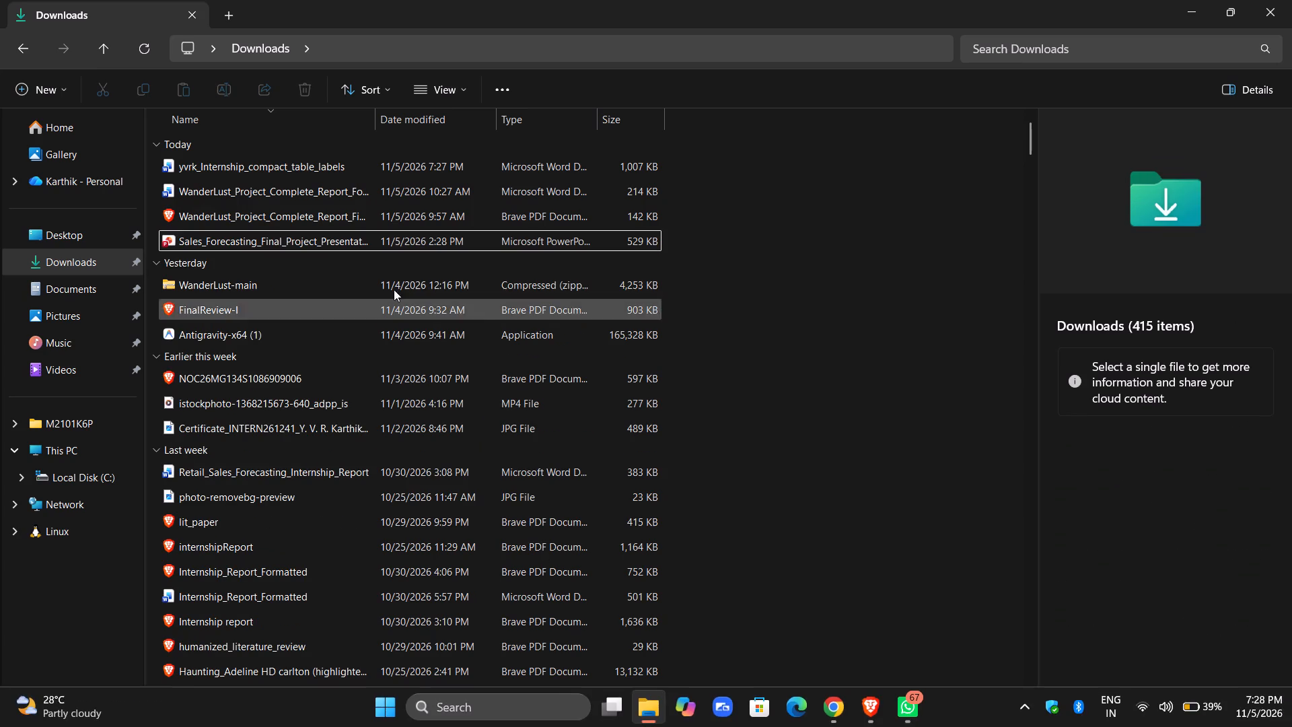
{"action": "left_click", "coordinate": [394, 285]}
{"action": "key", "text": "Delete"}
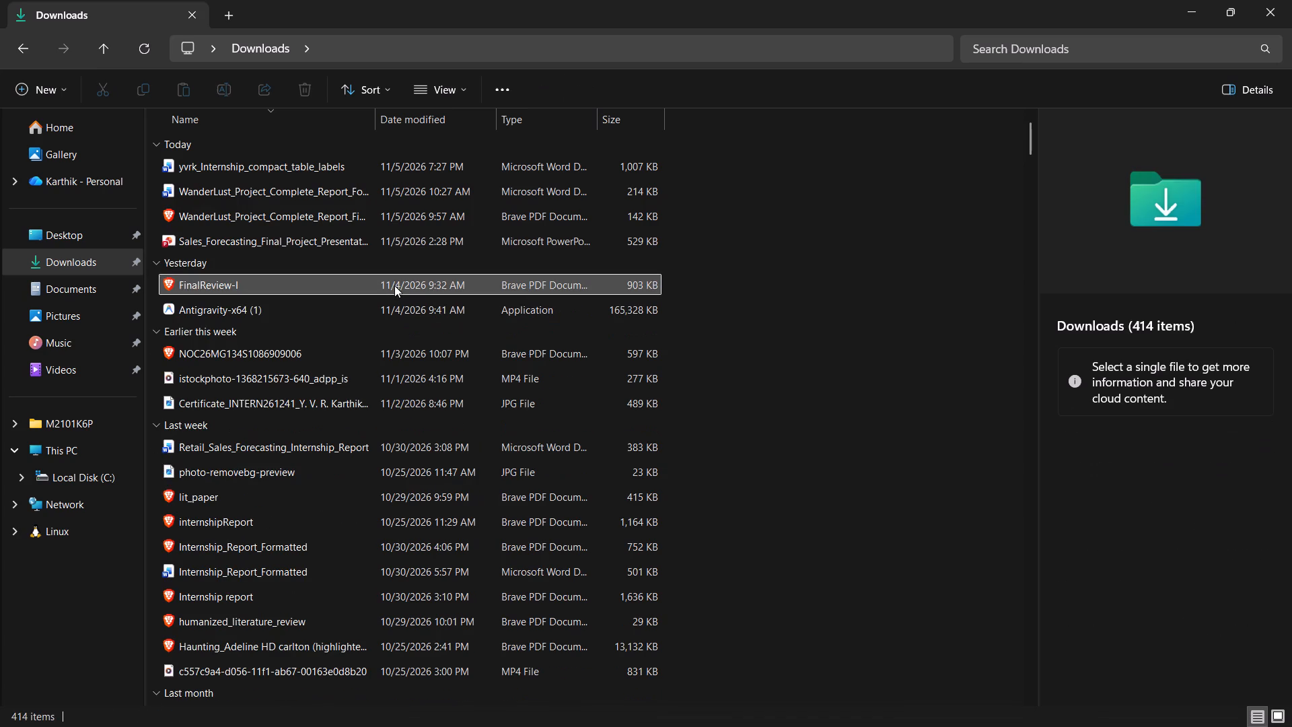
Switch to Brave, search for pdf editor in a new tab and open Sejda's online PDF editor.
{"action": "key", "text": "alt+Tab"}
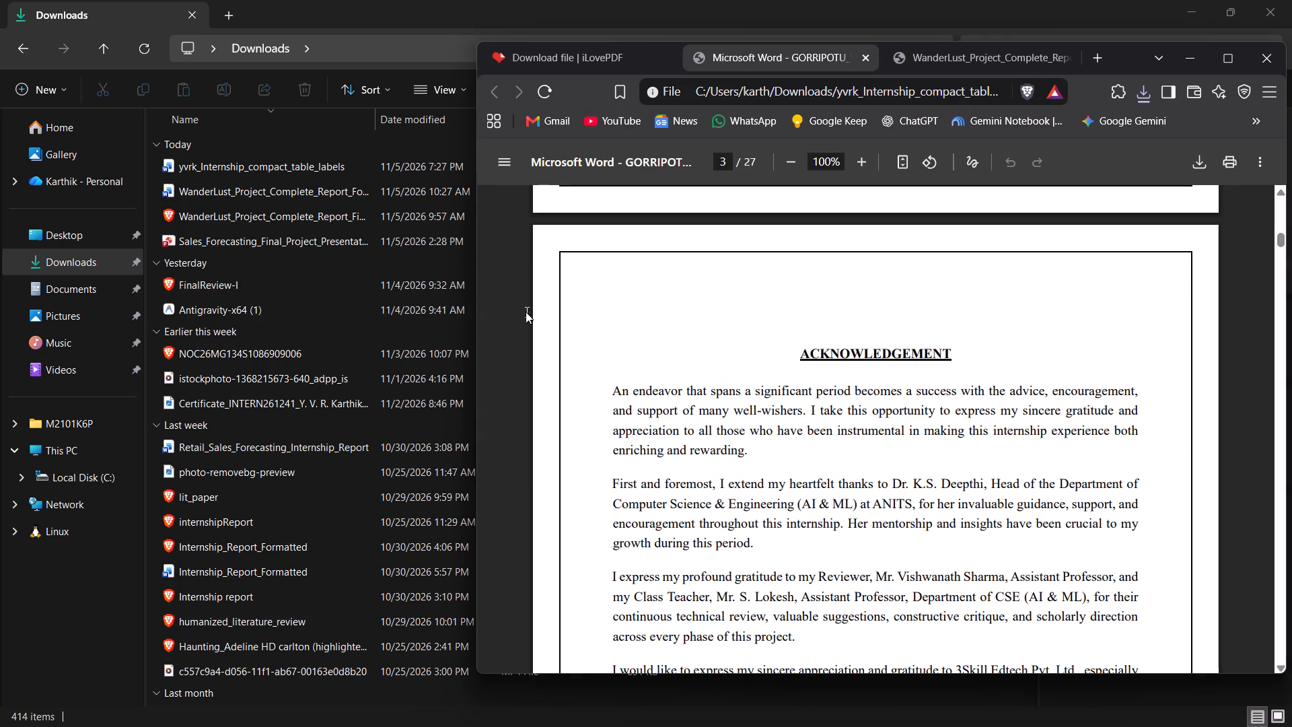
{"action": "left_click", "coordinate": [1107, 65]}
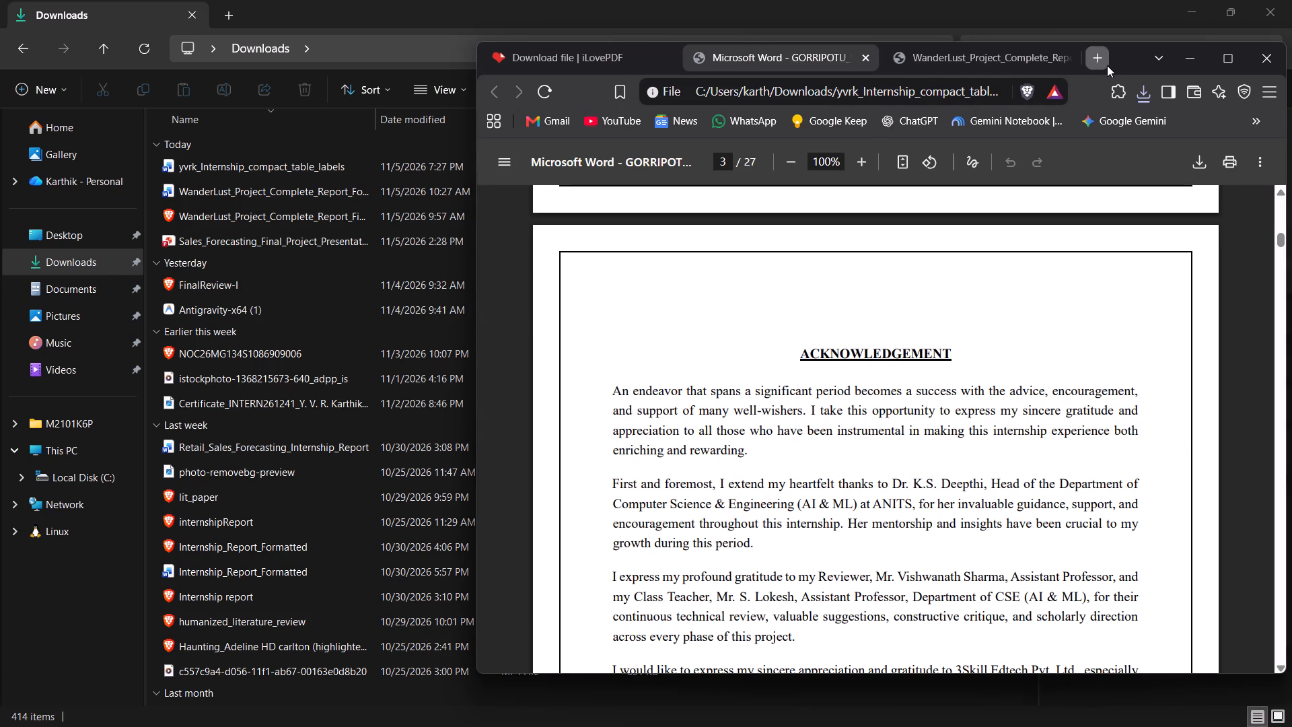
{"action": "type", "text": "pdf edi"}
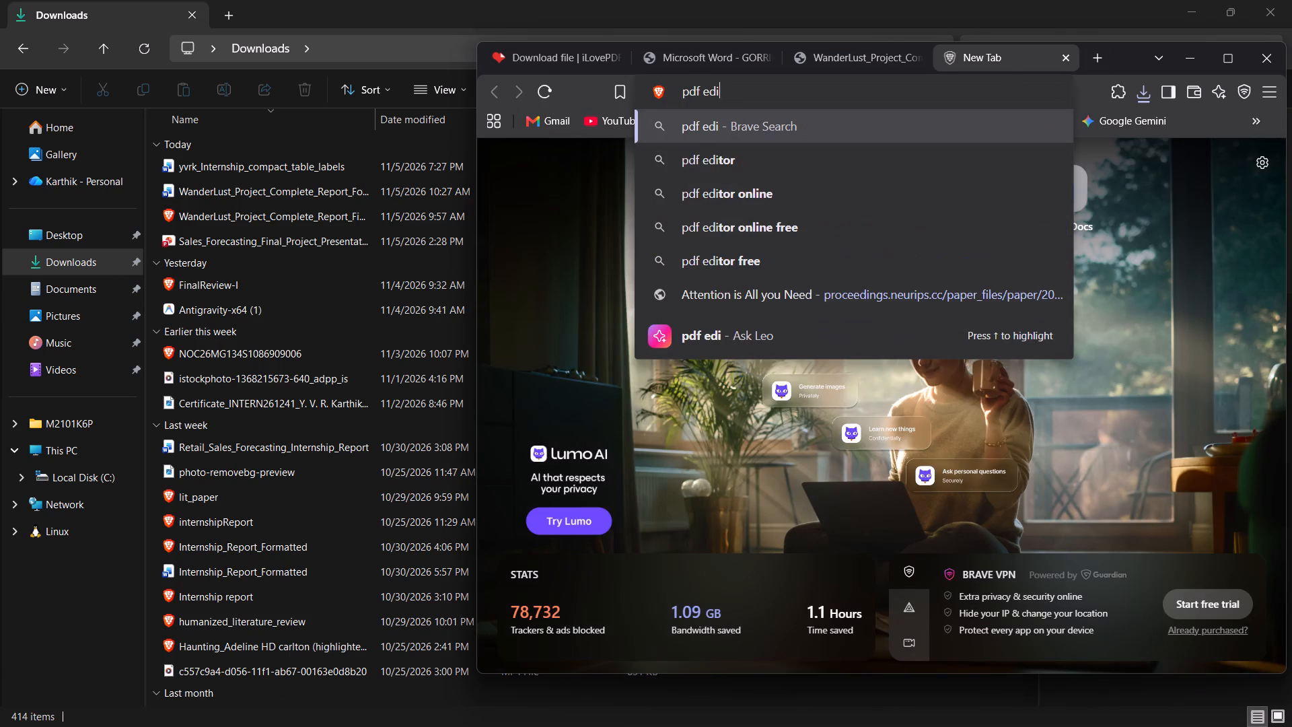
{"action": "key", "text": "Right"}
{"action": "key", "text": "Down"}
{"action": "key", "text": "Return"}
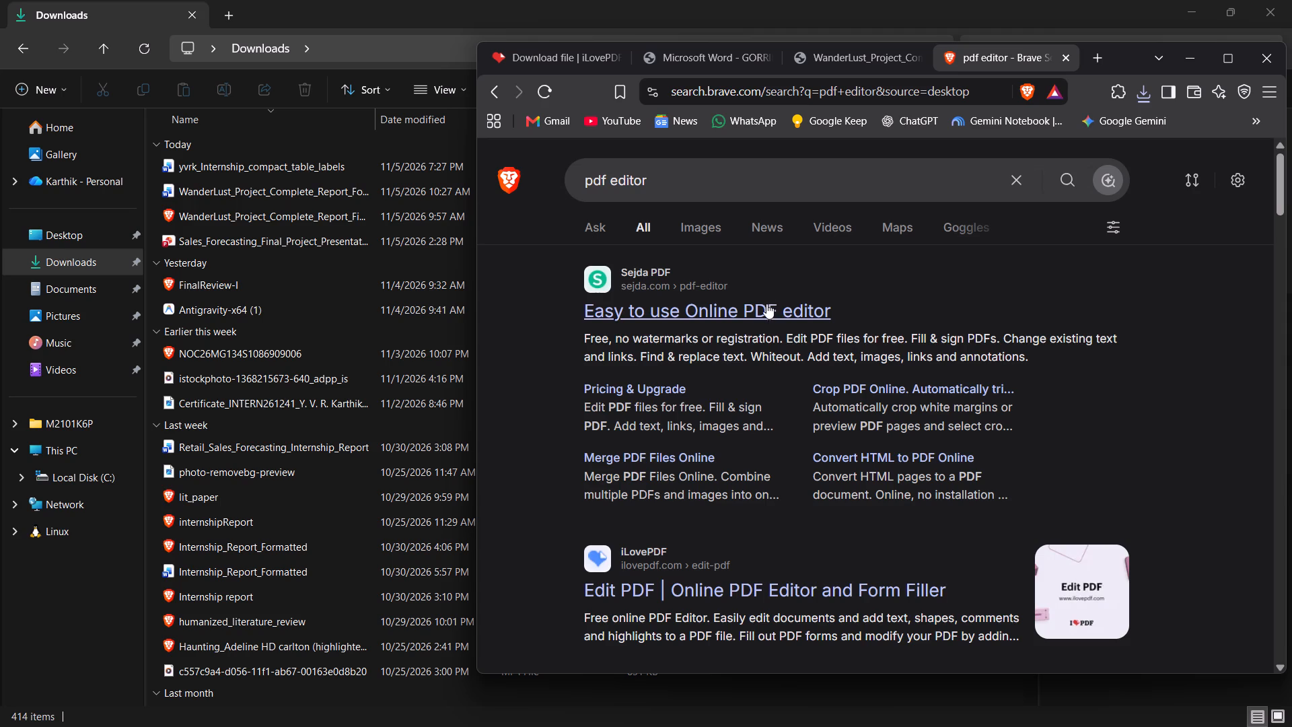
{"action": "left_click", "coordinate": [748, 313]}
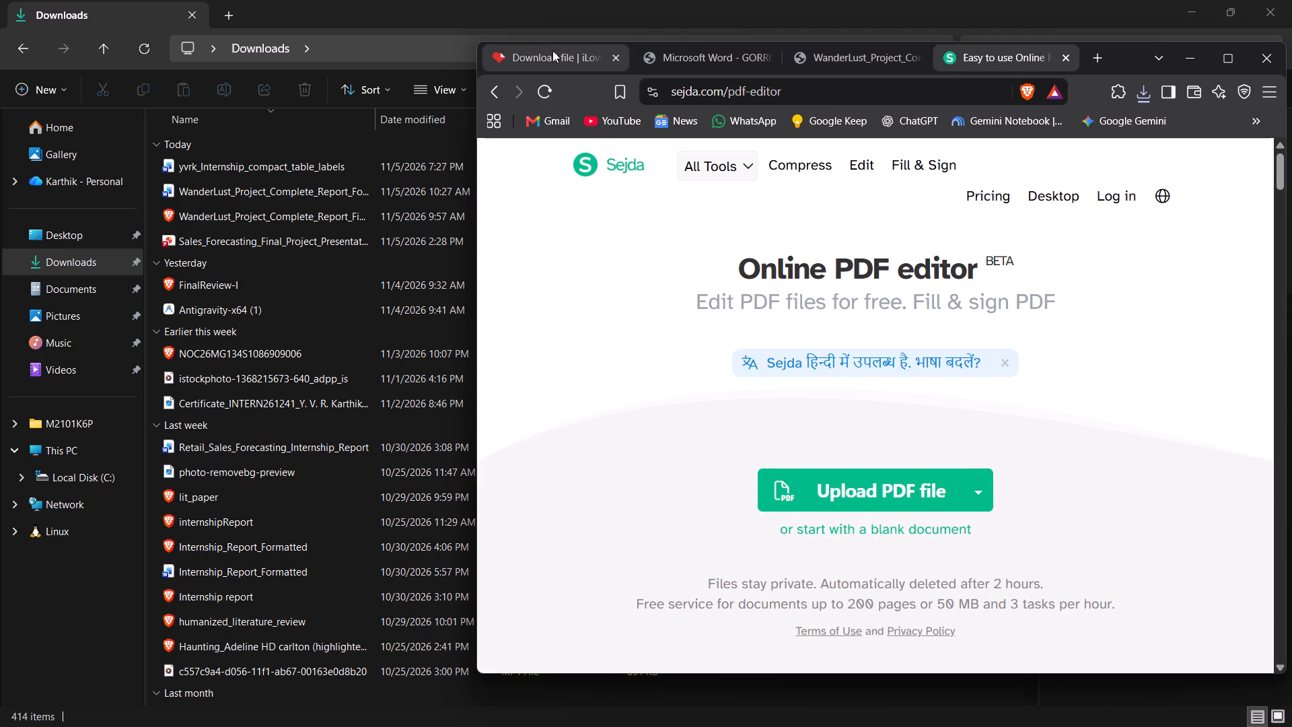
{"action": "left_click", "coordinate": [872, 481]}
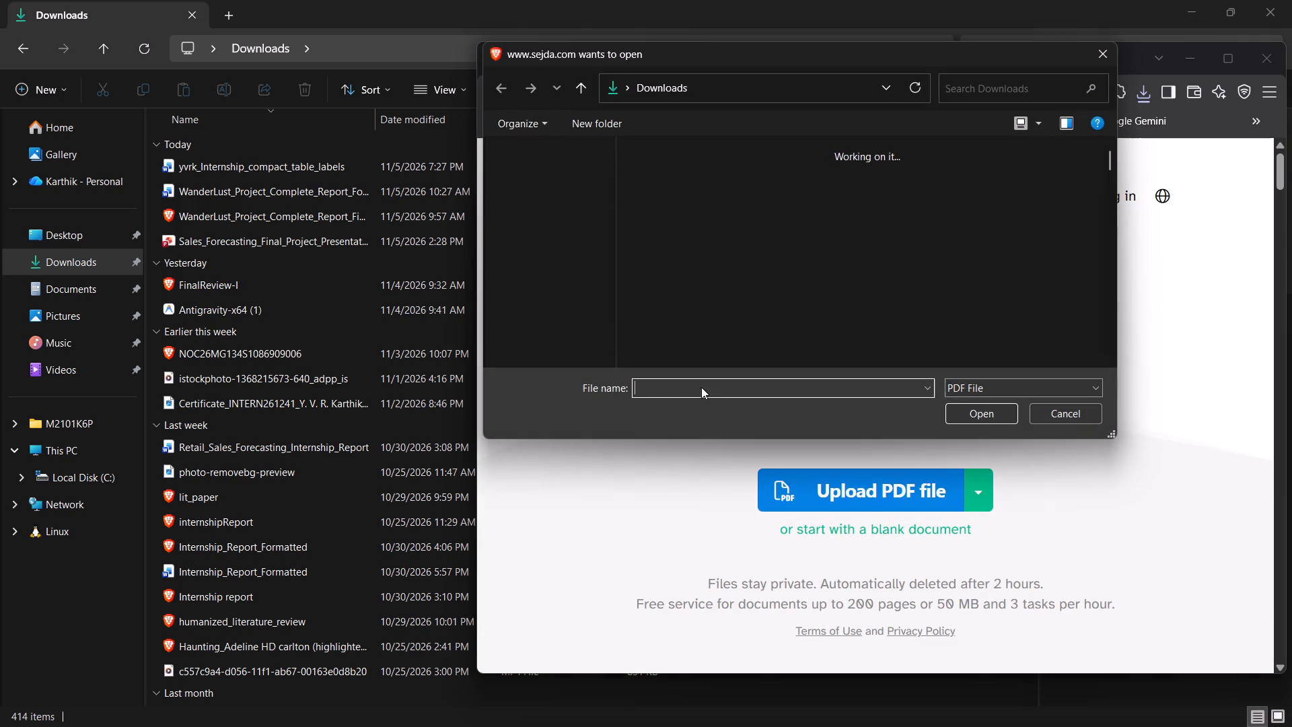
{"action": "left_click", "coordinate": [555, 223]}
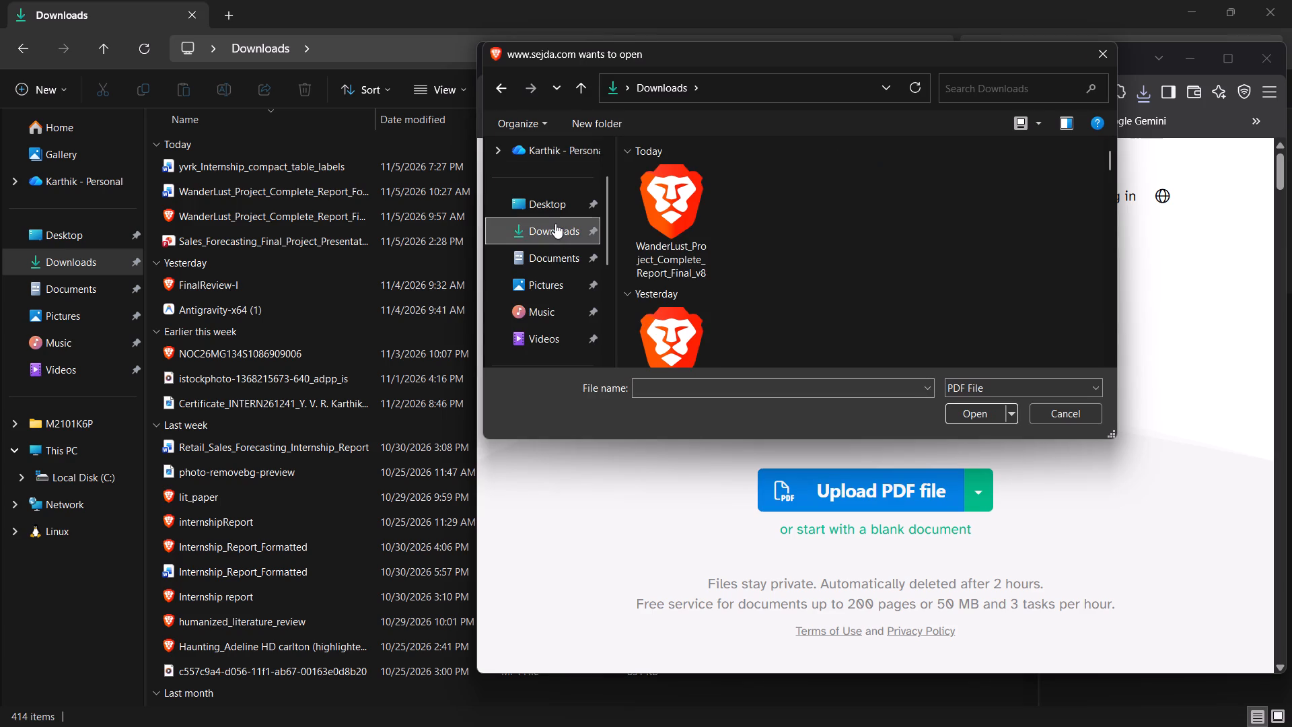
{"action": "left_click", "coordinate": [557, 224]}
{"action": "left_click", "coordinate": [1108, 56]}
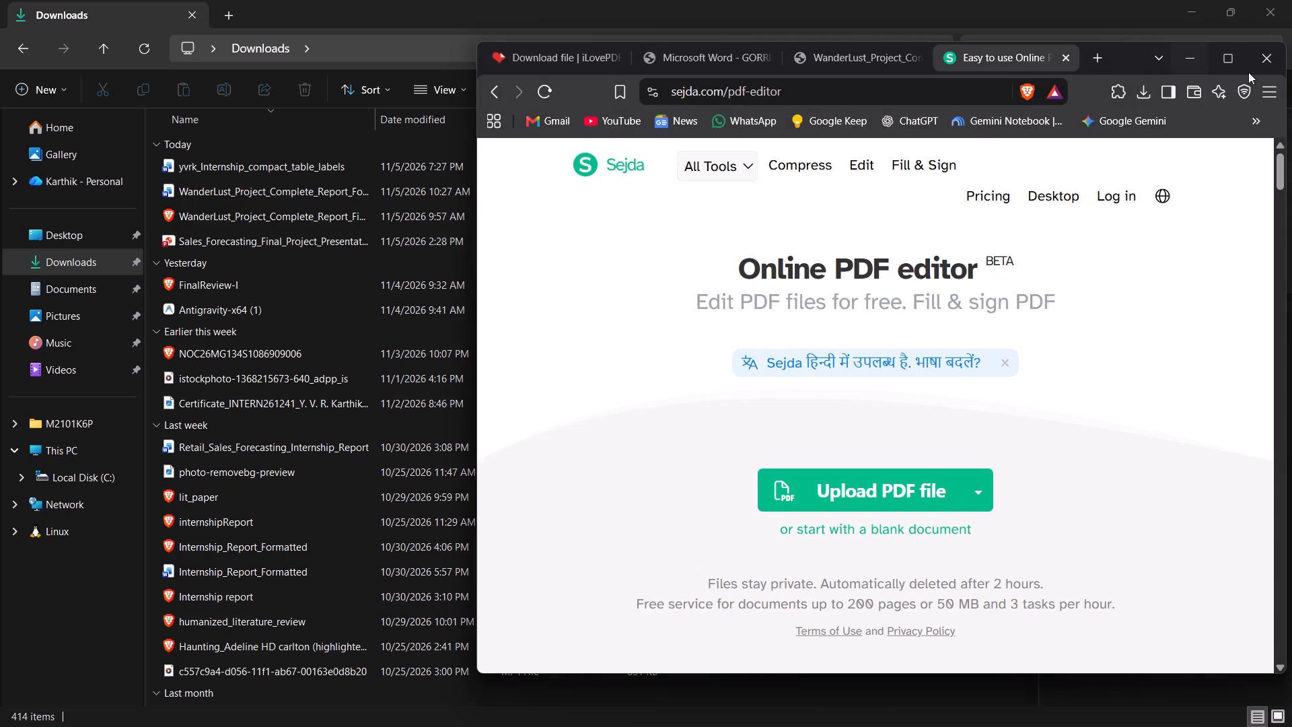
Close the Brave window together with all its open tabs.
{"action": "left_click", "coordinate": [1248, 72]}
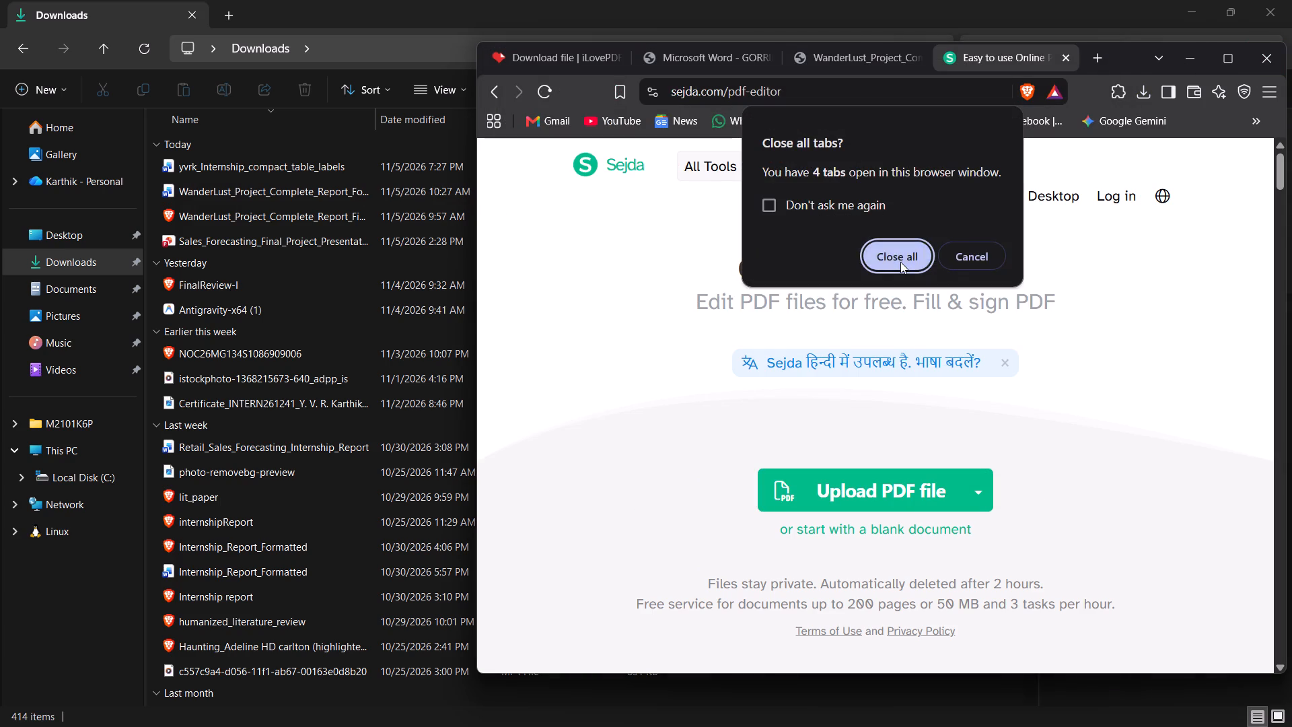
{"action": "left_click", "coordinate": [900, 262]}
Open the yvrk_Internship_compact_table_labels Word document from the Downloads folder.
{"action": "double_click", "coordinate": [392, 175]}
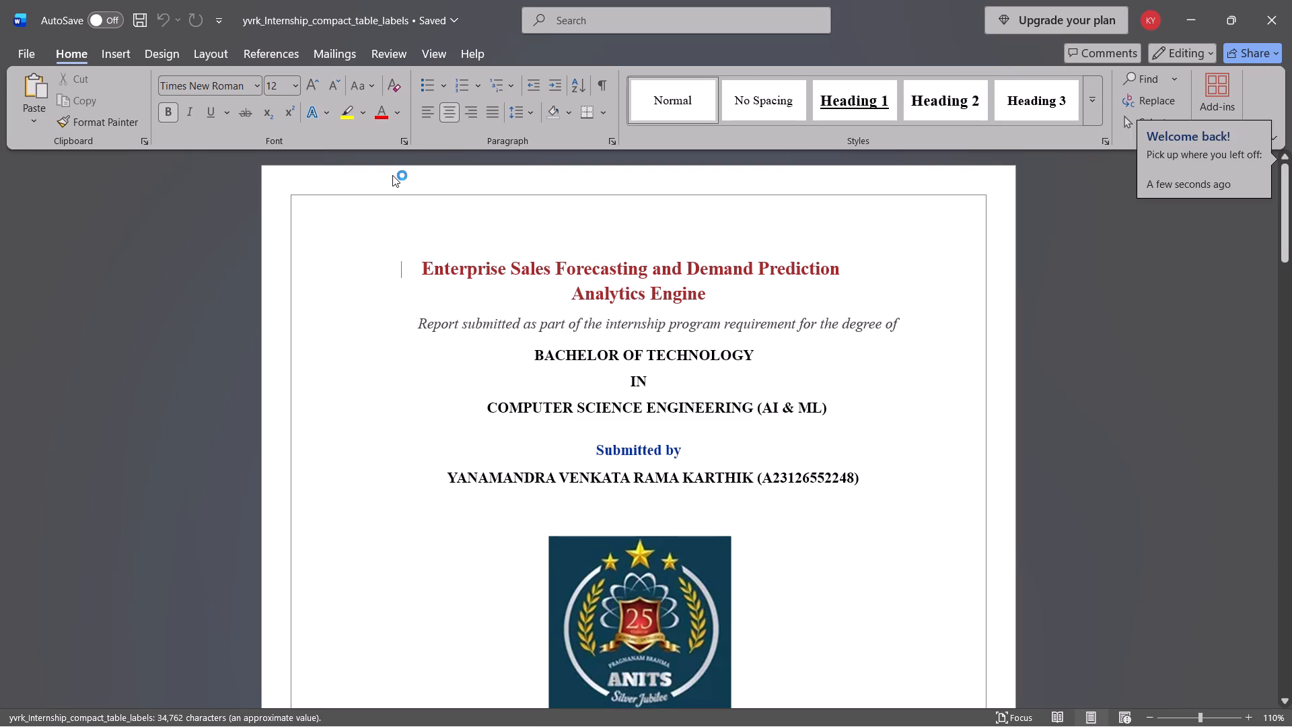
Replace the reviewer's name in the Acknowledgement's third paragraph with the copied spelling used in the Bonafide Certificate.
{"action": "scroll", "coordinate": [493, 624], "scroll_direction": "down", "scroll_amount": 6}
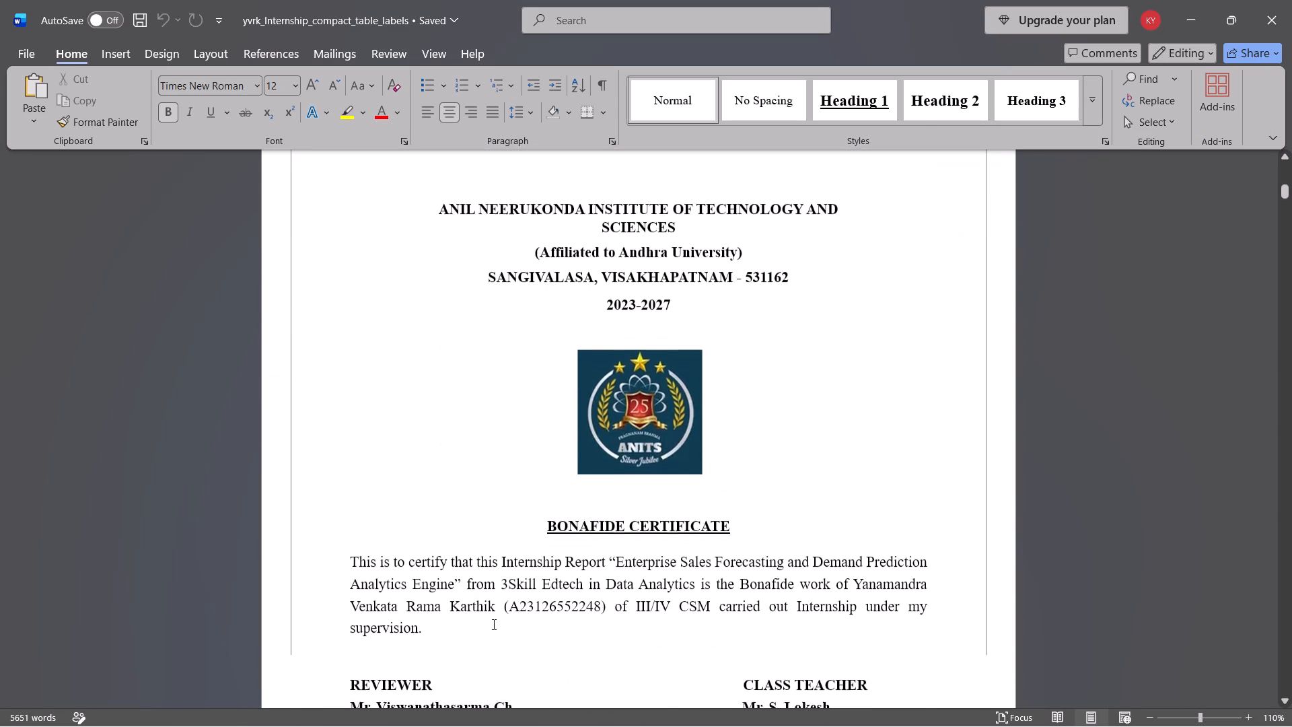
{"action": "scroll", "coordinate": [493, 624], "scroll_direction": "down", "scroll_amount": 3}
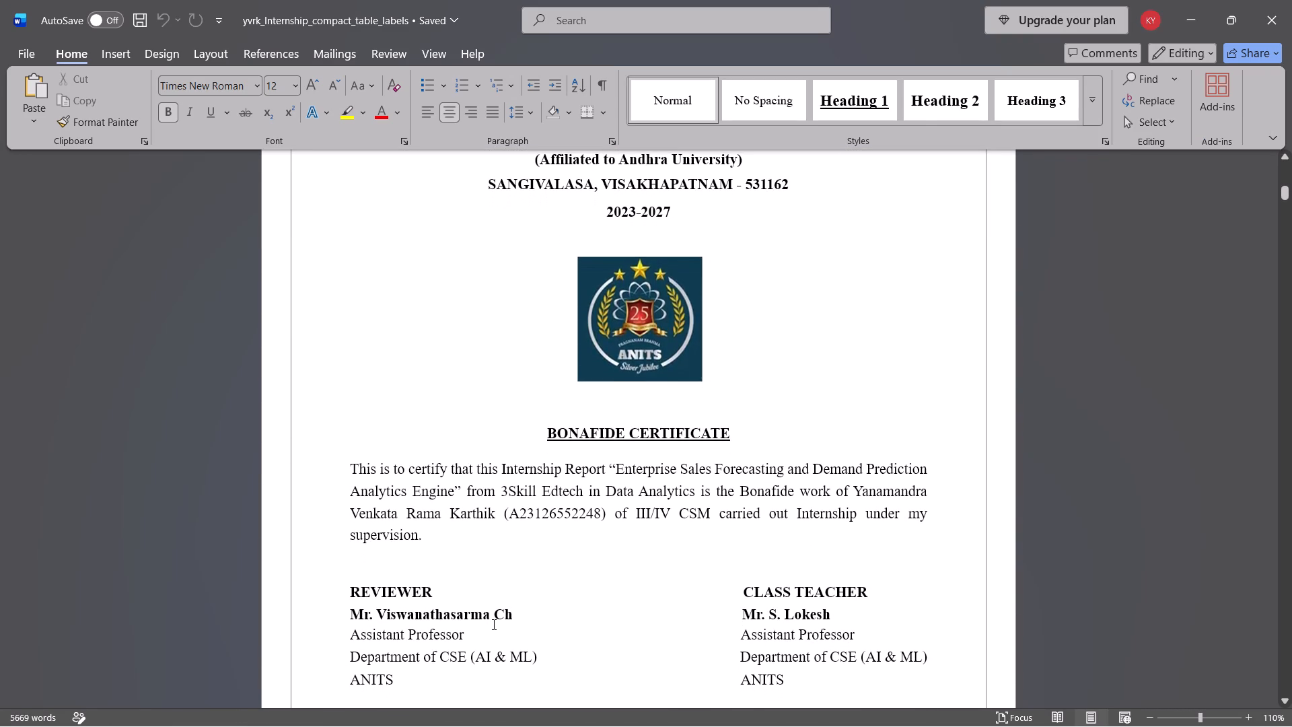
{"action": "scroll", "coordinate": [493, 624], "scroll_direction": "down", "scroll_amount": 4}
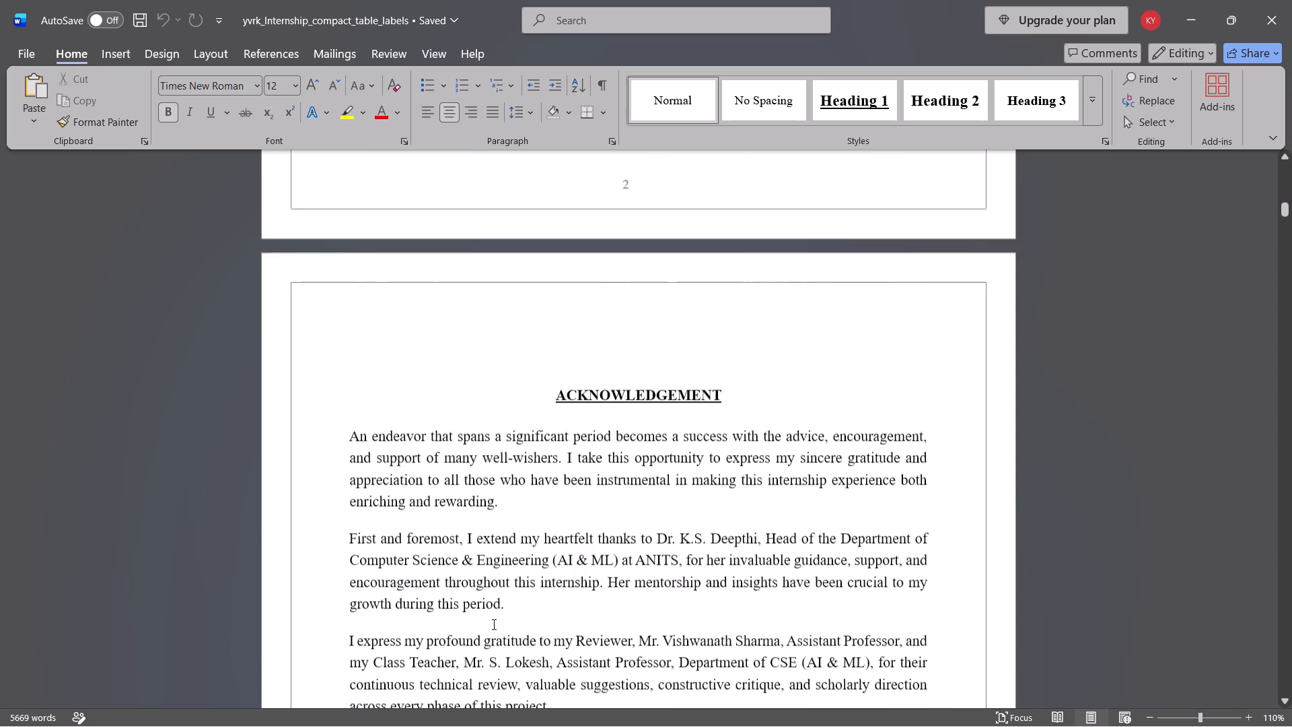
{"action": "scroll", "coordinate": [493, 624], "scroll_direction": "down", "scroll_amount": 2}
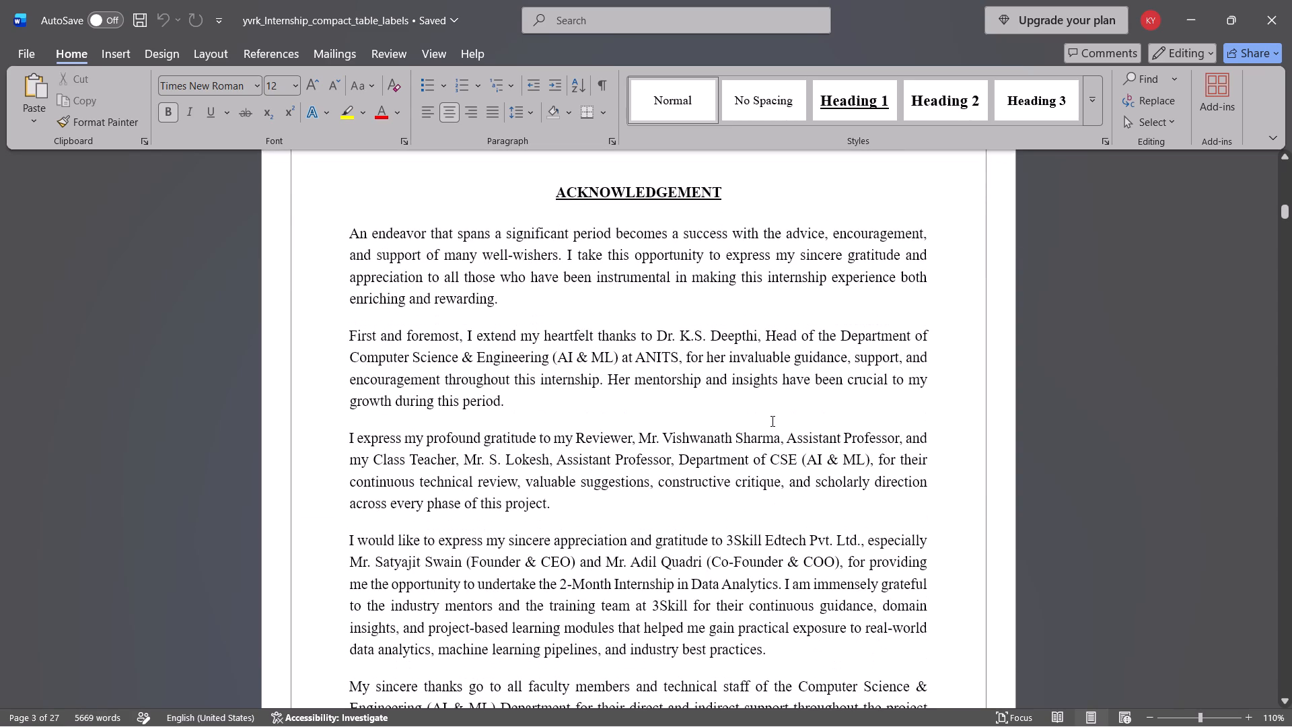
{"action": "left_click_drag", "start_coordinate": [779, 437], "coordinate": [681, 438]}
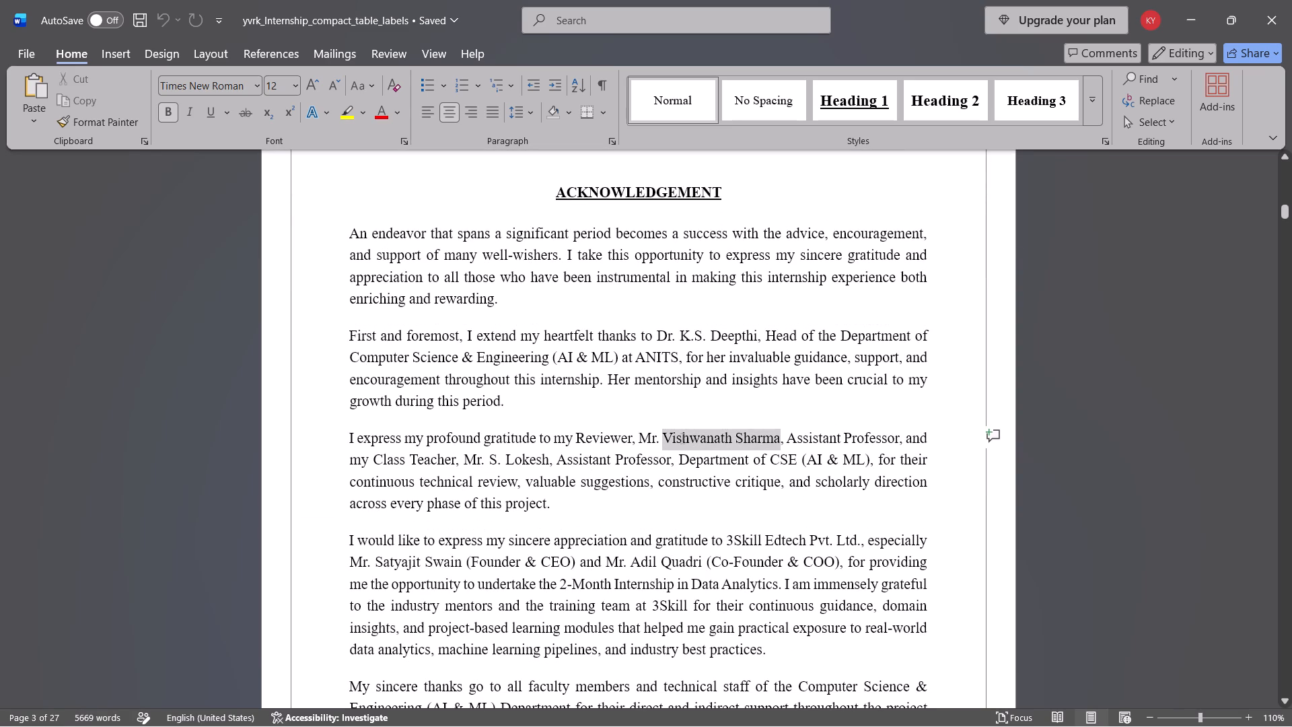
{"action": "left_click_drag", "start_coordinate": [681, 438], "coordinate": [681, 438]}
{"action": "key", "text": "ctrl+v"}
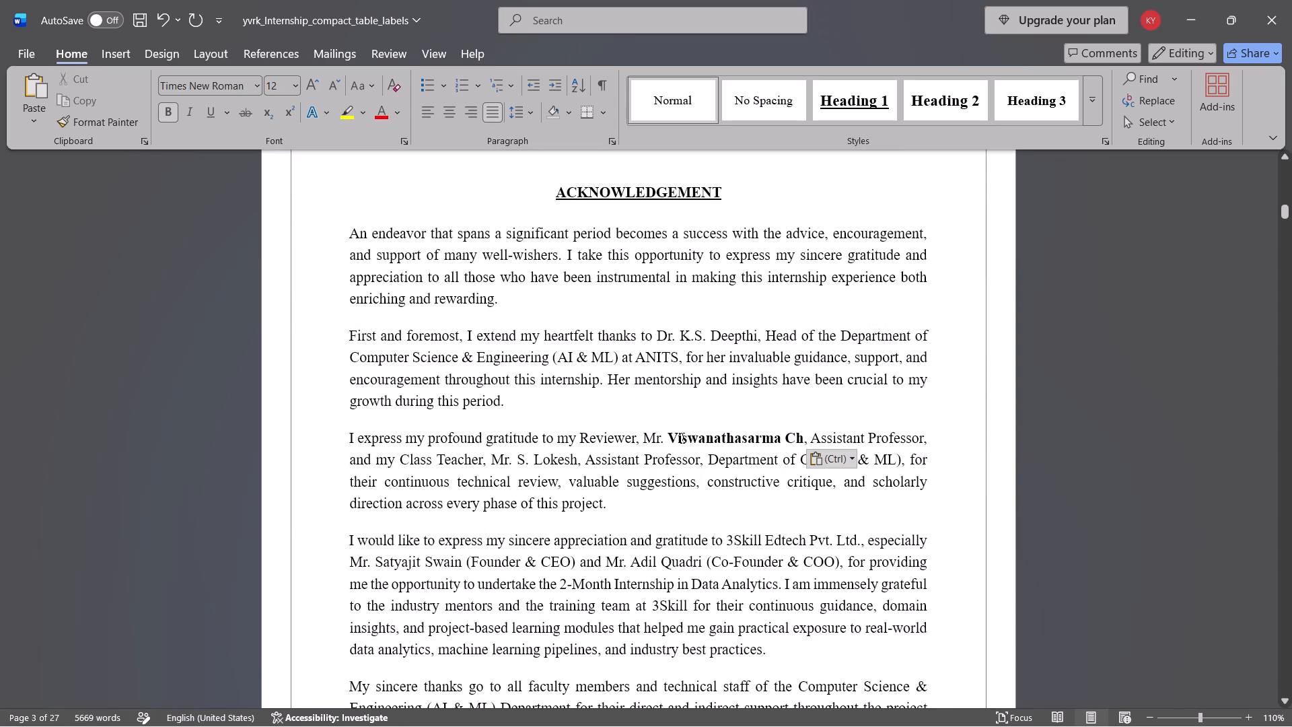
Remove the bold formatting from the pasted reviewer's name in the Acknowledgement and save the document.
{"action": "left_click_drag", "start_coordinate": [804, 437], "coordinate": [672, 437]}
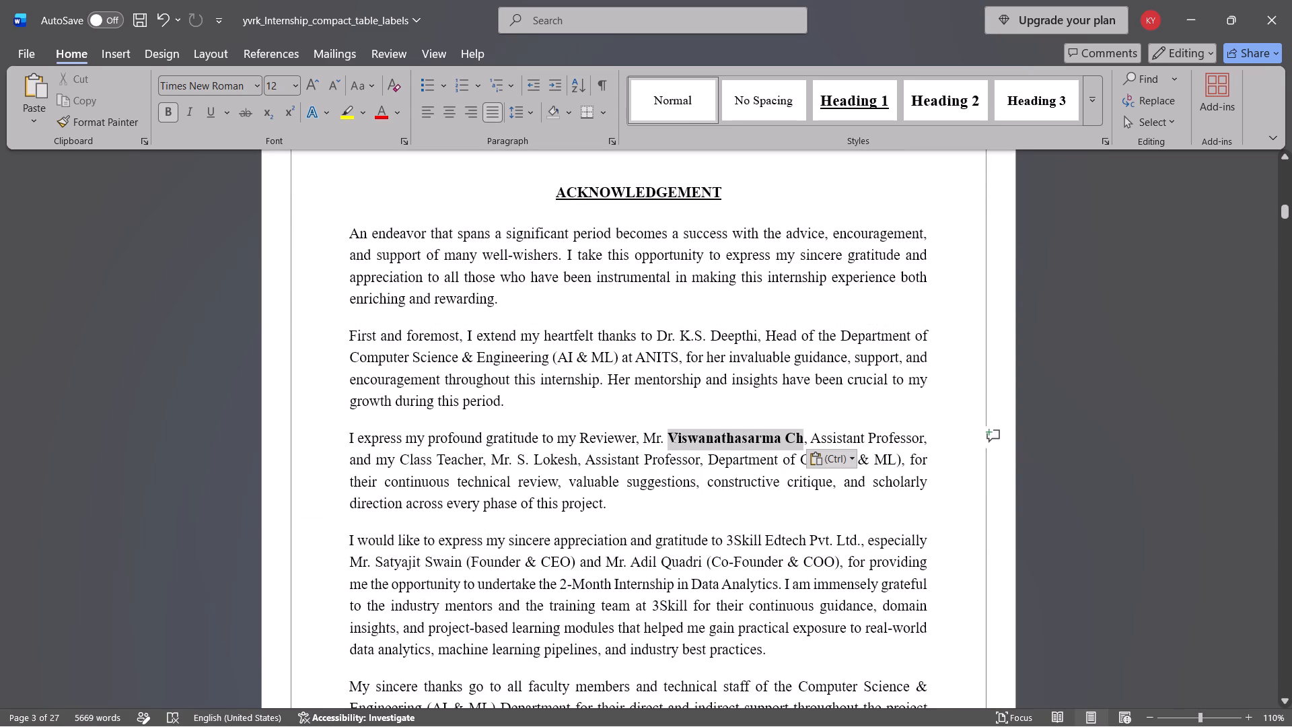
{"action": "left_click_drag", "start_coordinate": [672, 437], "coordinate": [673, 437]}
{"action": "left_click", "coordinate": [692, 414]}
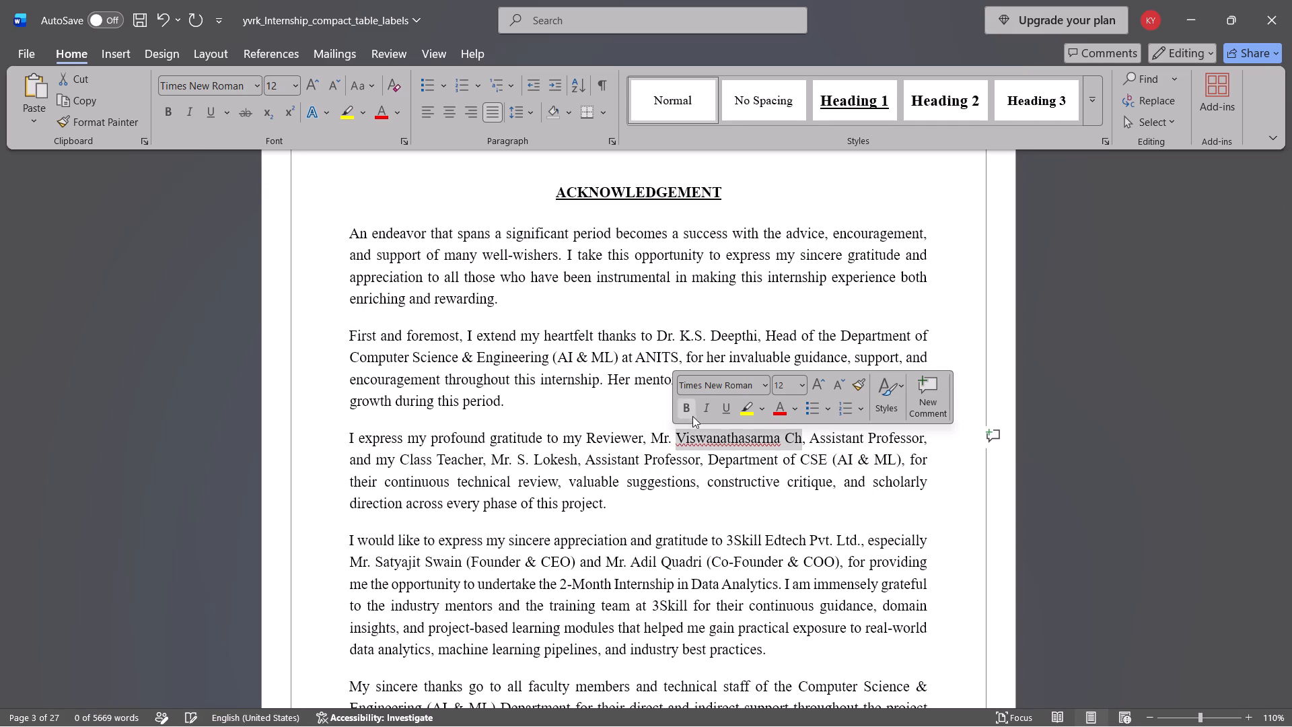
{"action": "left_click", "coordinate": [723, 443]}
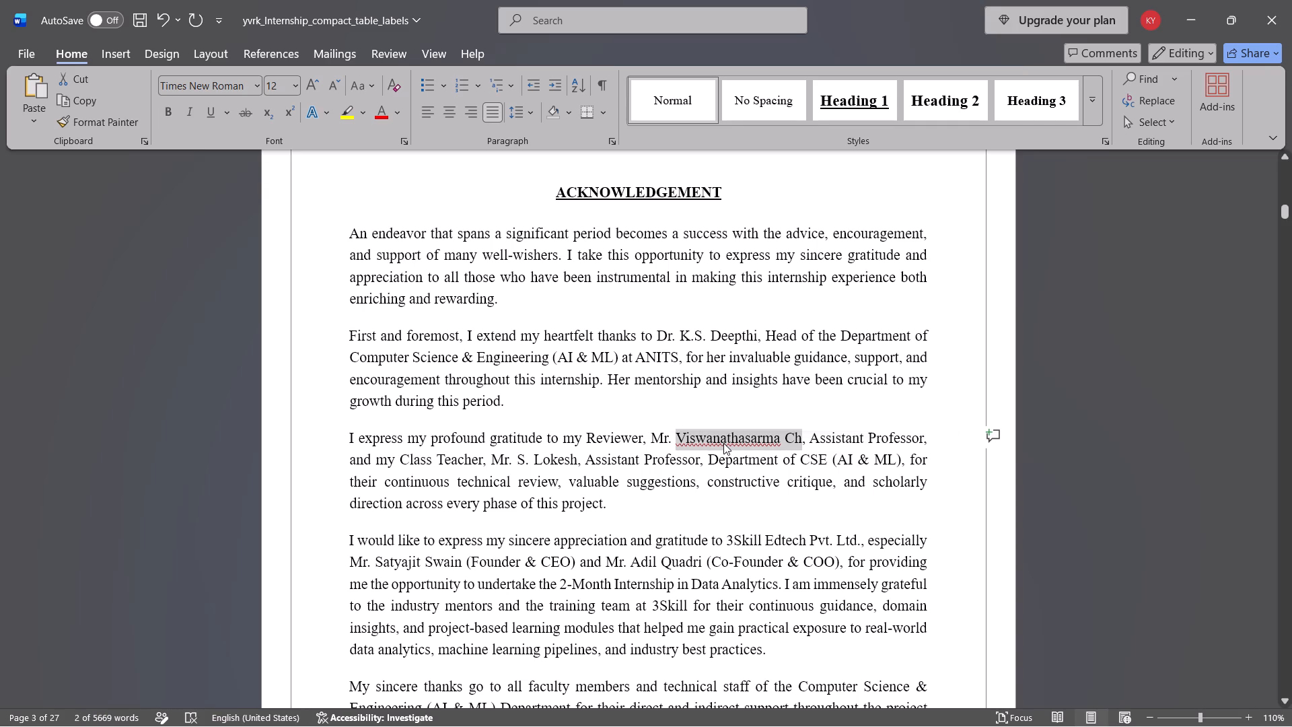
{"action": "left_click", "coordinate": [1028, 493]}
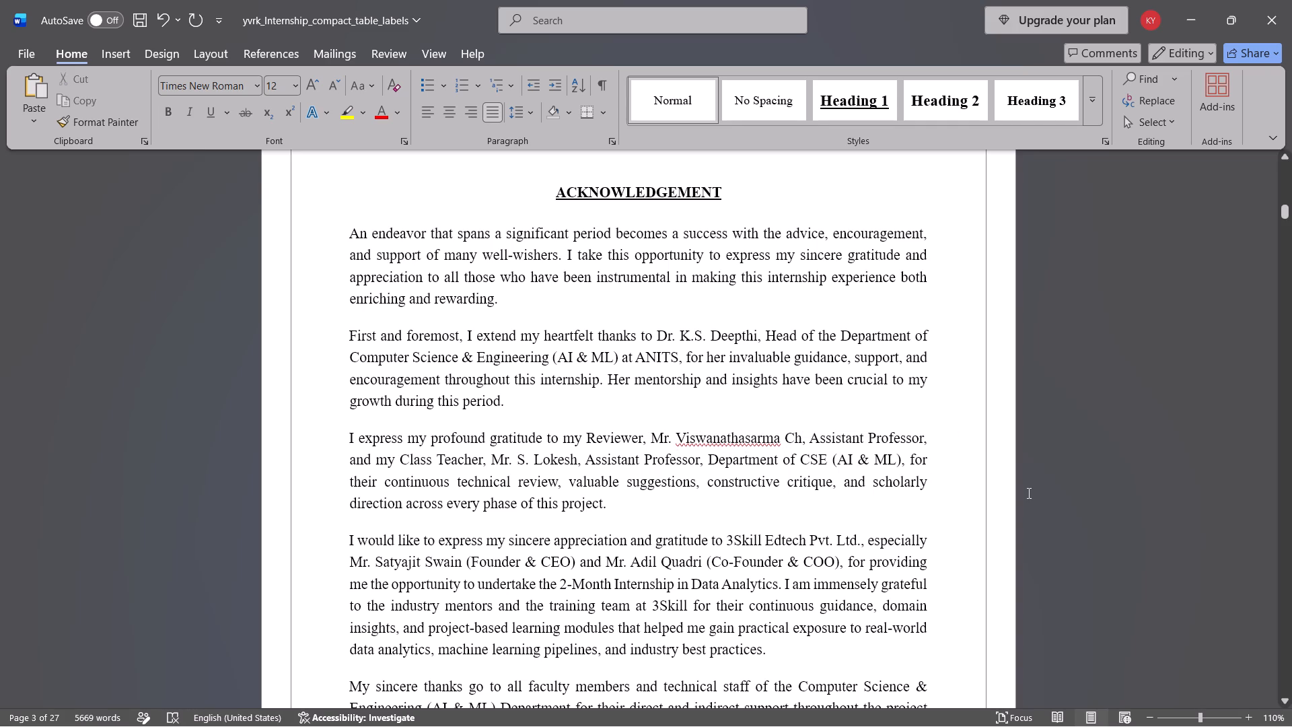
{"action": "key", "text": "ctrl+s"}
Remove the empty space above the ACKNOWLEDGEMENT heading on page 3.
{"action": "scroll", "coordinate": [1028, 493], "scroll_direction": "down", "scroll_amount": 2}
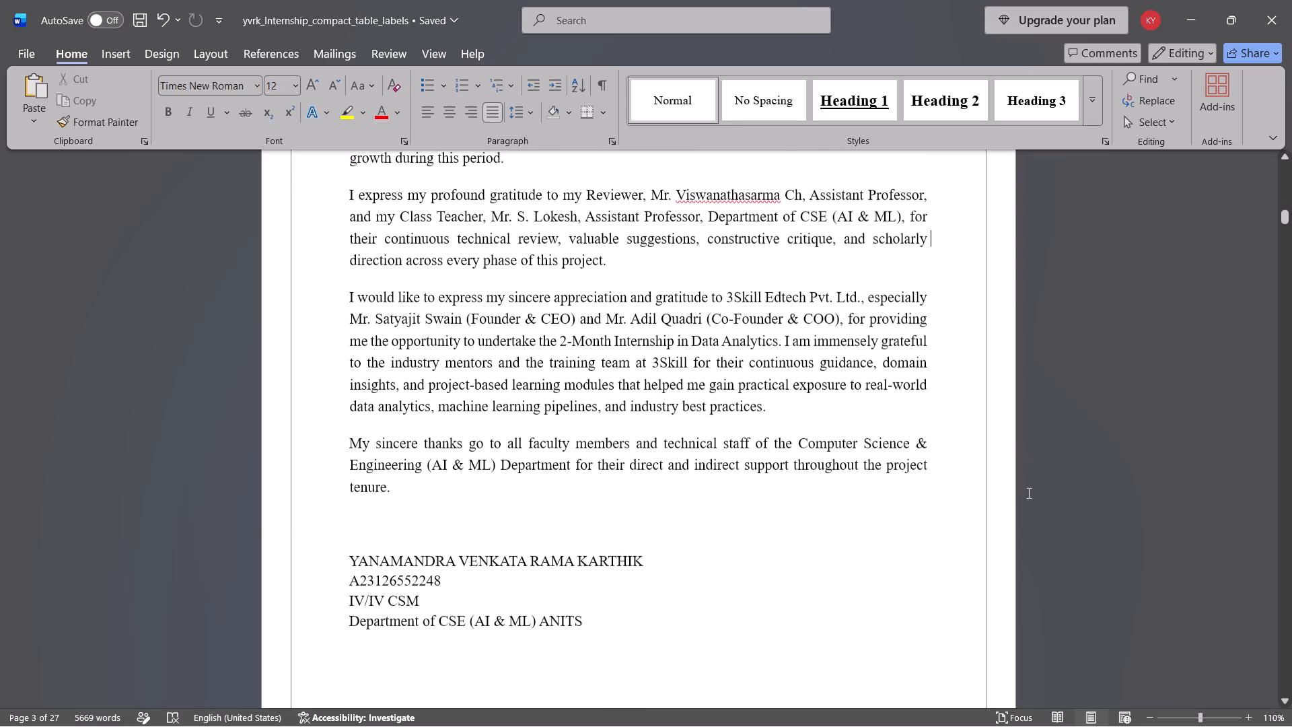
{"action": "scroll", "coordinate": [1028, 493], "scroll_direction": "up", "scroll_amount": 2}
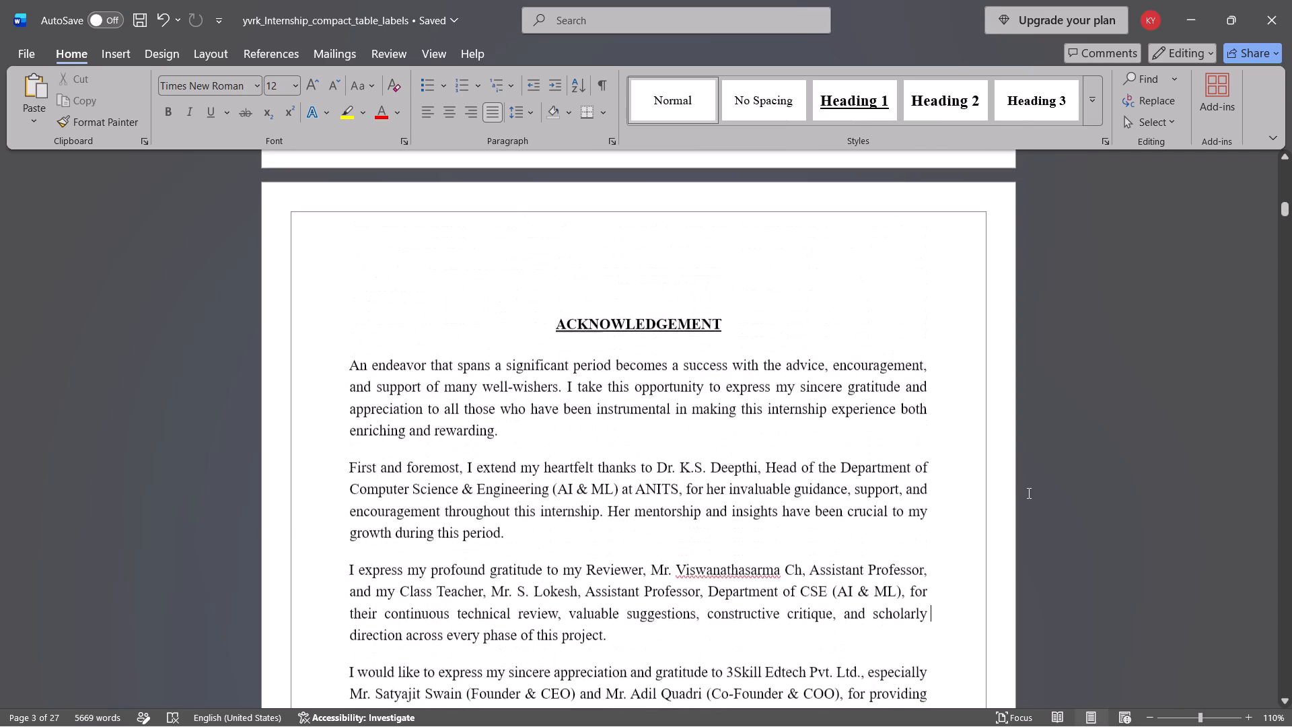
{"action": "left_click", "coordinate": [600, 283]}
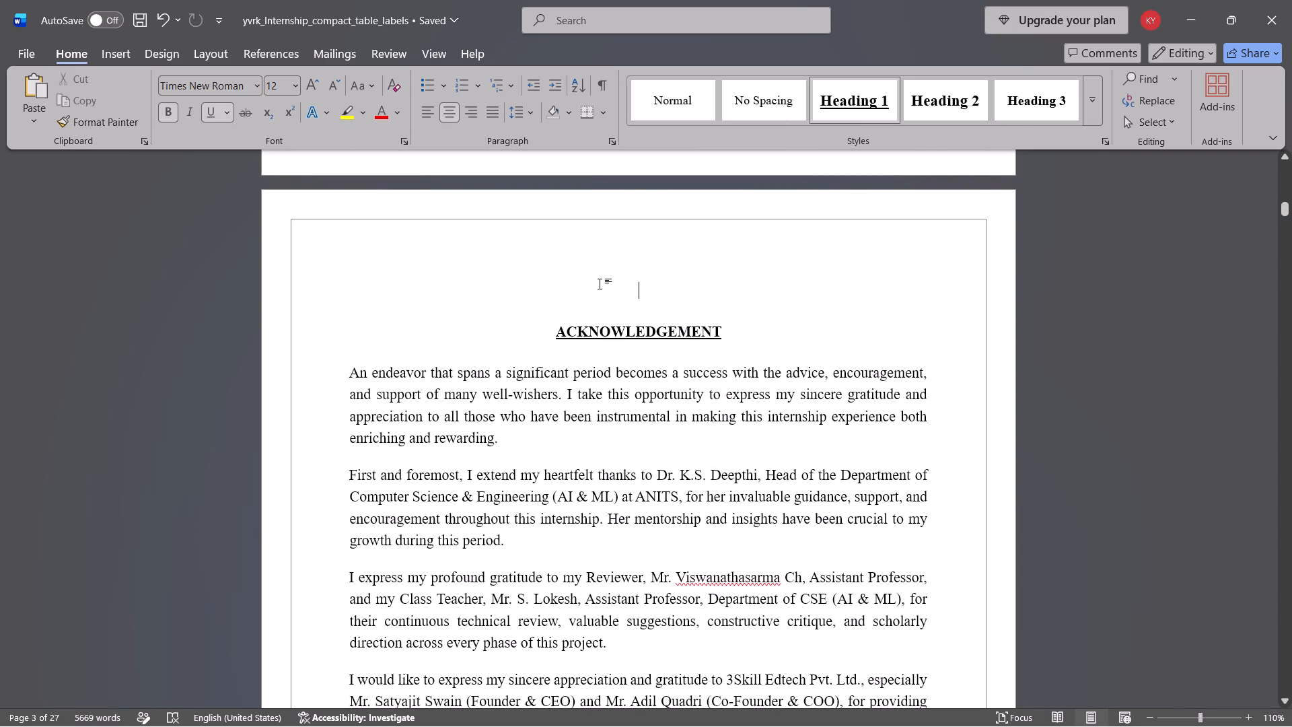
{"action": "key", "text": "BackSpace"}
{"action": "key", "text": "BackSpace"}
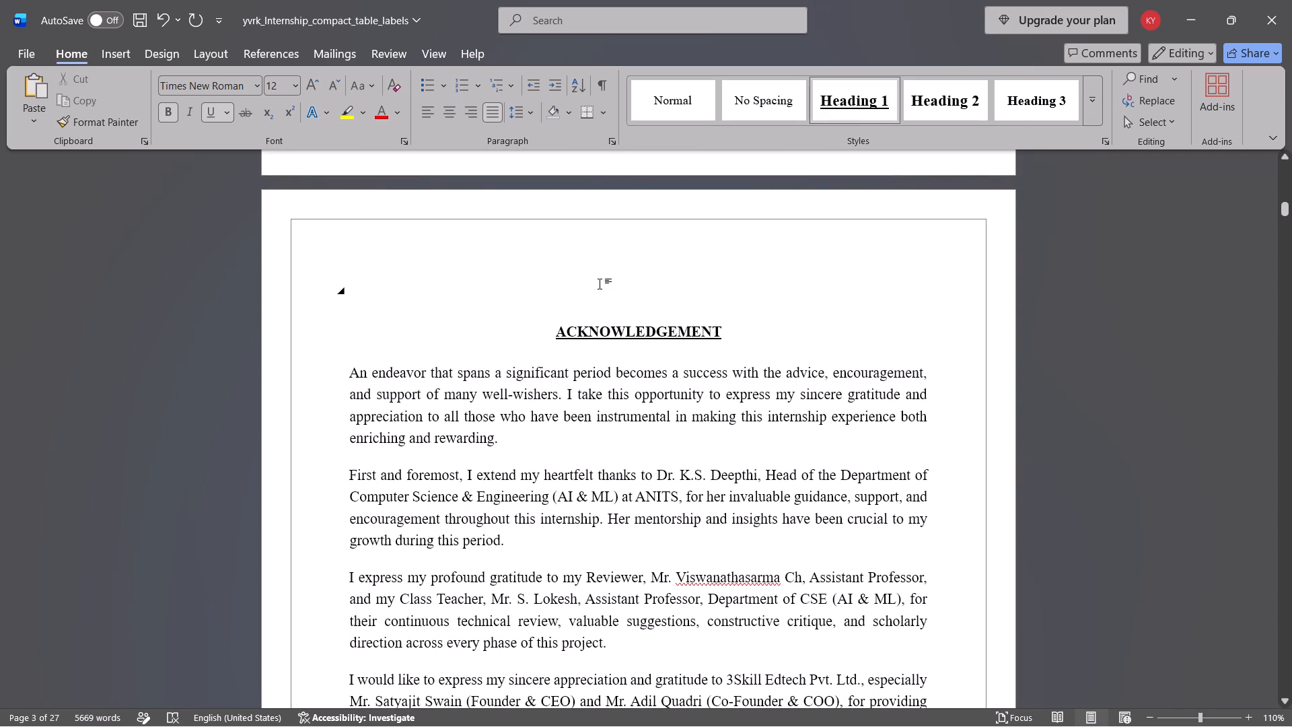
{"action": "key", "text": "BackSpace"}
Insert two line breaks after the Acknowledgement's closing department line to push the Table of Contents onto the next page, and save.
{"action": "scroll", "coordinate": [666, 565], "scroll_direction": "down", "scroll_amount": 3}
{"action": "left_click", "coordinate": [622, 411]}
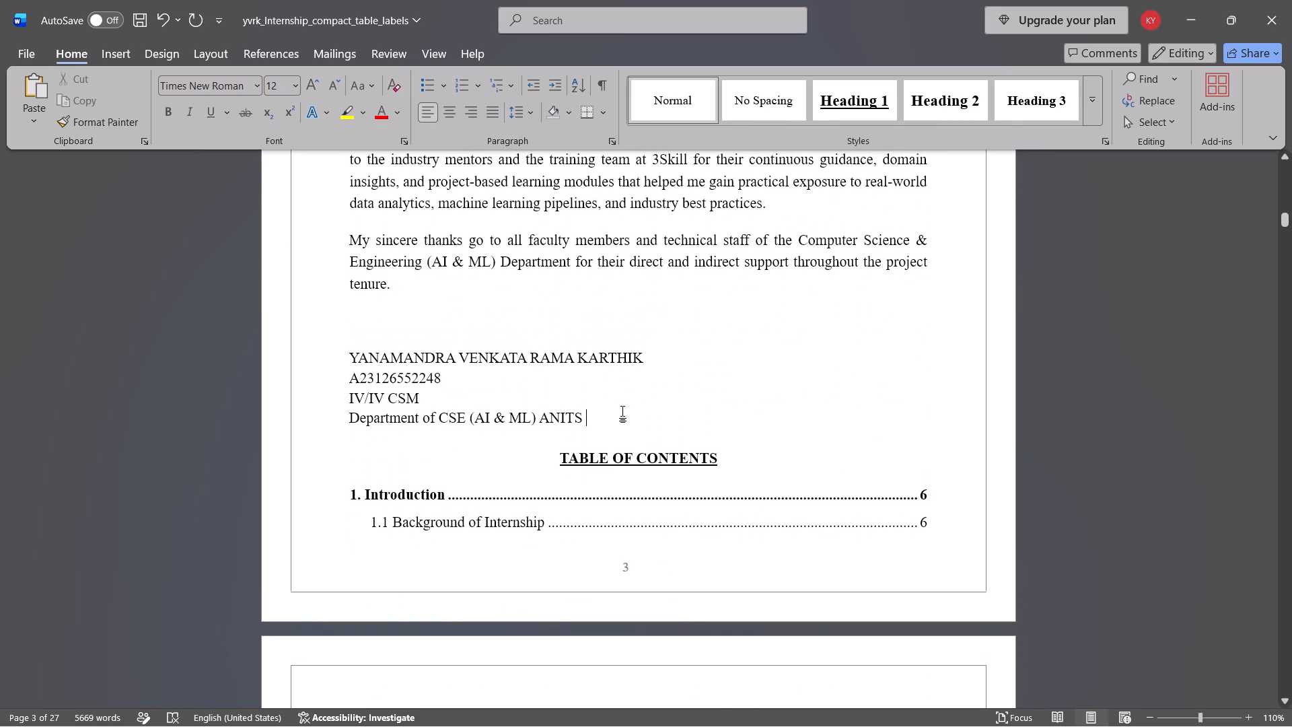
{"action": "key", "text": "Return"}
{"action": "key", "text": "Return"}
{"action": "scroll", "coordinate": [622, 411], "scroll_direction": "down", "scroll_amount": 1}
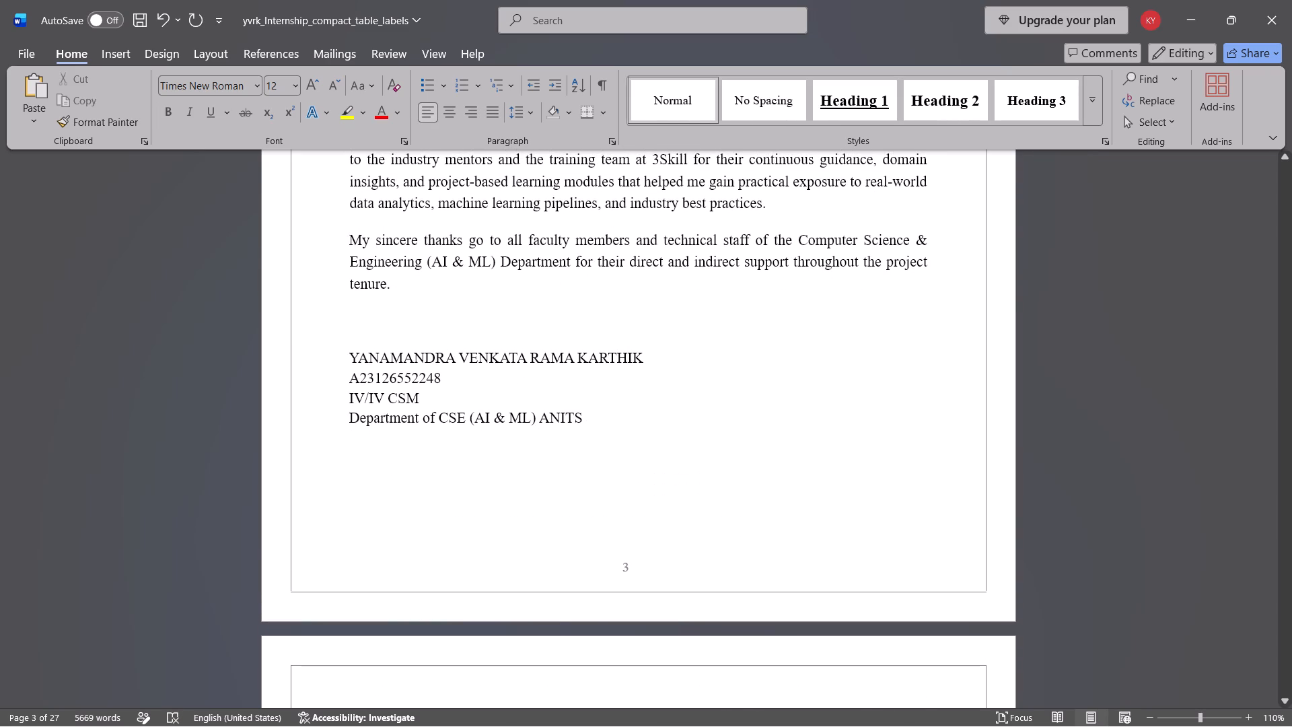
{"action": "scroll", "coordinate": [622, 411], "scroll_direction": "down", "scroll_amount": 7}
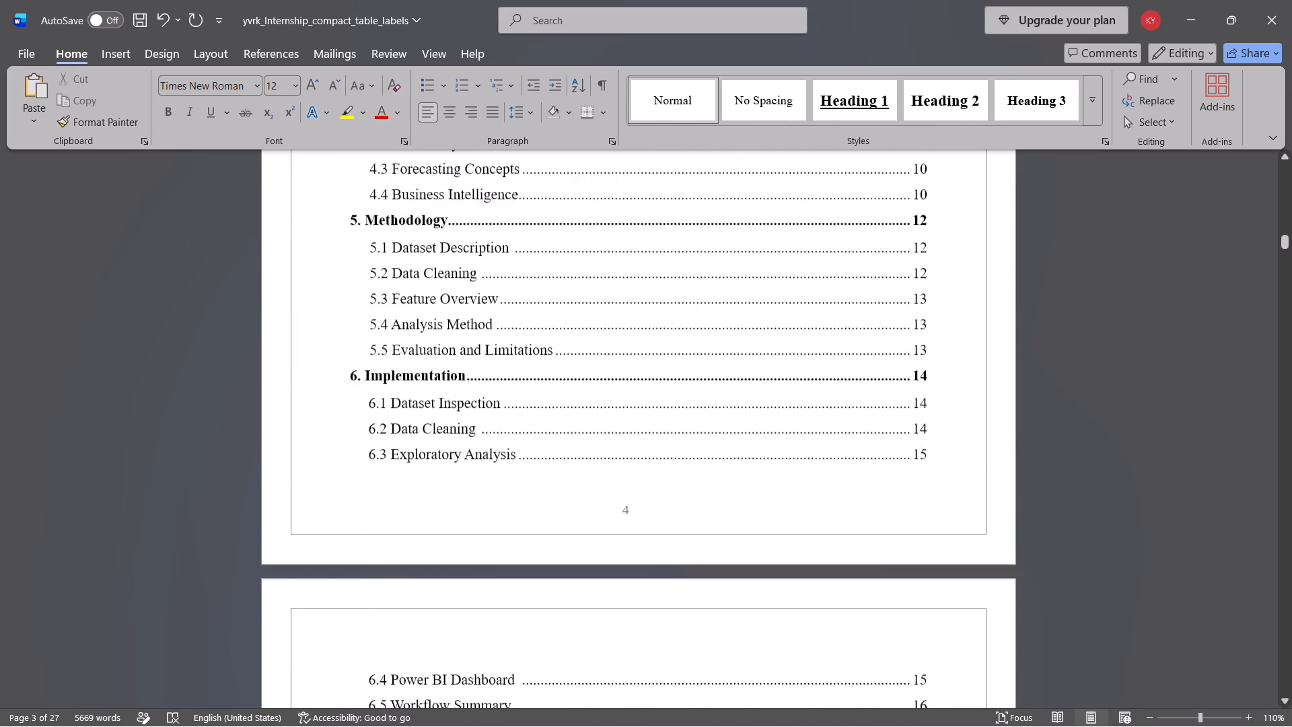
{"action": "scroll", "coordinate": [622, 411], "scroll_direction": "down", "scroll_amount": 4}
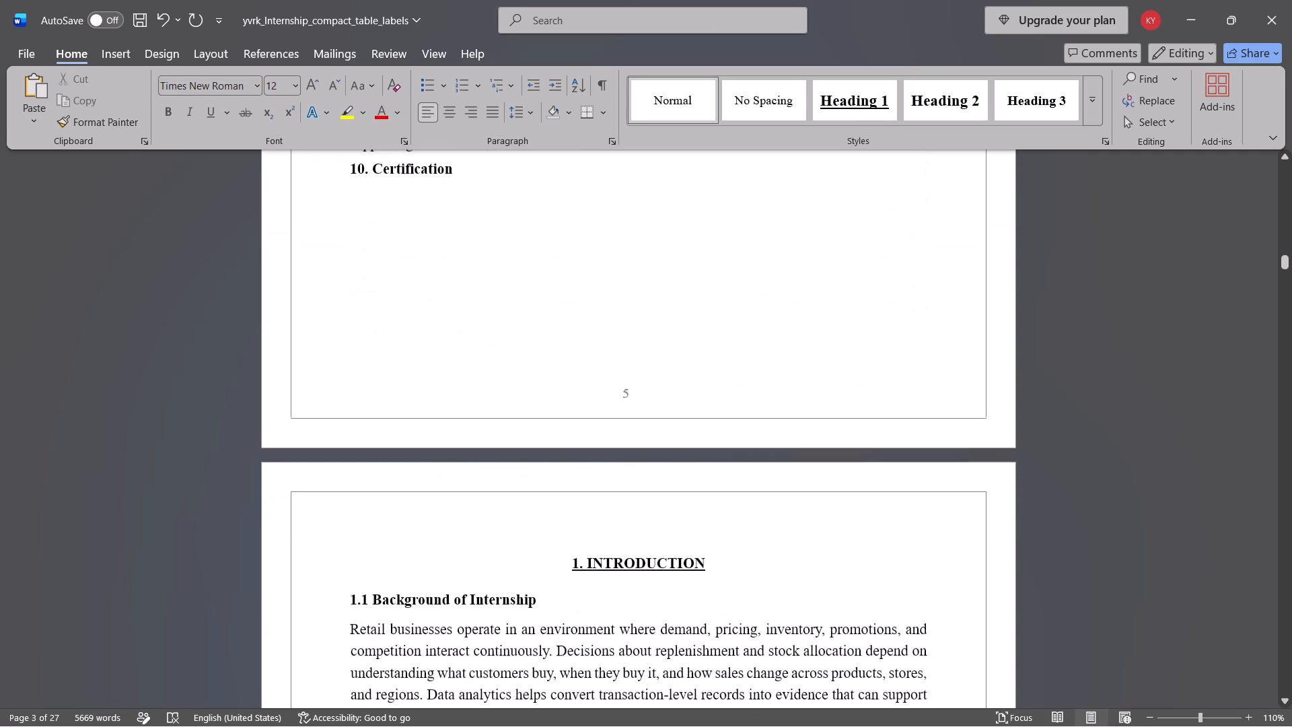
{"action": "scroll", "coordinate": [622, 411], "scroll_direction": "down", "scroll_amount": 4}
{"action": "key", "text": "ctrl+s"}
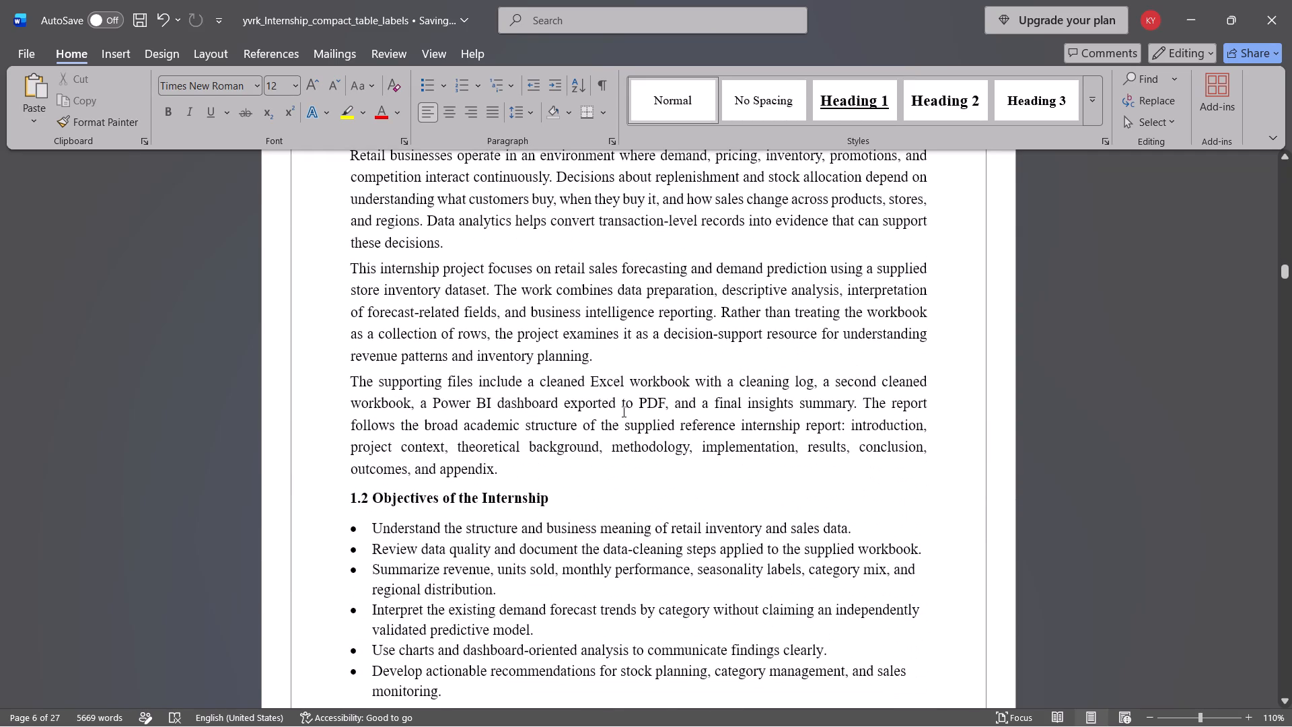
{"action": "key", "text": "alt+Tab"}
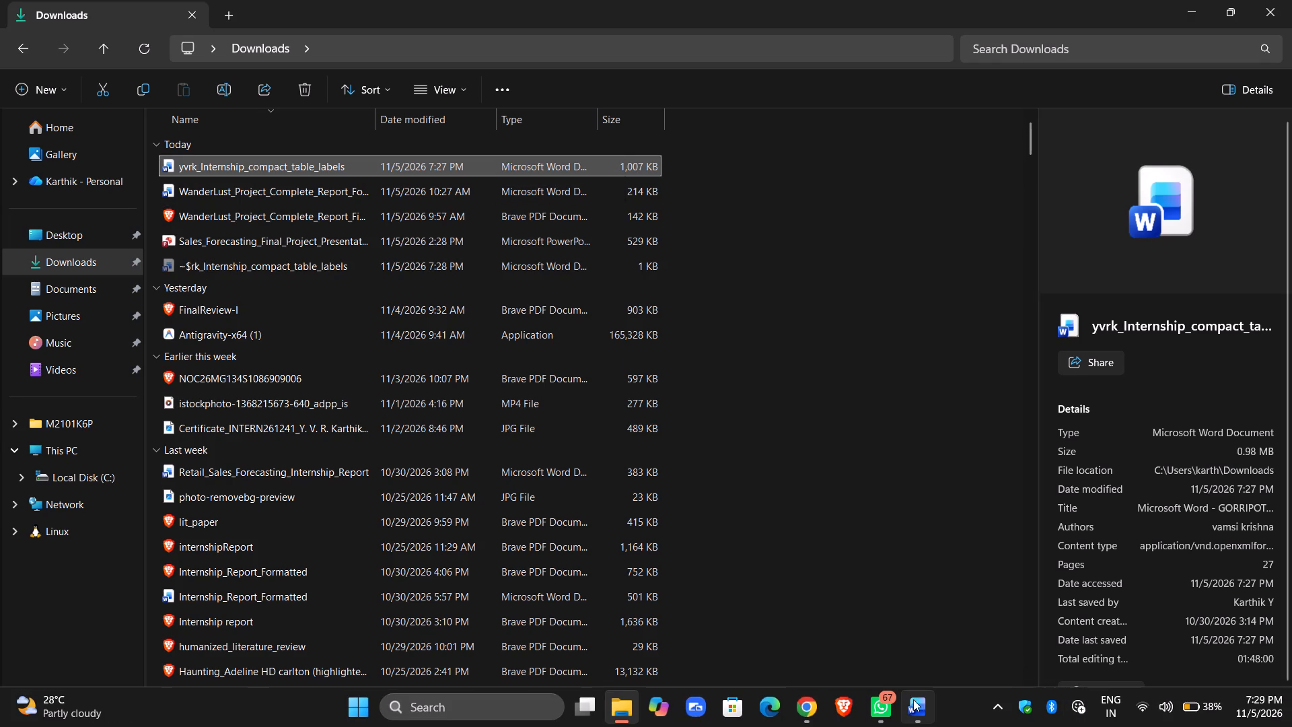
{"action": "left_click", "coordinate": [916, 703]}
Set the line spacing of all bullets under 1.5 Expected Deliverables to 1.15.
{"action": "scroll", "coordinate": [675, 429], "scroll_direction": "up", "scroll_amount": 3}
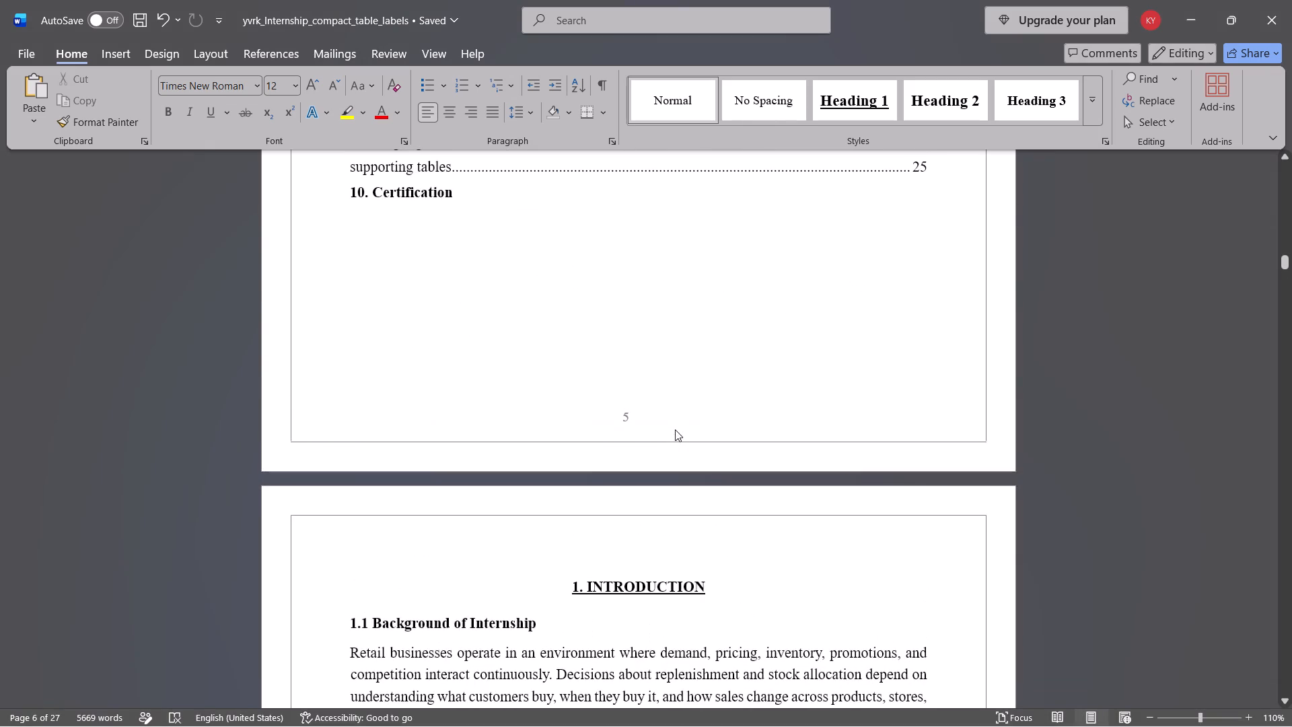
{"action": "scroll", "coordinate": [675, 429], "scroll_direction": "down", "scroll_amount": 4}
{"action": "scroll", "coordinate": [675, 429], "scroll_direction": "up", "scroll_amount": 1}
{"action": "scroll", "coordinate": [502, 428], "scroll_direction": "down", "scroll_amount": 1}
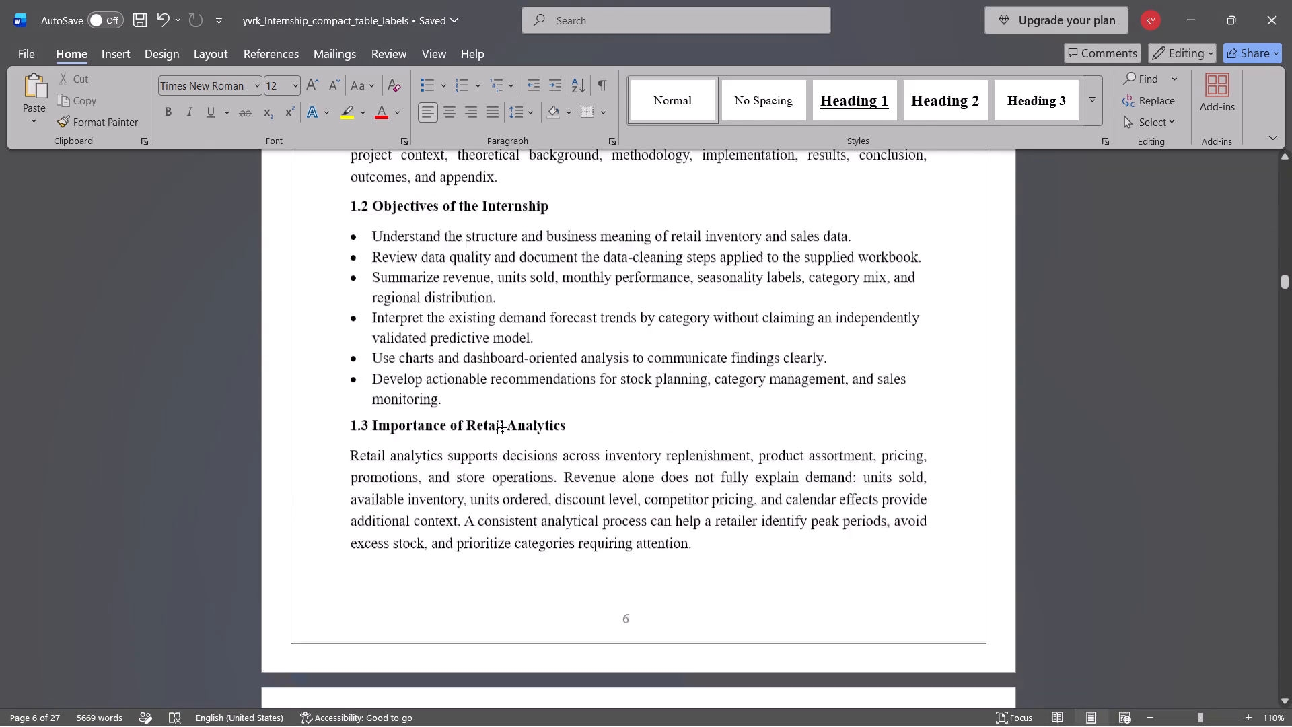
{"action": "scroll", "coordinate": [502, 428], "scroll_direction": "down", "scroll_amount": 2}
{"action": "scroll", "coordinate": [502, 428], "scroll_direction": "up", "scroll_amount": 1}
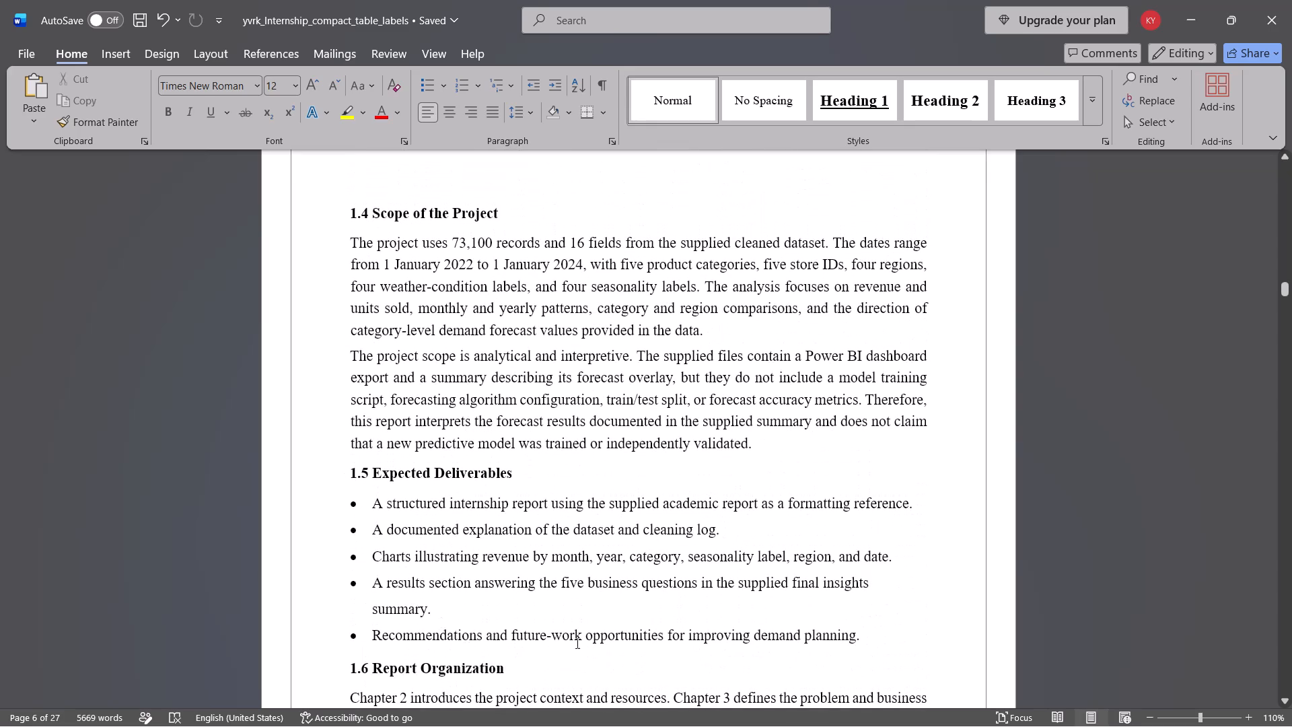
{"action": "left_click_drag", "start_coordinate": [866, 639], "coordinate": [420, 520]}
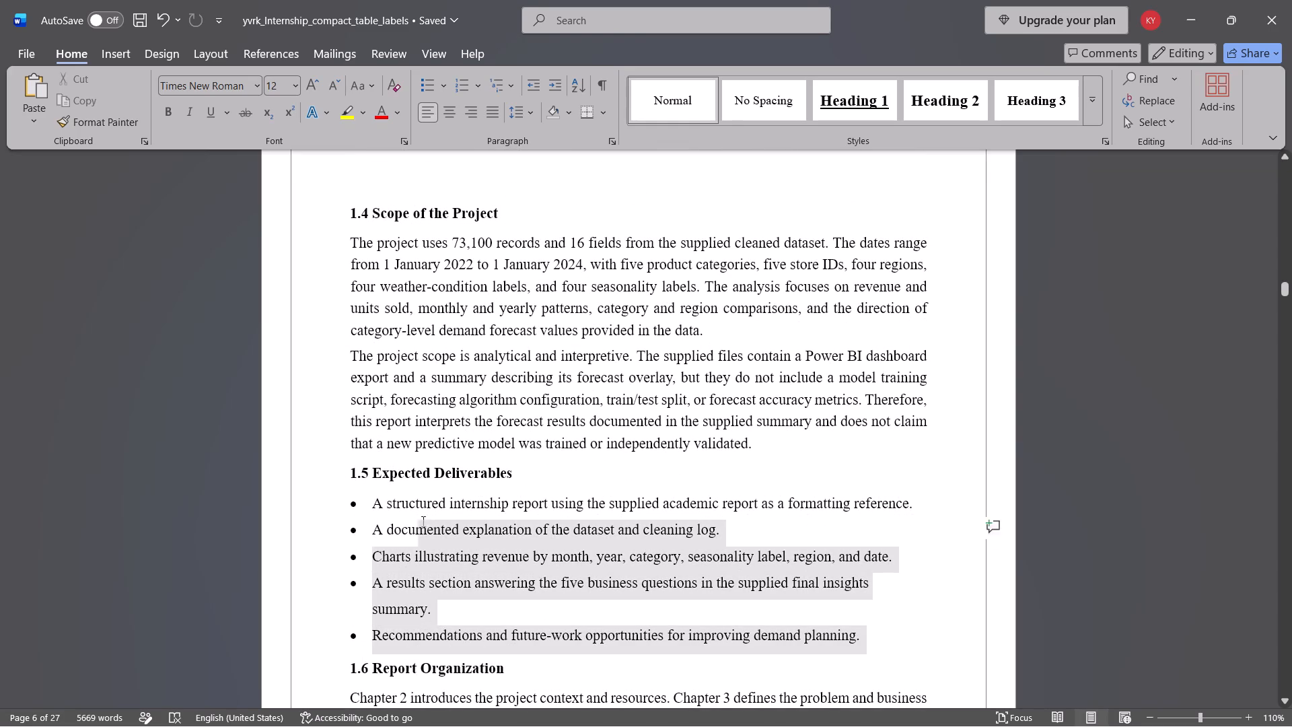
{"action": "left_click_drag", "start_coordinate": [420, 520], "coordinate": [369, 497]}
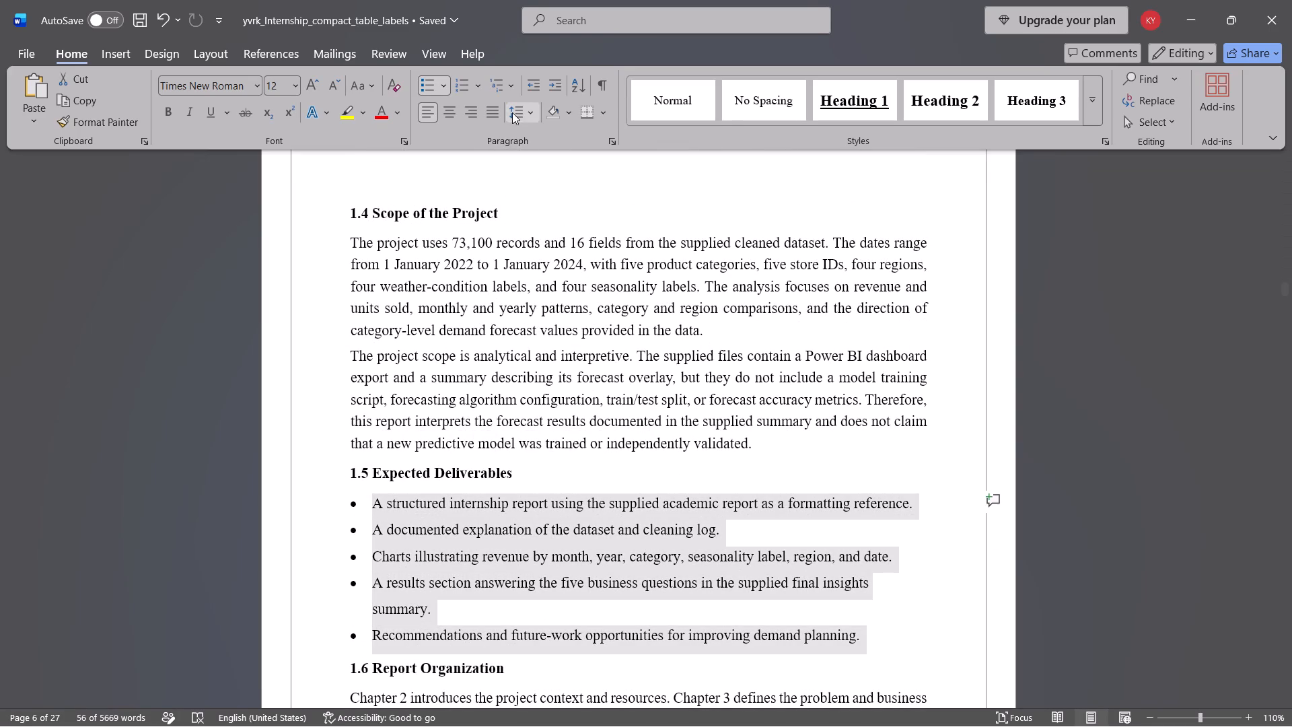
{"action": "left_click", "coordinate": [512, 112]}
{"action": "left_click", "coordinate": [519, 158]}
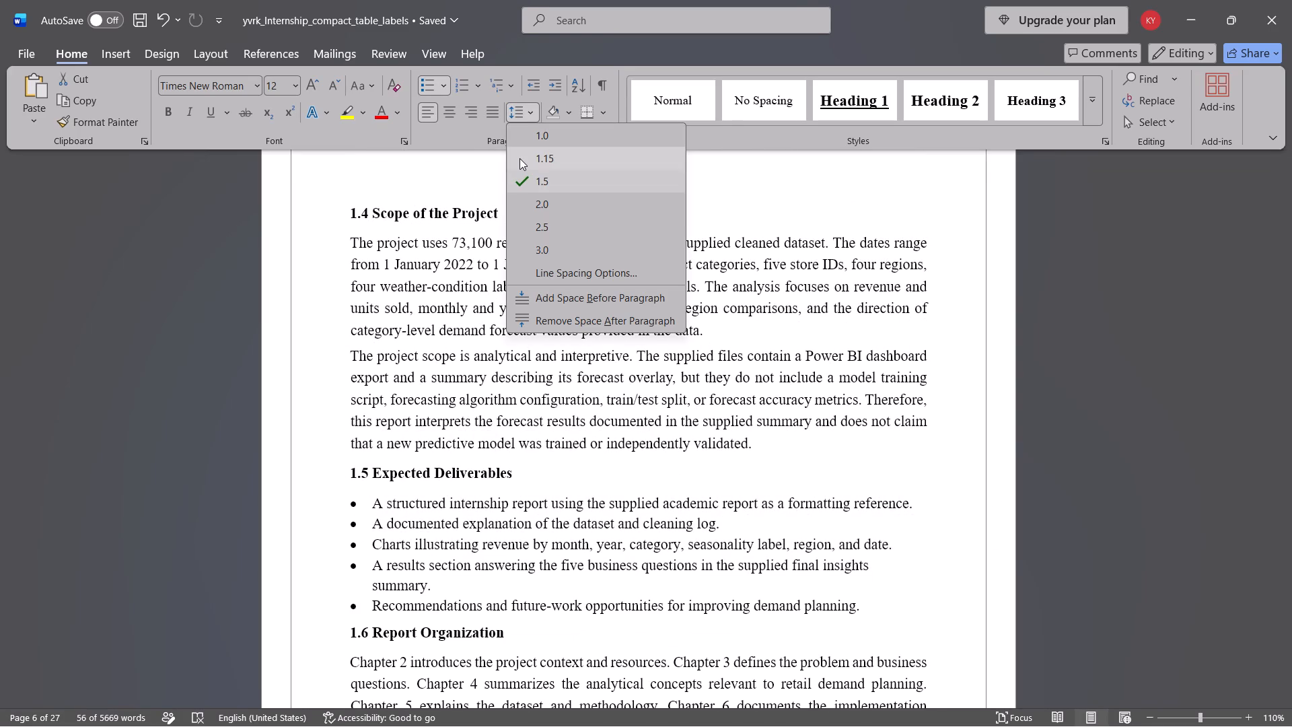
Check the following pages of the report through section 4.3 Forecasting Concepts and save the document.
{"action": "scroll", "coordinate": [648, 514], "scroll_direction": "down", "scroll_amount": 5}
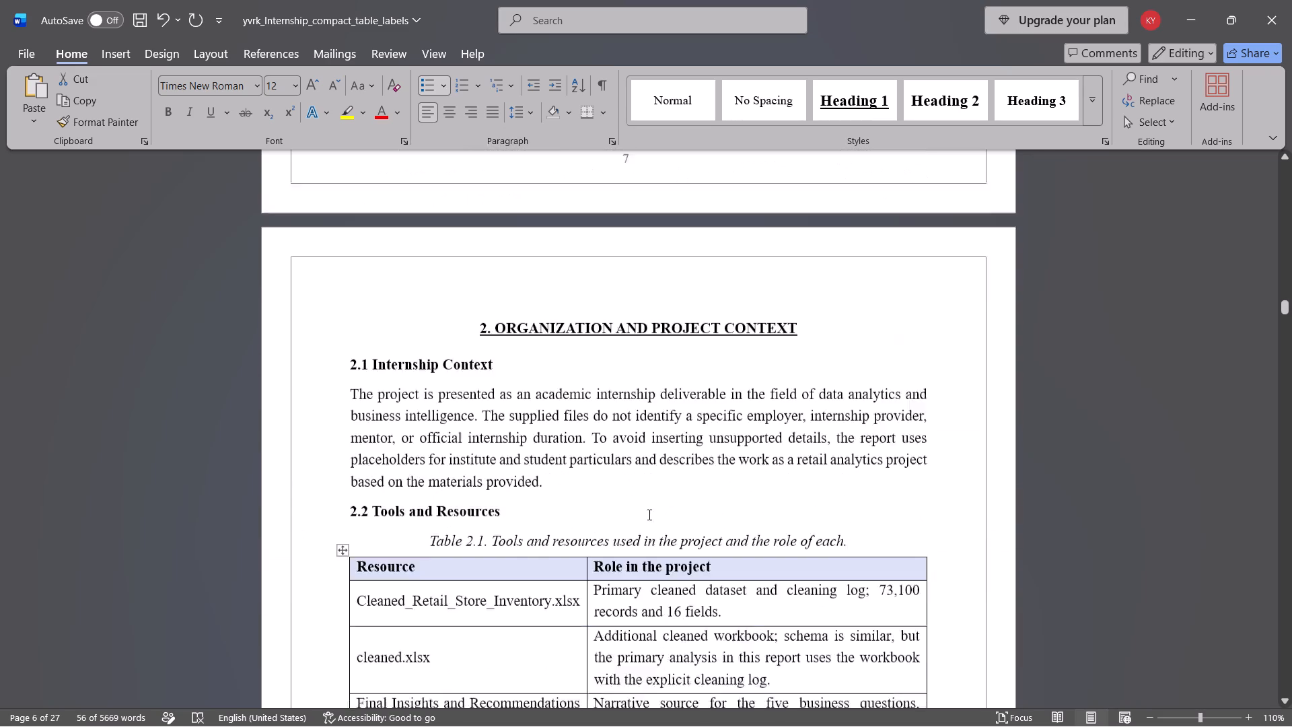
{"action": "scroll", "coordinate": [648, 514], "scroll_direction": "down", "scroll_amount": 5}
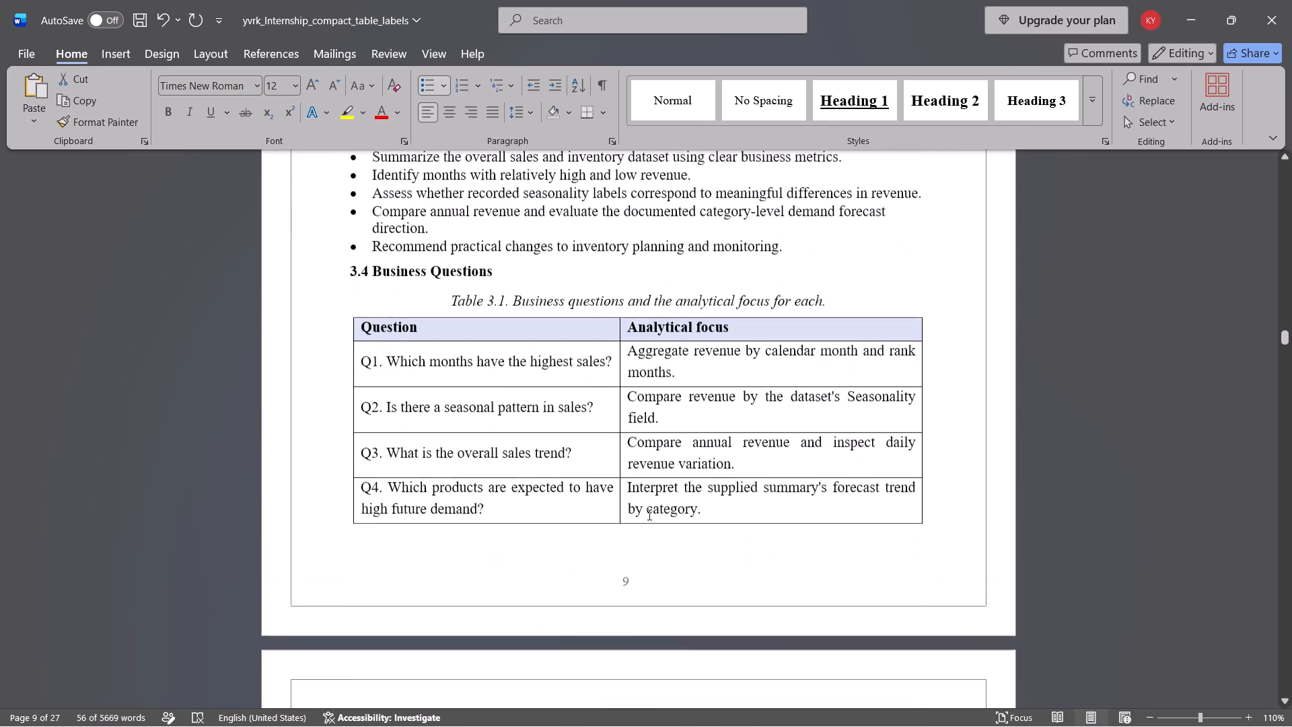
{"action": "scroll", "coordinate": [648, 514], "scroll_direction": "down", "scroll_amount": 5}
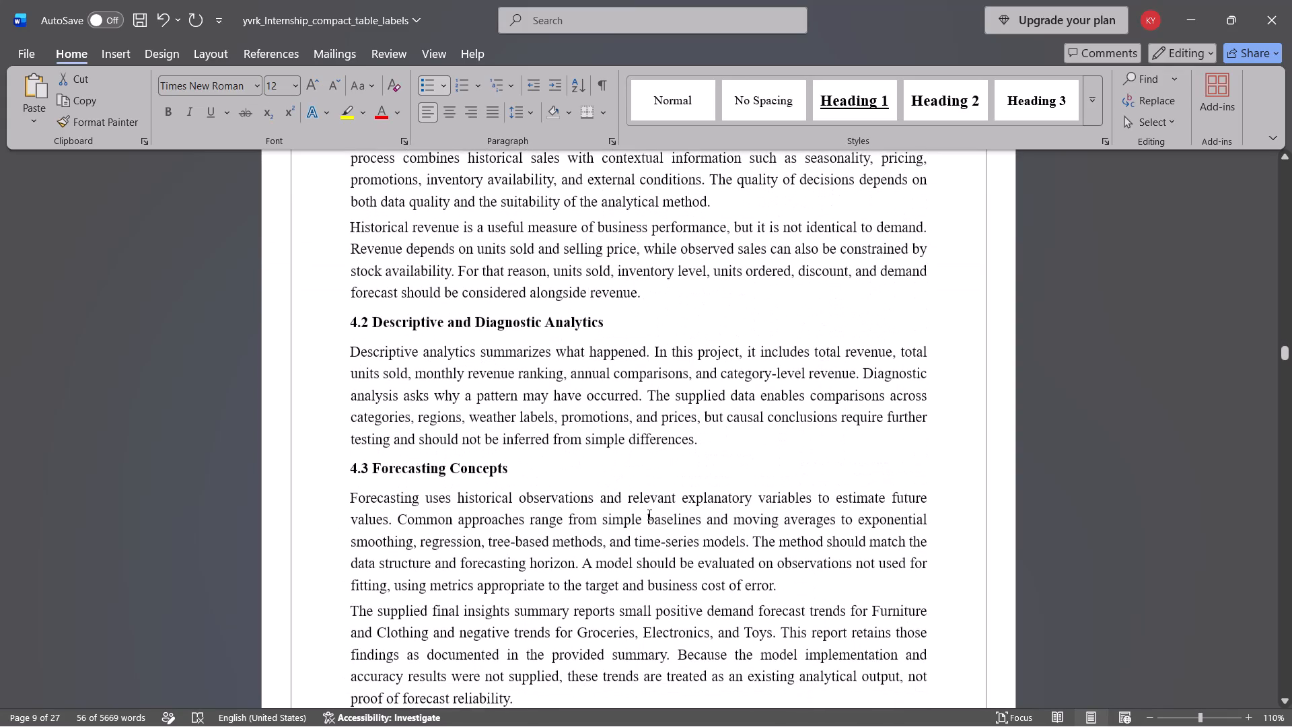
{"action": "key", "text": "ctrl+s"}
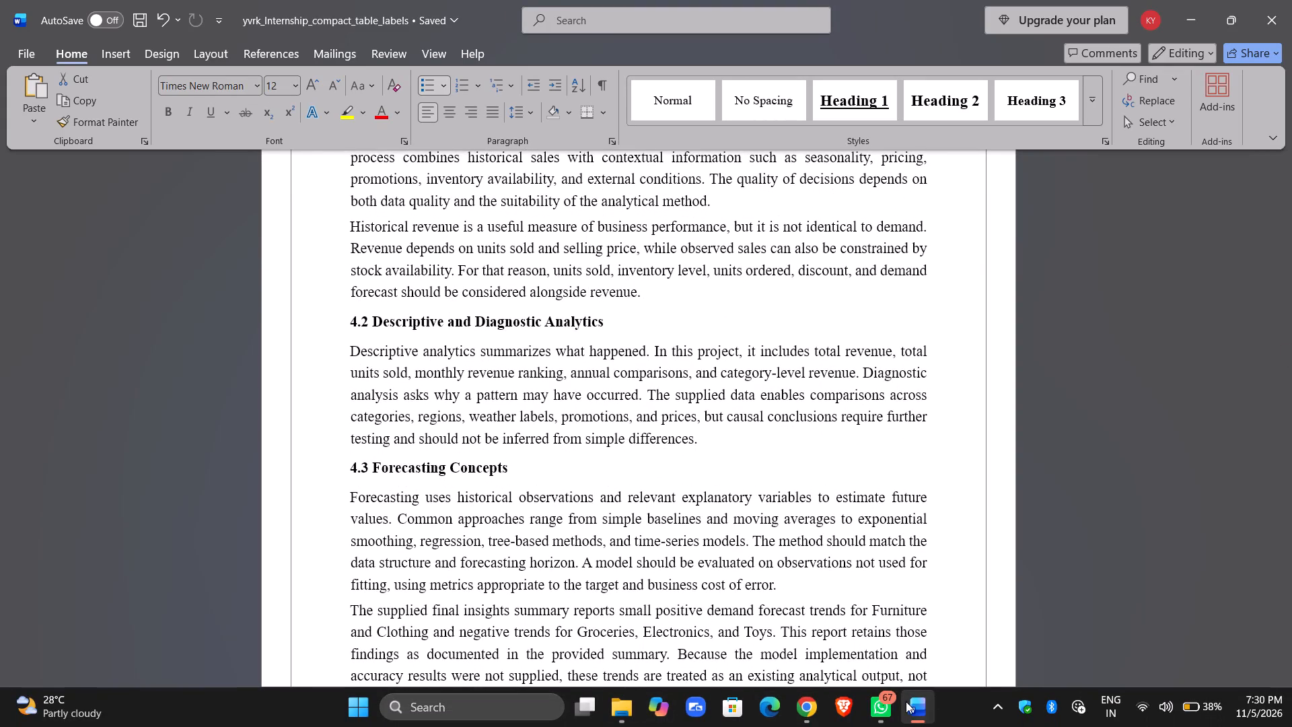
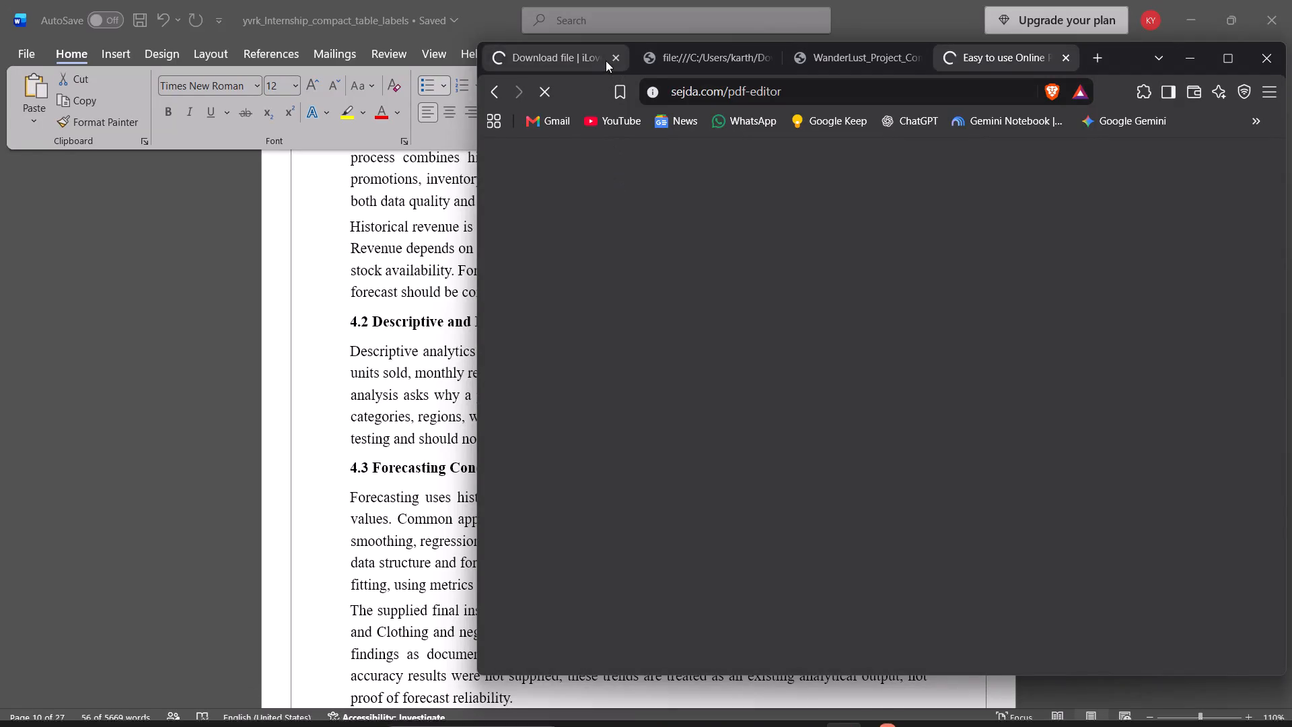
In the browser, convert the updated yvrk_Internship_compact_table_labels Word file from Downloads to PDF using iLovePDF.
{"action": "left_click", "coordinate": [606, 61]}
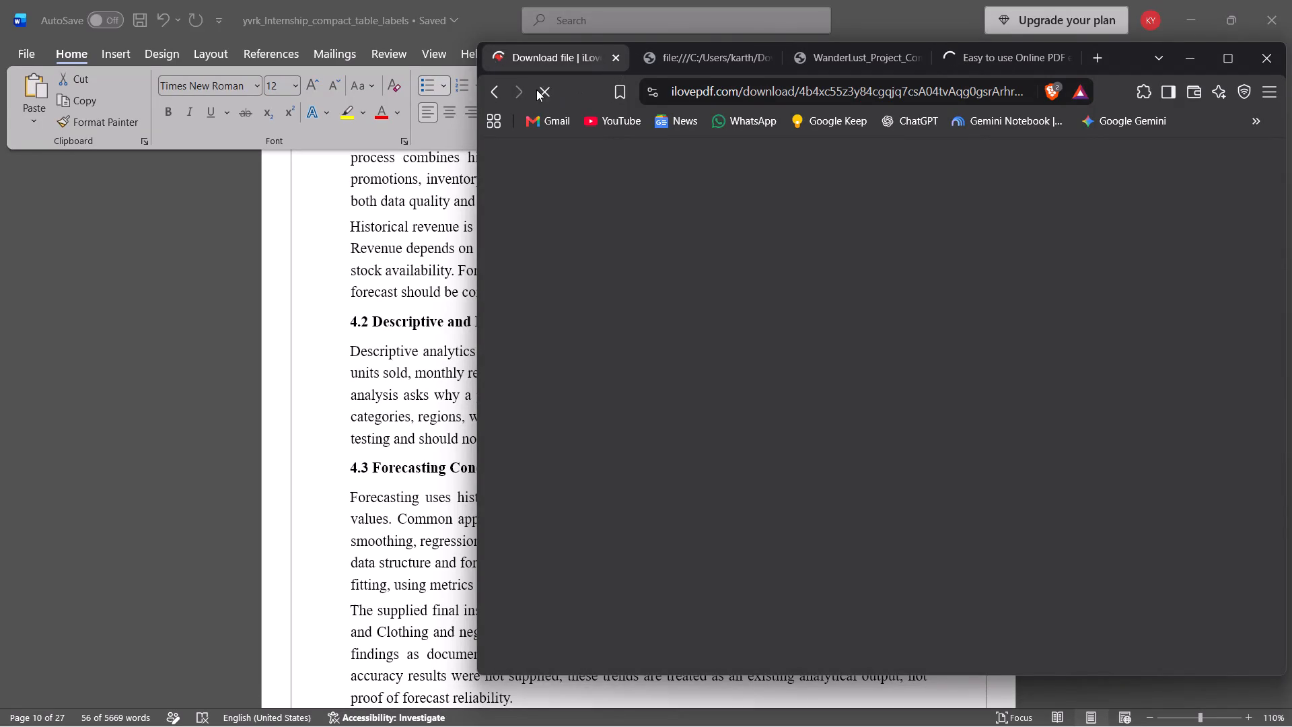
{"action": "left_click", "coordinate": [498, 91]}
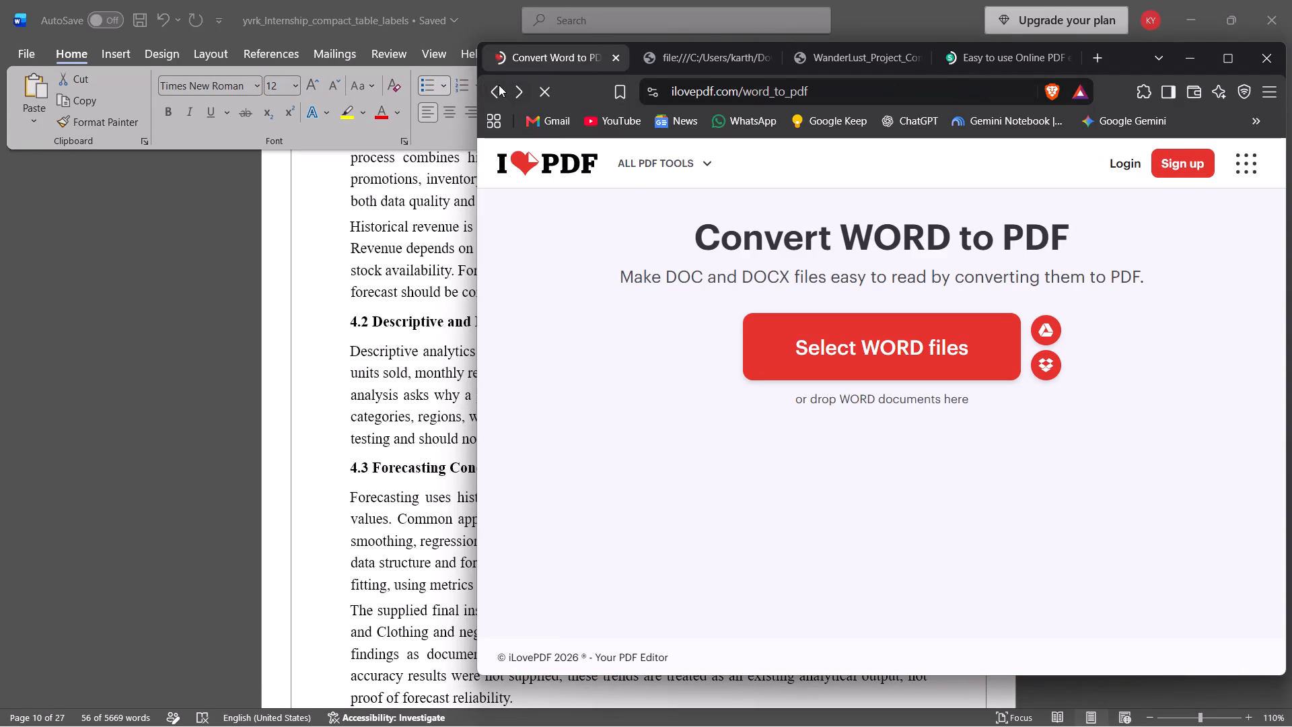
{"action": "left_click", "coordinate": [498, 86]}
{"action": "left_click", "coordinate": [514, 93]}
{"action": "left_click", "coordinate": [857, 362]}
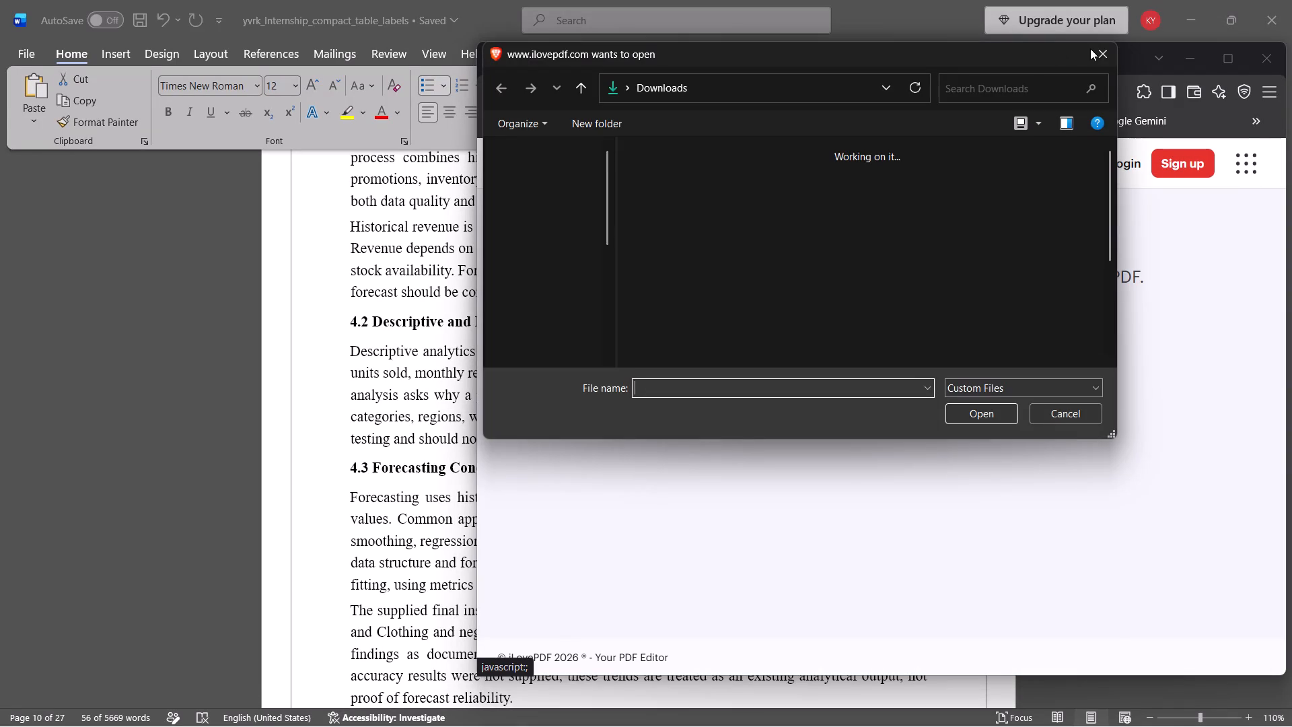
{"action": "left_click", "coordinate": [694, 228]}
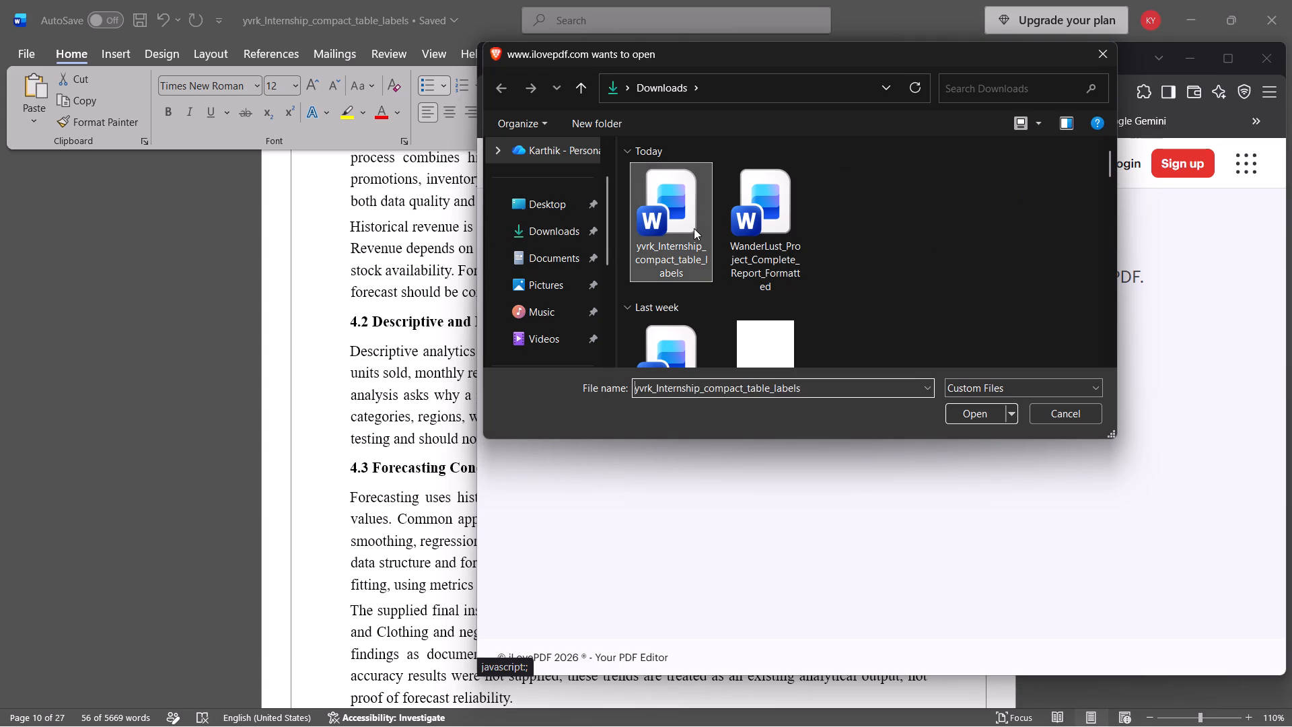
{"action": "key", "text": "Return"}
{"action": "left_click", "coordinate": [1143, 617]}
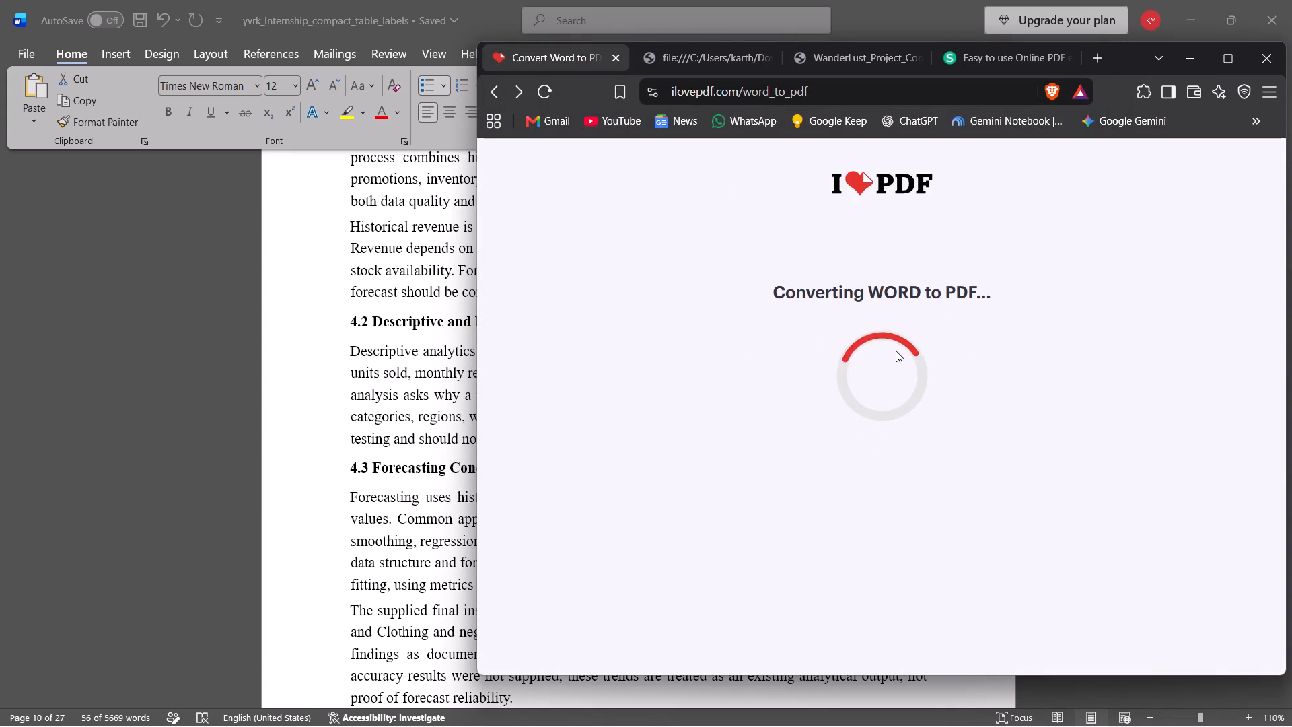
Download the converted report to the Downloads folder as yvrk_Internship_compact_table_labels in PDF format.
{"action": "left_click", "coordinate": [912, 303]}
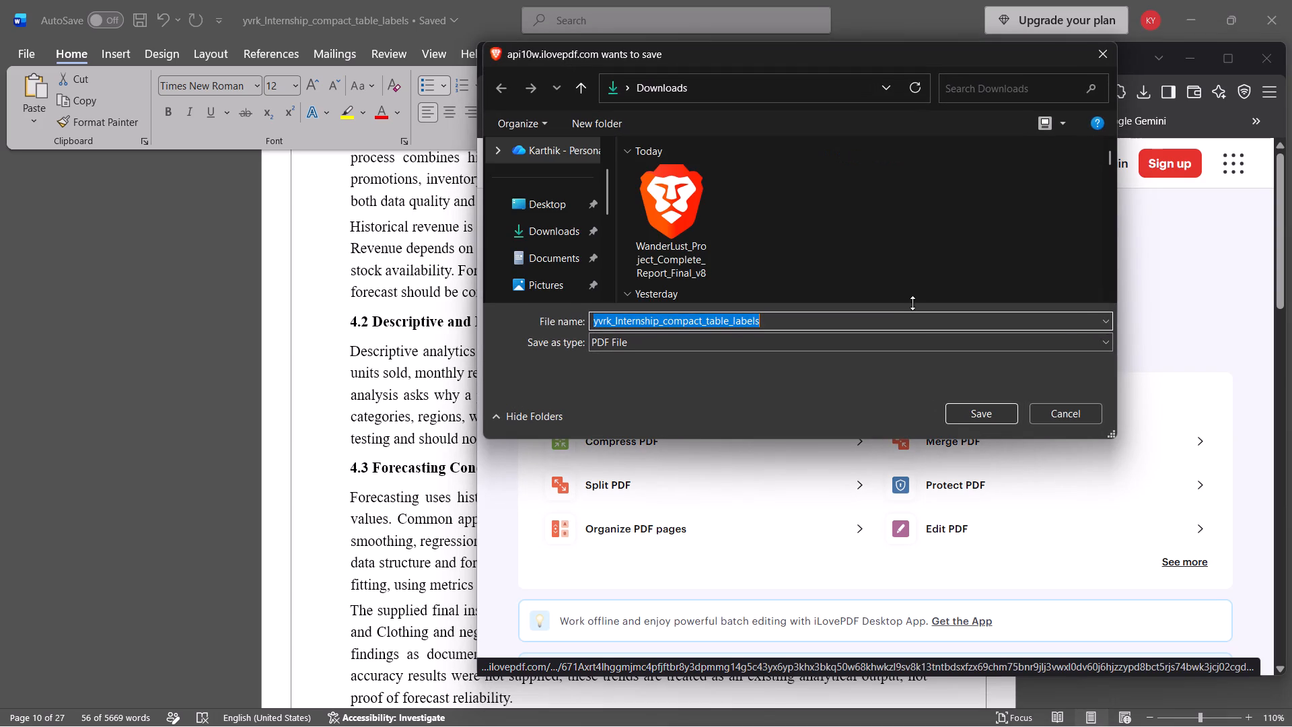
{"action": "left_click", "coordinate": [1001, 419]}
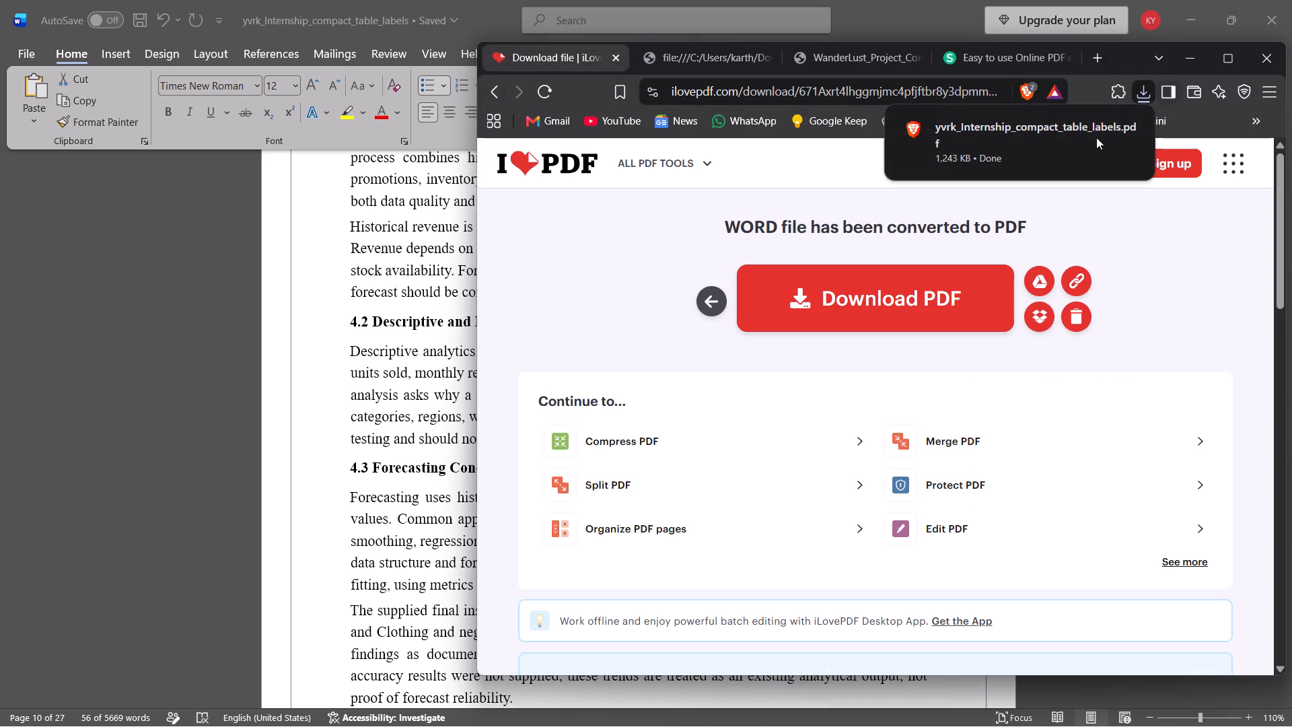
Open the downloaded report PDF and check its layout from the cover page through section 5.5 Definitions and Calculation Logic.
{"action": "left_click", "coordinate": [1096, 137]}
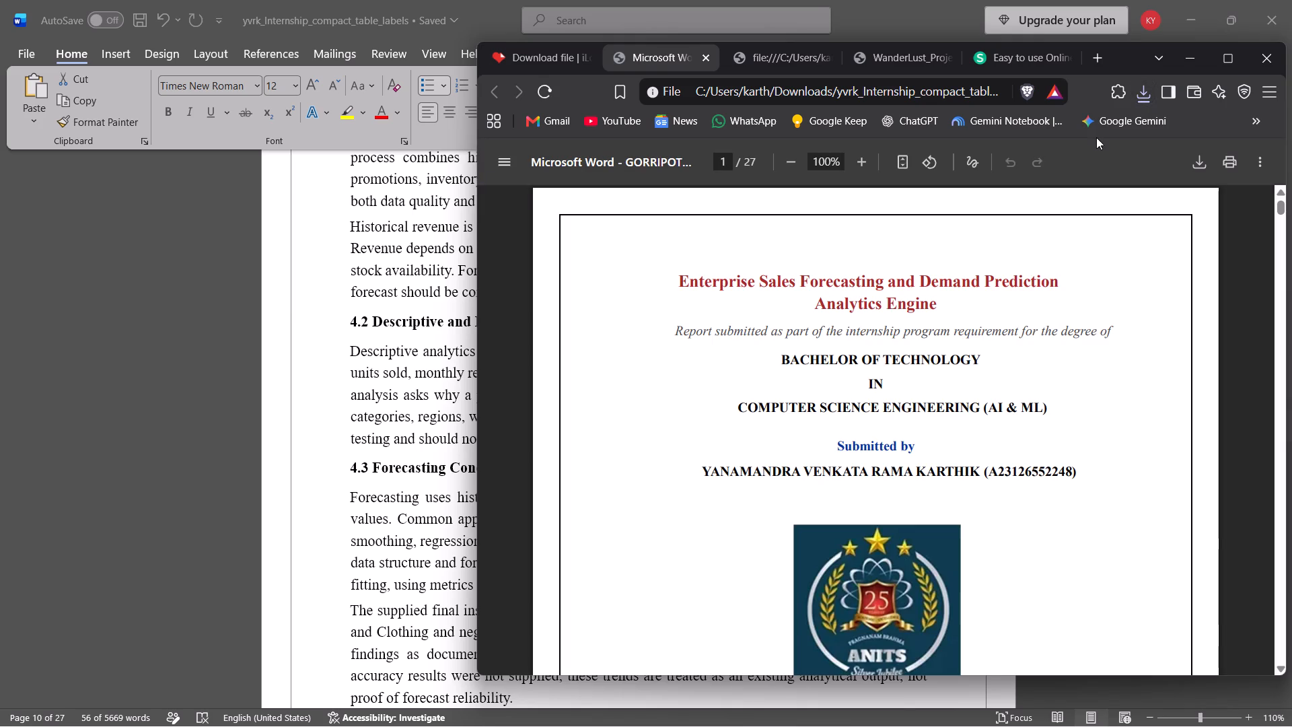
{"action": "scroll", "coordinate": [1022, 412], "scroll_direction": "down", "scroll_amount": 8}
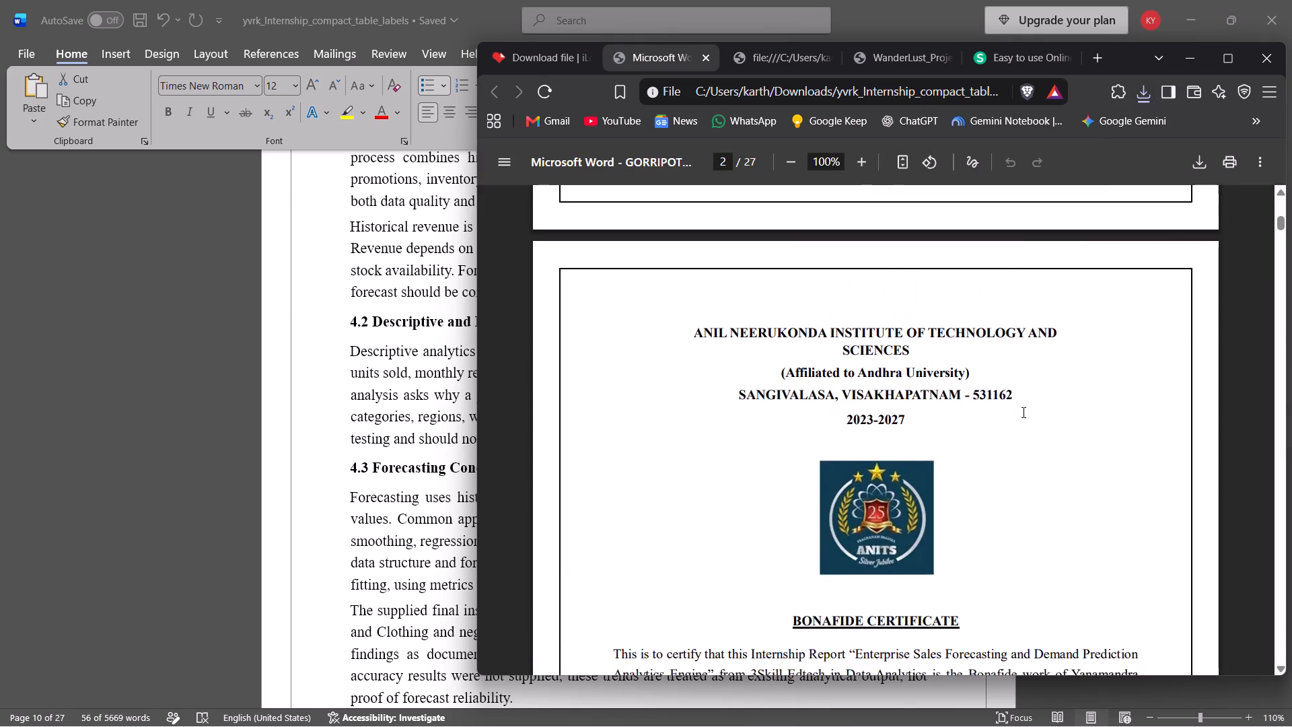
{"action": "scroll", "coordinate": [1022, 412], "scroll_direction": "down", "scroll_amount": 1}
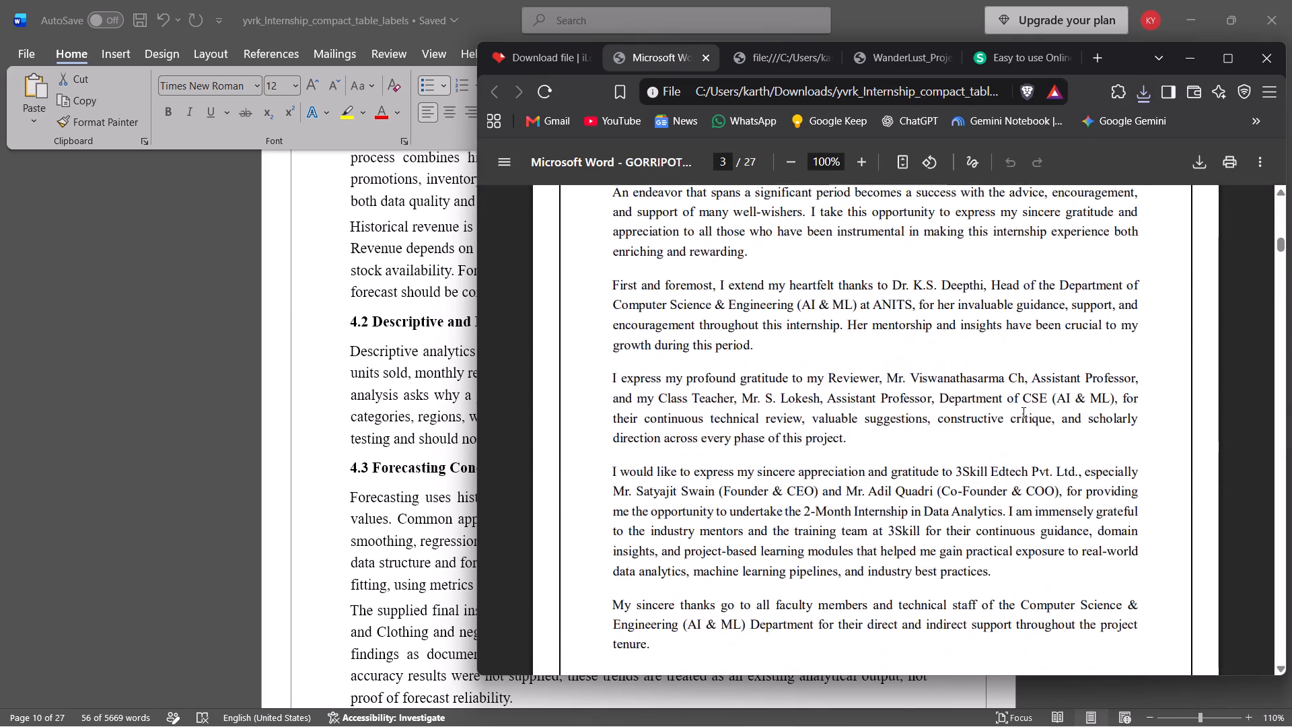
{"action": "scroll", "coordinate": [1022, 412], "scroll_direction": "down", "scroll_amount": 2}
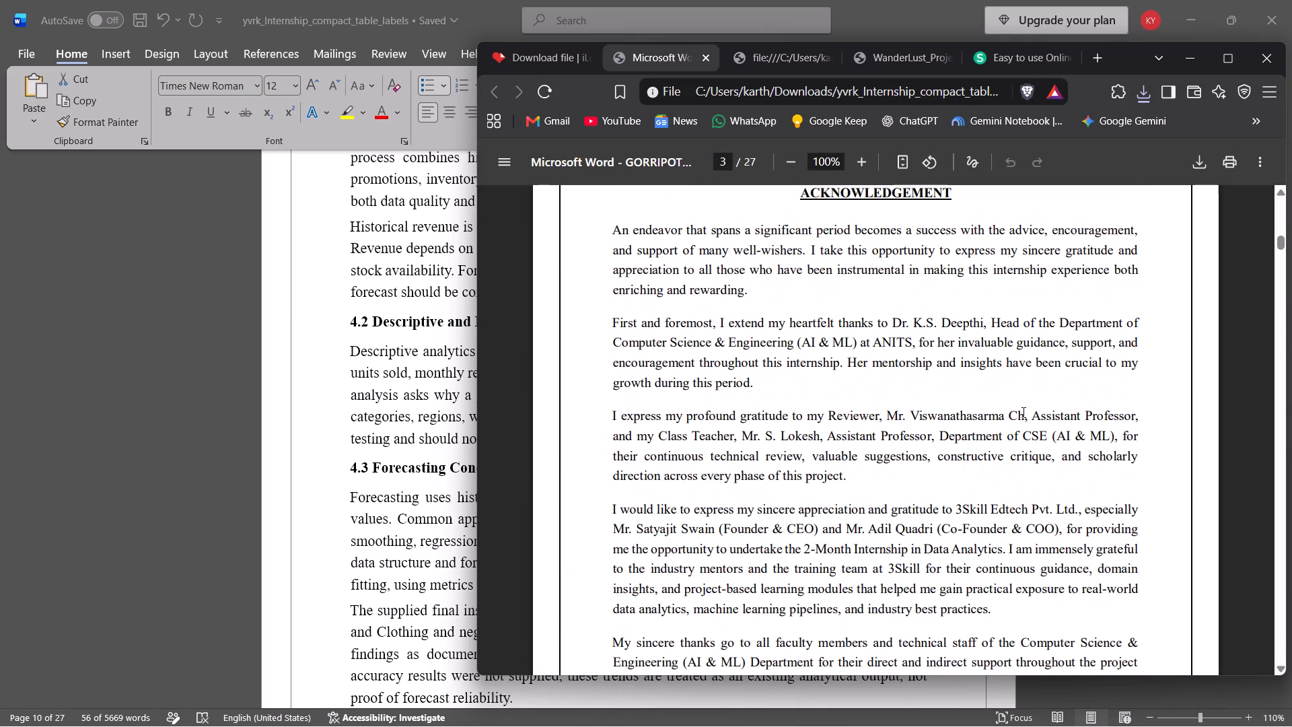
{"action": "scroll", "coordinate": [1022, 412], "scroll_direction": "down", "scroll_amount": 2}
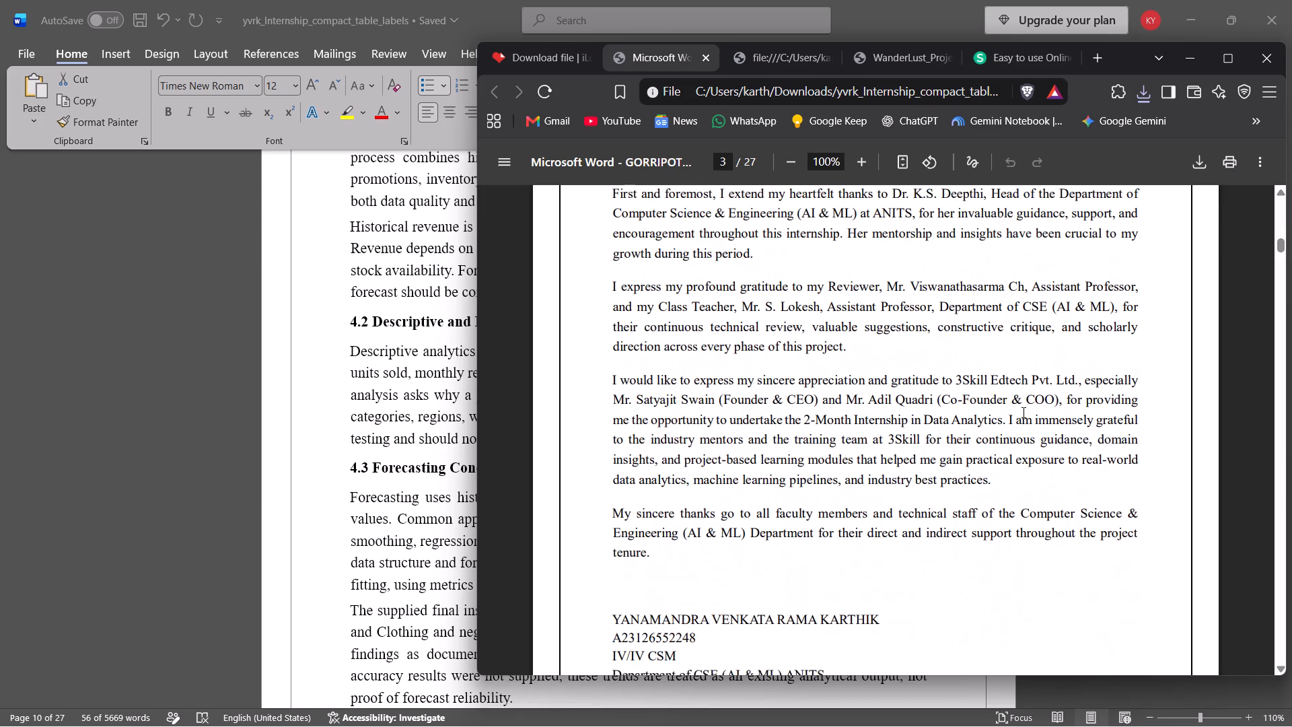
{"action": "scroll", "coordinate": [1022, 412], "scroll_direction": "down", "scroll_amount": 1}
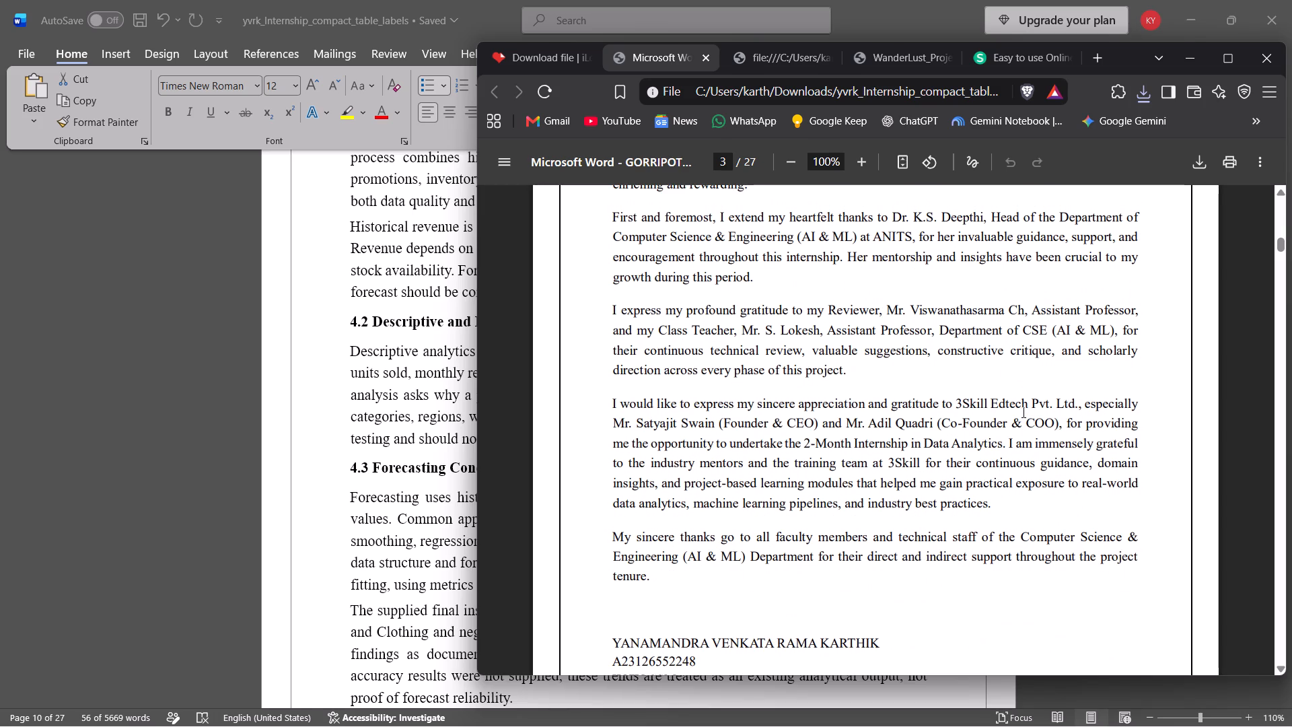
{"action": "scroll", "coordinate": [1022, 412], "scroll_direction": "down", "scroll_amount": 11}
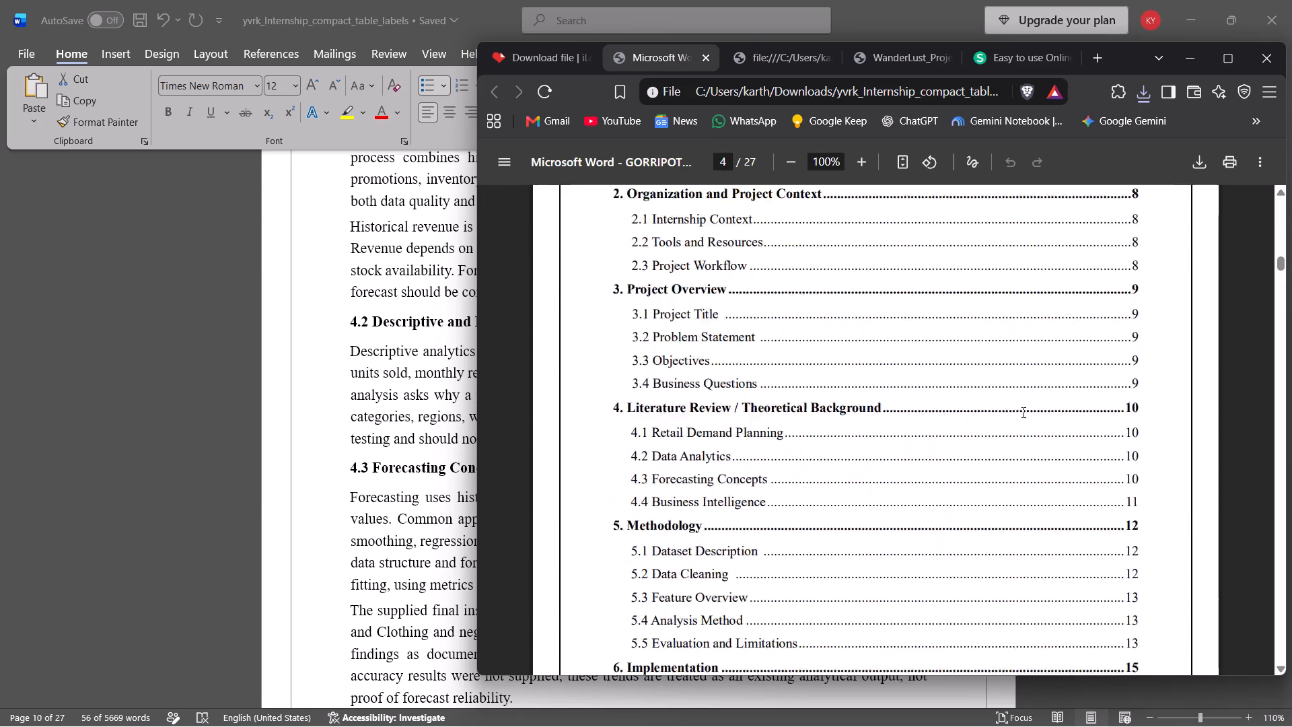
{"action": "scroll", "coordinate": [1022, 412], "scroll_direction": "down", "scroll_amount": 12}
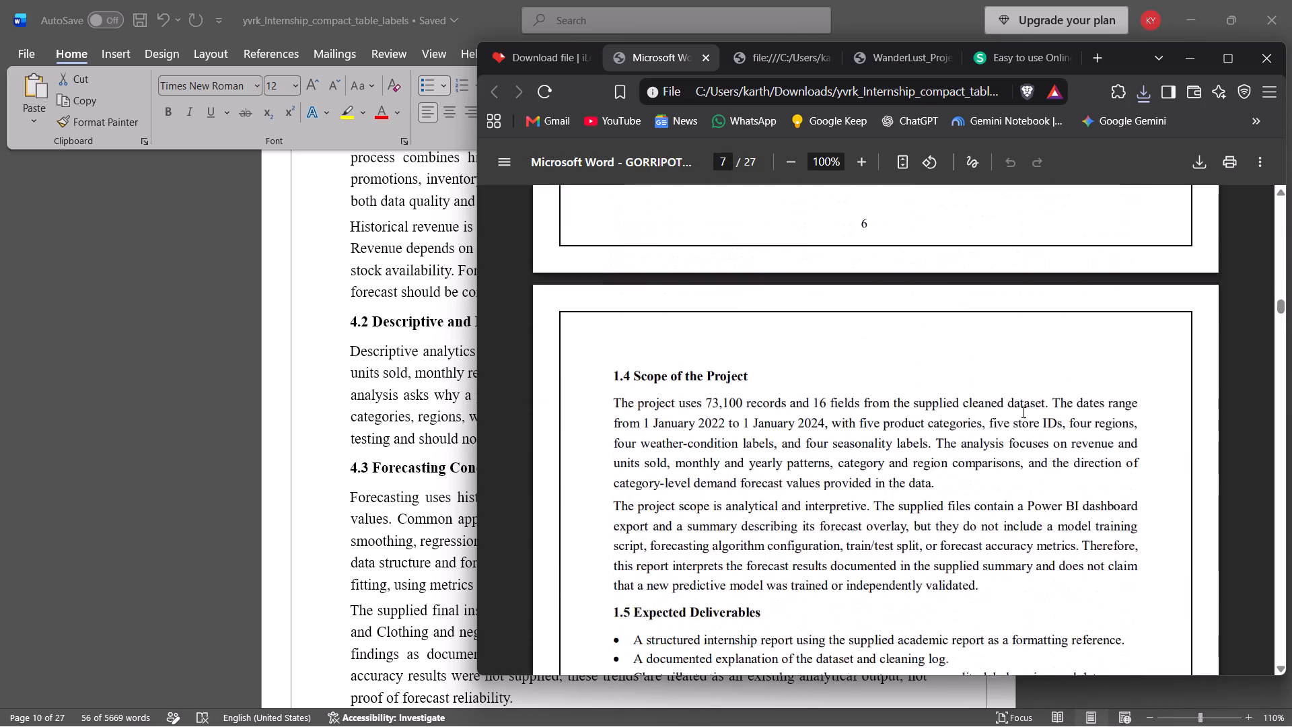
{"action": "scroll", "coordinate": [1022, 412], "scroll_direction": "down", "scroll_amount": 8}
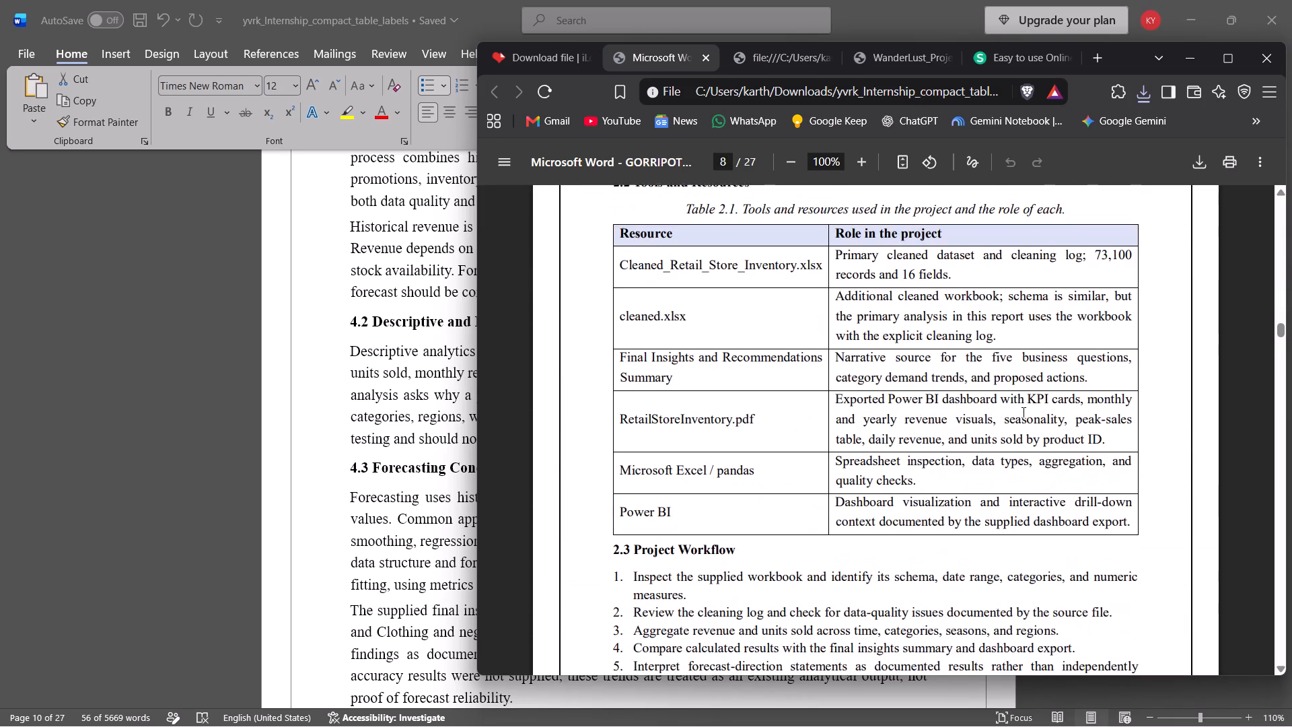
{"action": "scroll", "coordinate": [1022, 412], "scroll_direction": "down", "scroll_amount": 7}
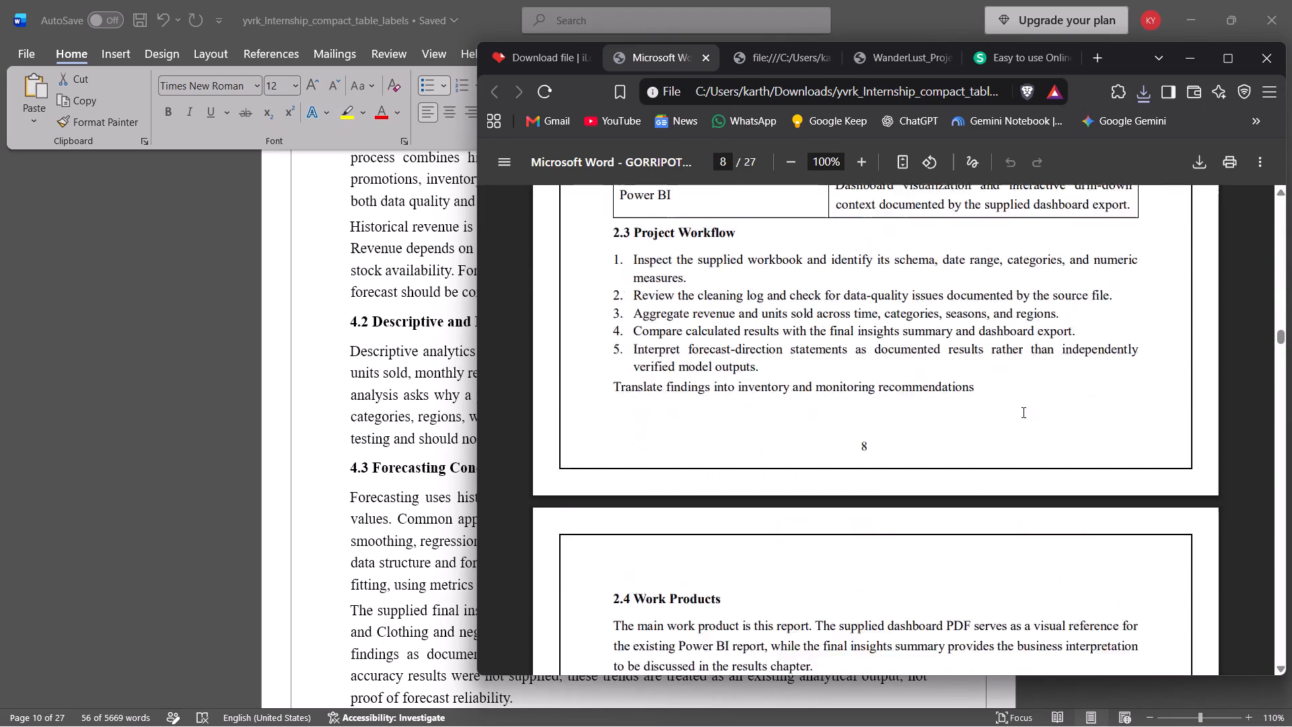
{"action": "scroll", "coordinate": [1022, 412], "scroll_direction": "down", "scroll_amount": 5}
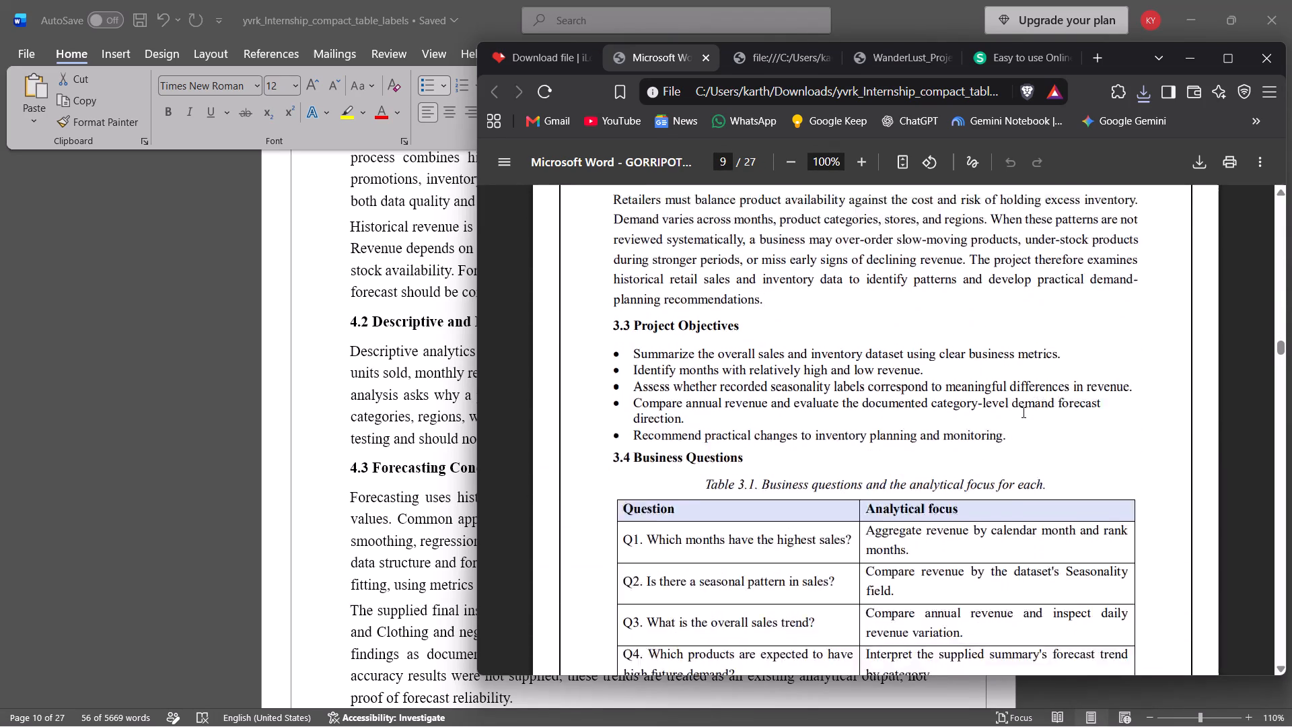
{"action": "scroll", "coordinate": [1022, 412], "scroll_direction": "down", "scroll_amount": 7}
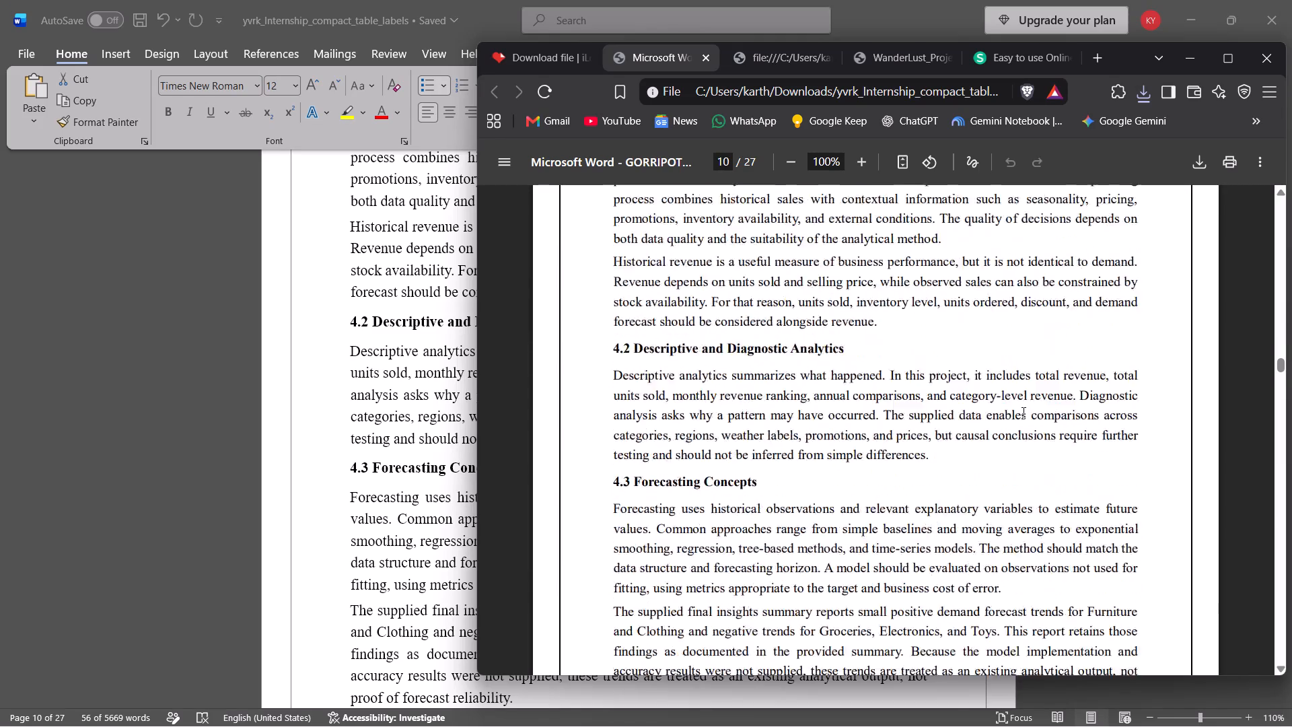
{"action": "scroll", "coordinate": [1022, 412], "scroll_direction": "down", "scroll_amount": 7}
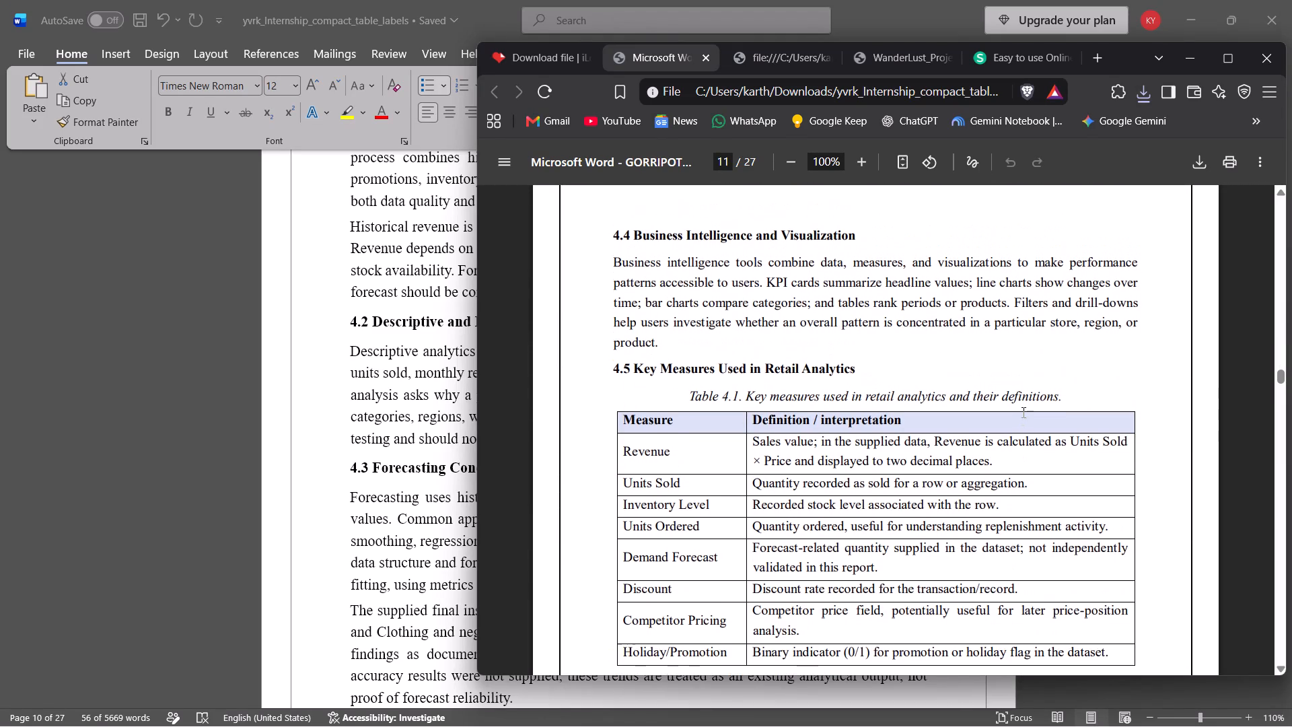
{"action": "scroll", "coordinate": [1022, 412], "scroll_direction": "down", "scroll_amount": 5}
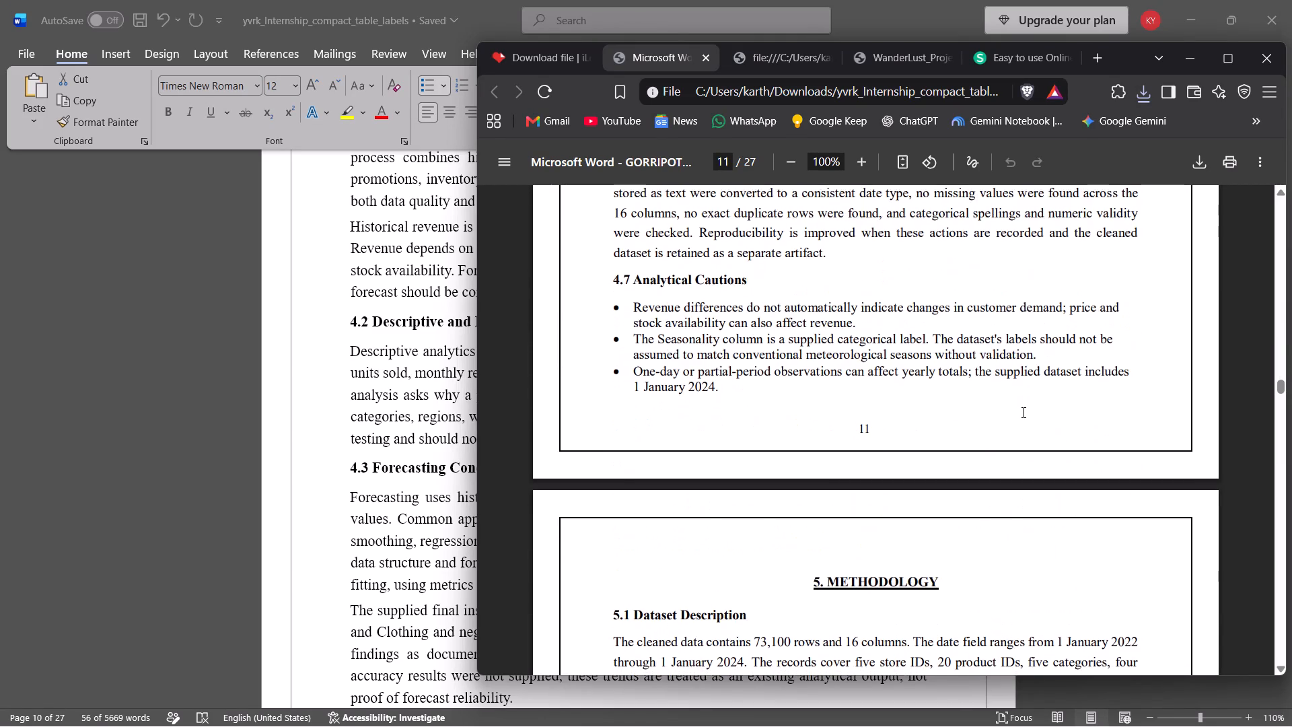
{"action": "scroll", "coordinate": [1022, 412], "scroll_direction": "down", "scroll_amount": 7}
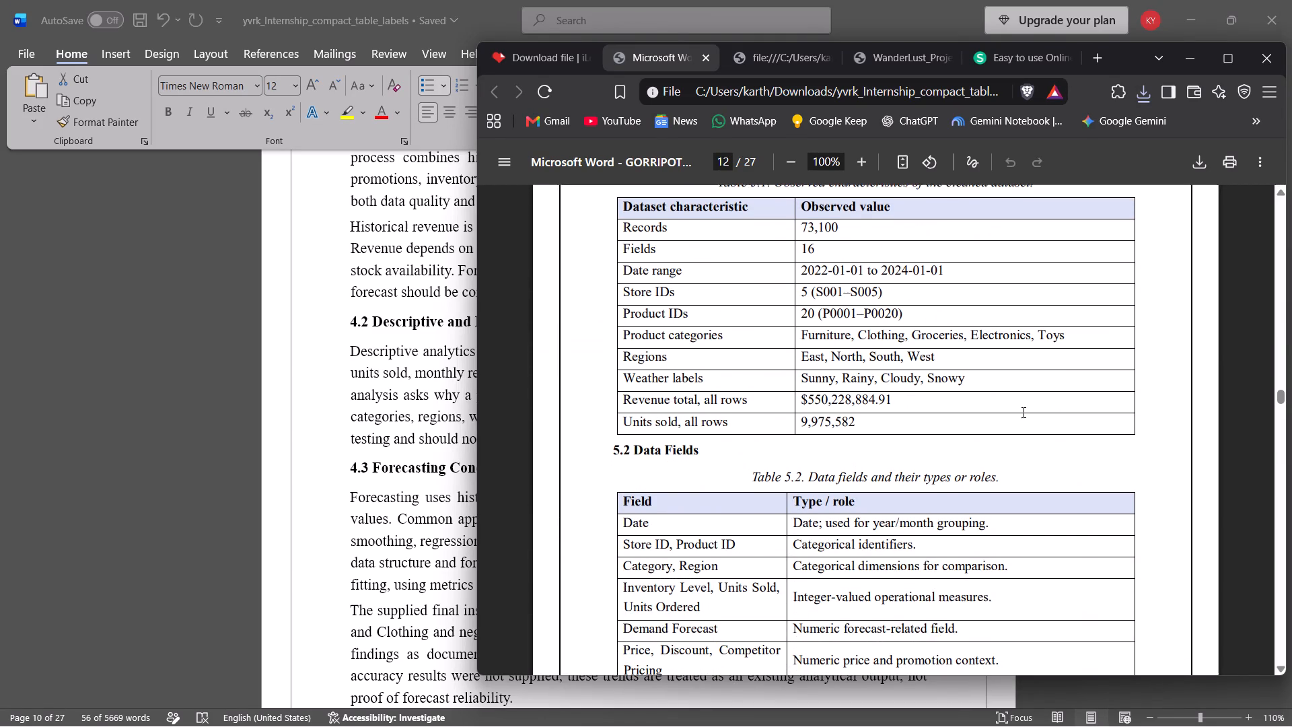
{"action": "scroll", "coordinate": [1022, 412], "scroll_direction": "down", "scroll_amount": 7}
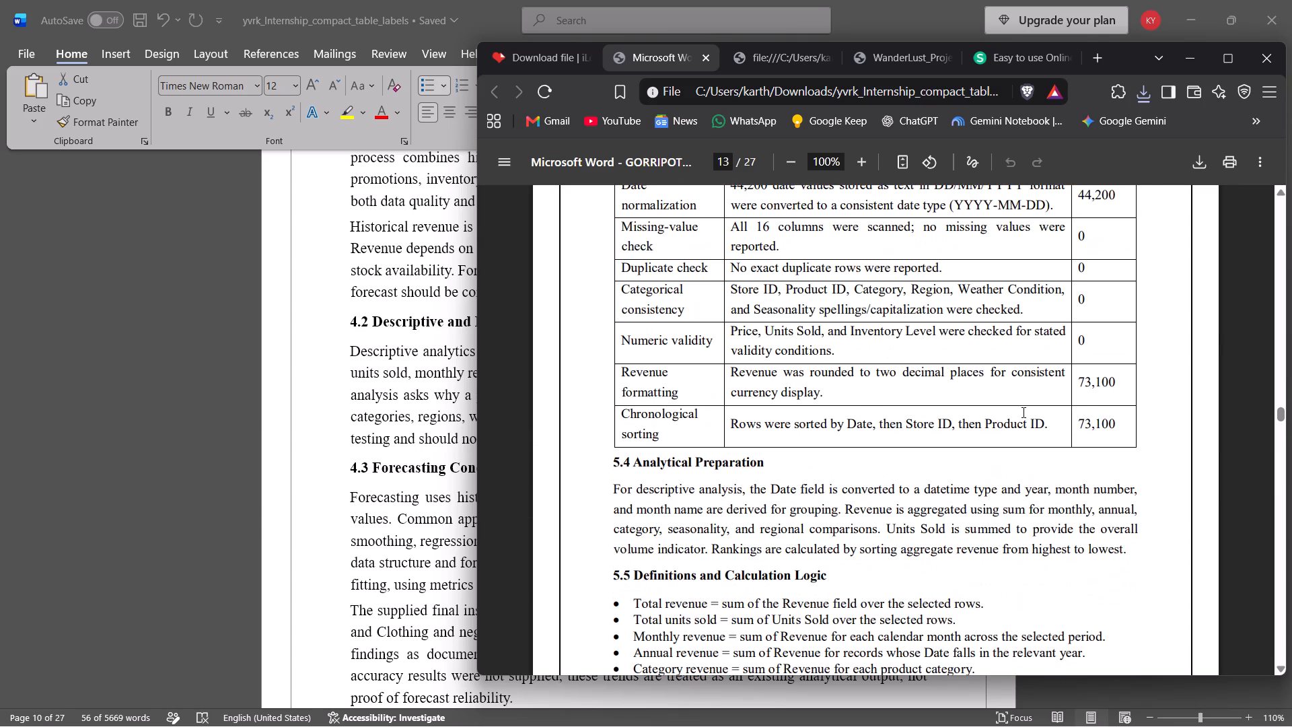
{"action": "scroll", "coordinate": [1022, 412], "scroll_direction": "down", "scroll_amount": 5}
Search the web for "kpi" in a separate tab, look at the definition, and return to the report PDF.
{"action": "left_click", "coordinate": [1090, 55]}
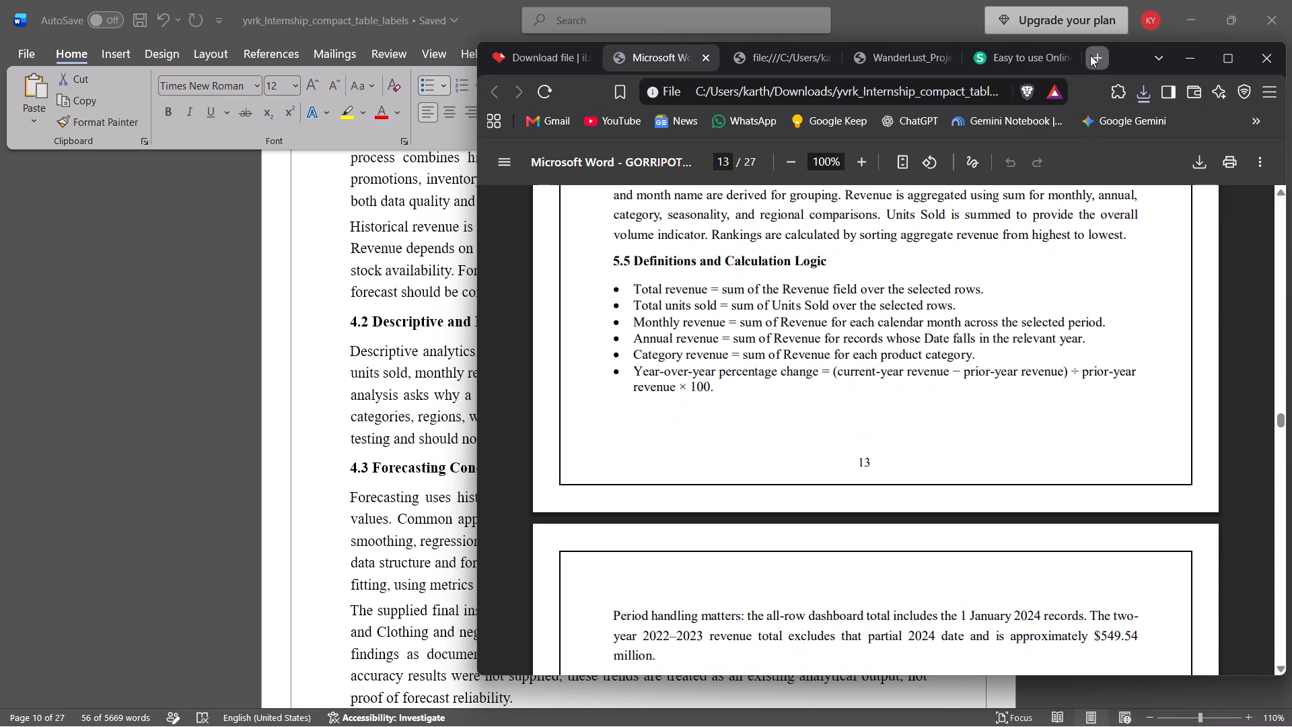
{"action": "type", "text": "kpi"}
{"action": "key", "text": "Return"}
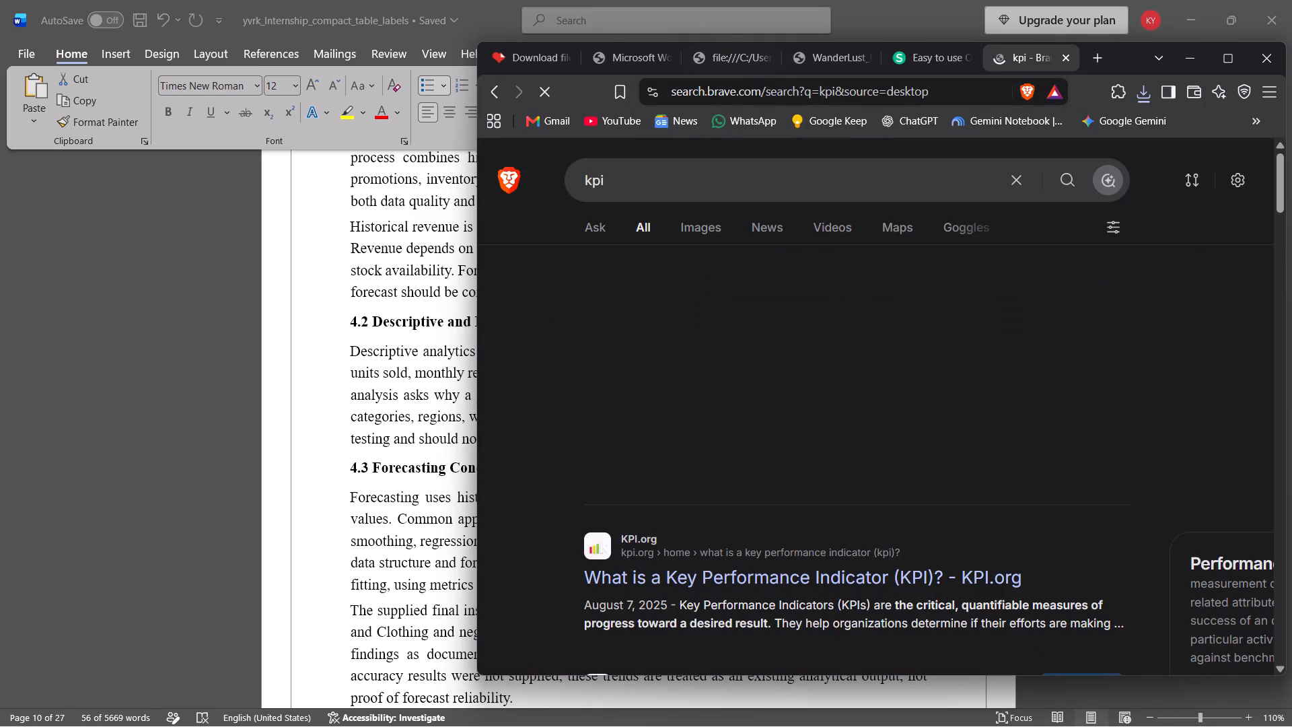
{"action": "left_click", "coordinate": [1066, 52]}
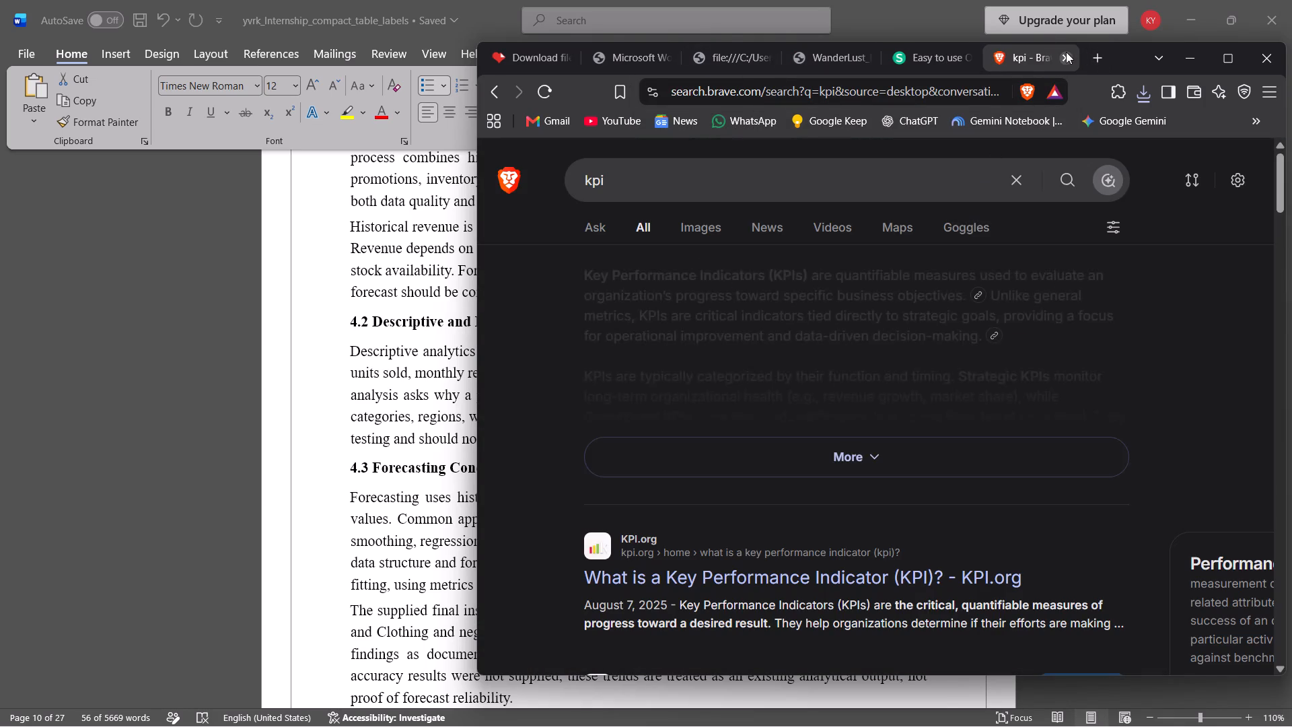
Check the report PDF from section 5.5 through section 6.8 Ethical and Practical Considerations on page 17.
{"action": "scroll", "coordinate": [910, 419], "scroll_direction": "down", "scroll_amount": 1}
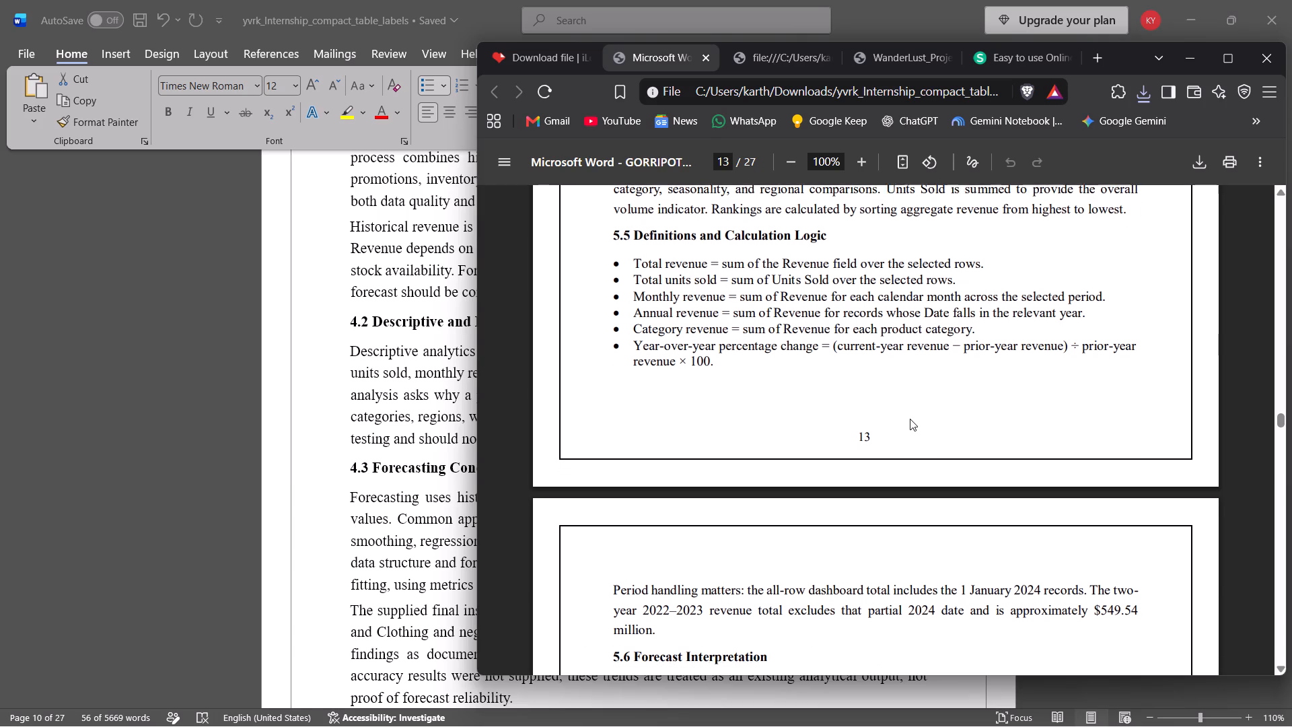
{"action": "scroll", "coordinate": [910, 419], "scroll_direction": "down", "scroll_amount": 2}
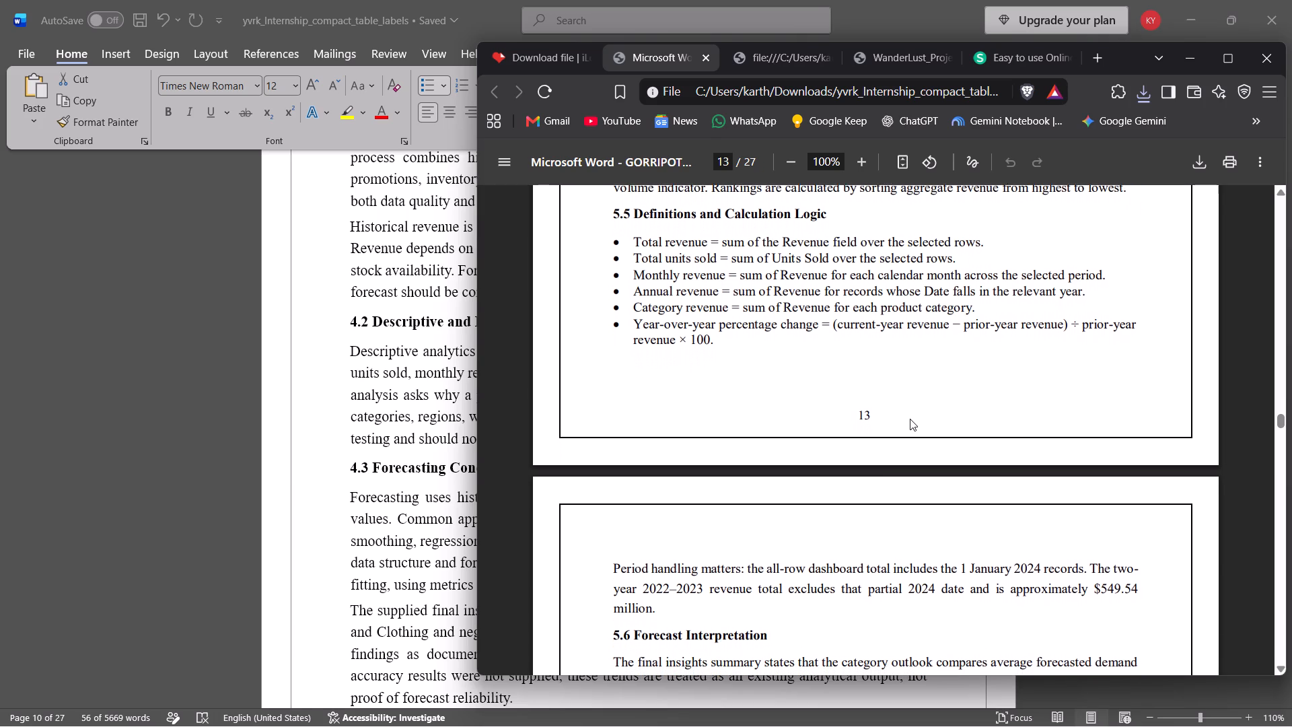
{"action": "scroll", "coordinate": [910, 419], "scroll_direction": "down", "scroll_amount": 3}
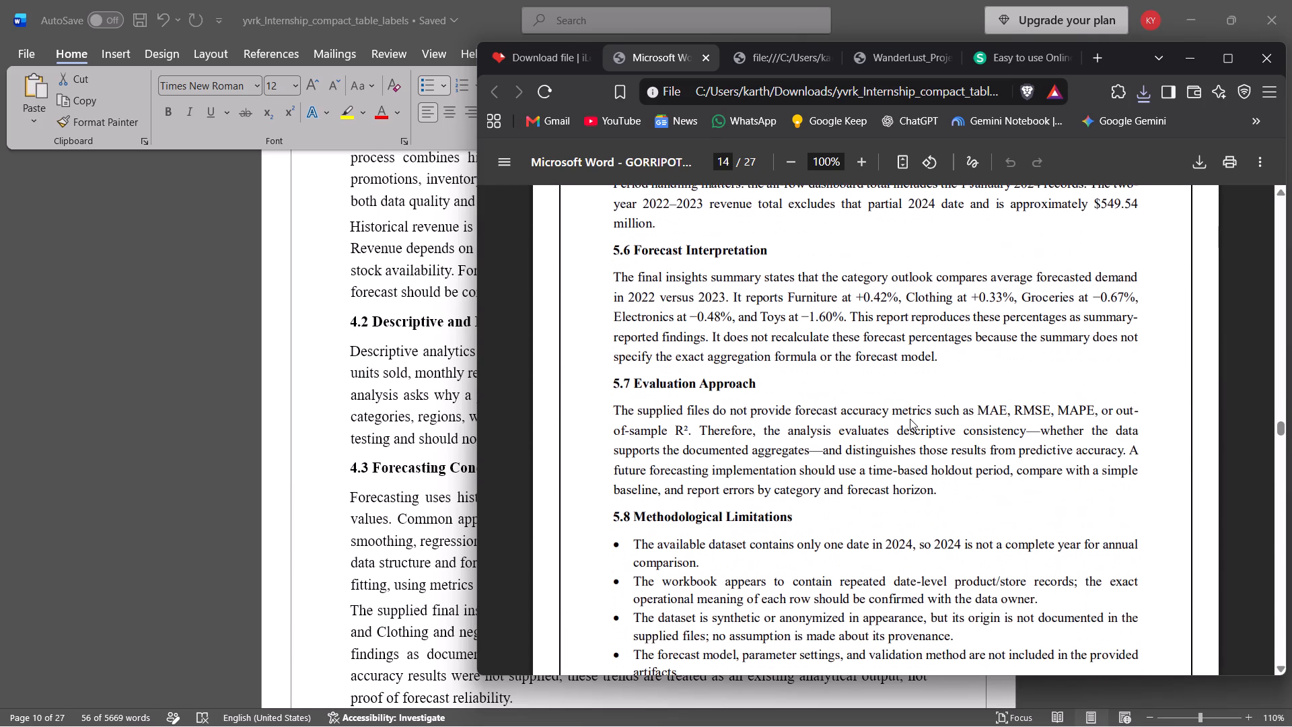
{"action": "scroll", "coordinate": [910, 419], "scroll_direction": "down", "scroll_amount": 11}
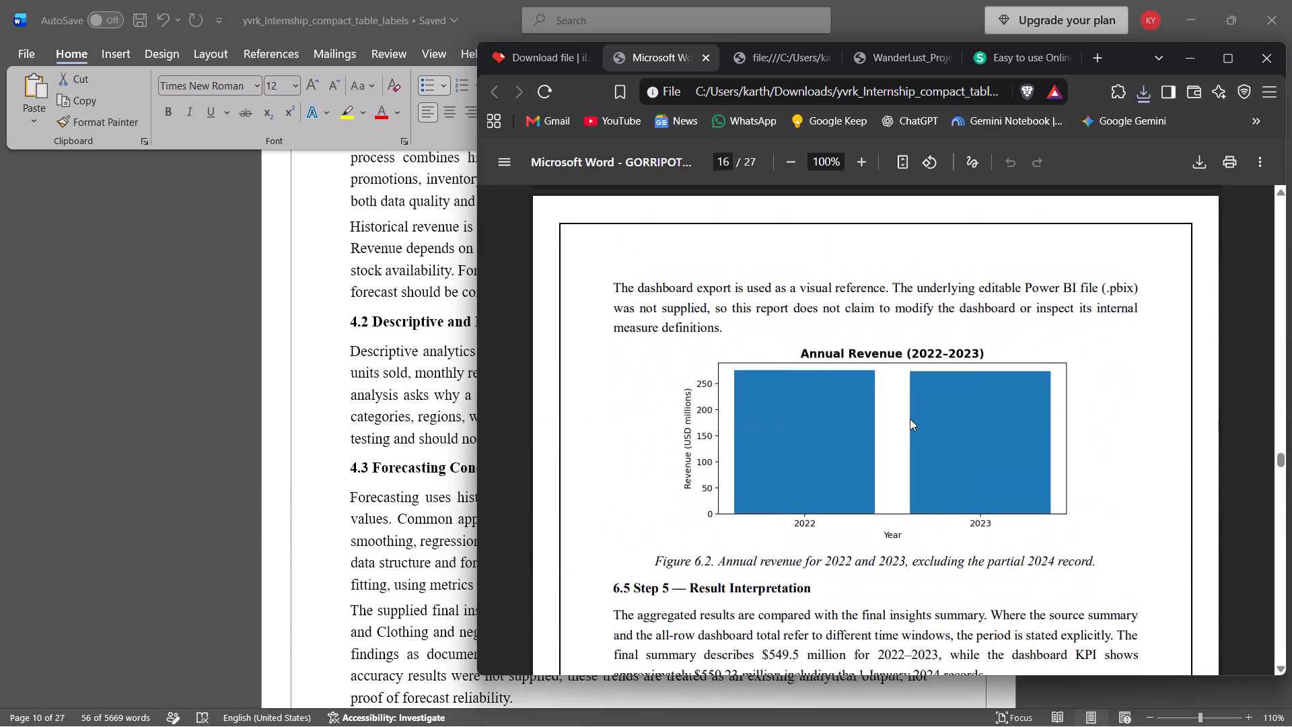
{"action": "scroll", "coordinate": [910, 419], "scroll_direction": "down", "scroll_amount": 5}
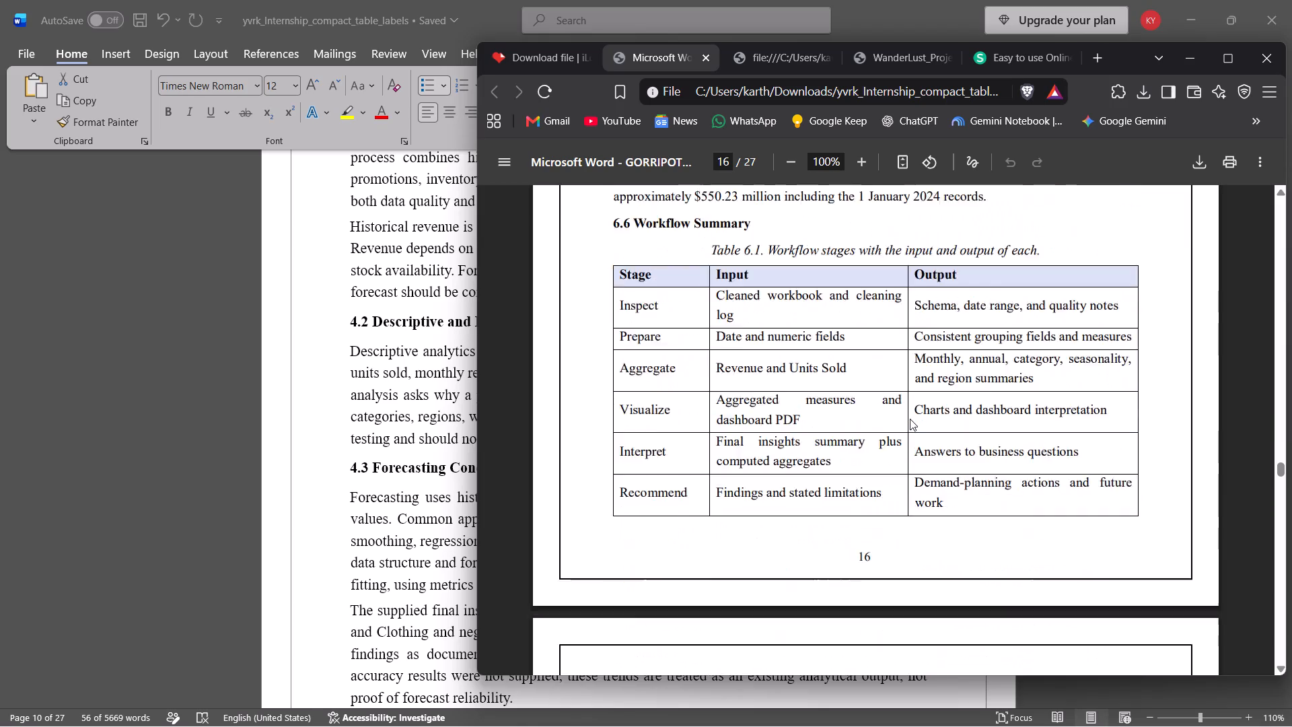
{"action": "scroll", "coordinate": [910, 419], "scroll_direction": "down", "scroll_amount": 1}
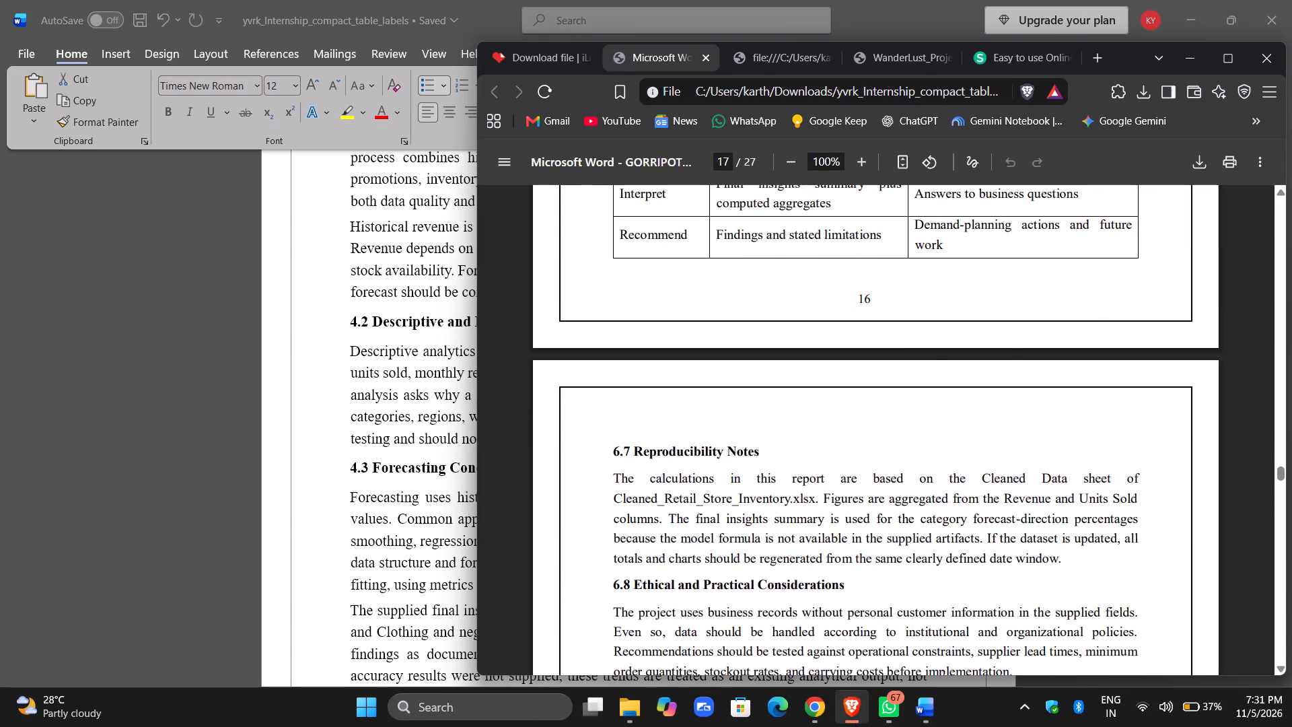
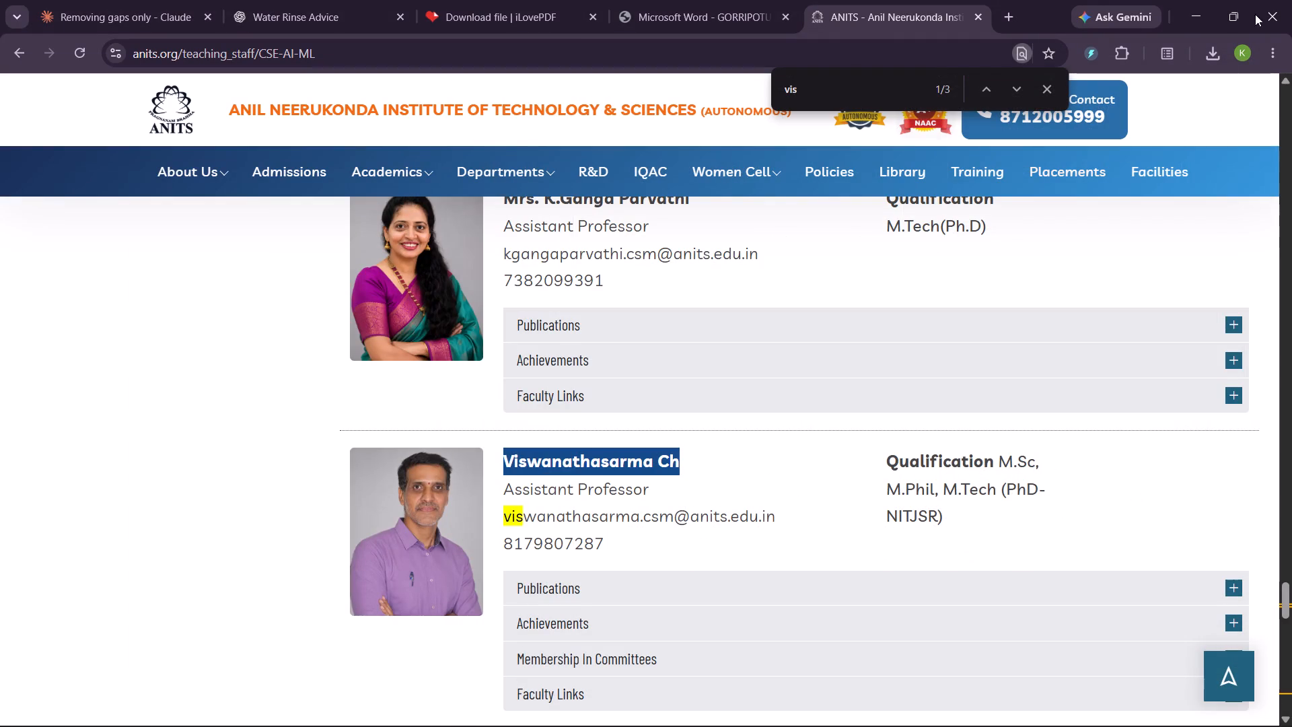
Close the browser window with all its open tabs.
{"action": "left_click", "coordinate": [1261, 7]}
Open the Shut Down Windows dialog from the desktop.
{"action": "right_click", "coordinate": [904, 407]}
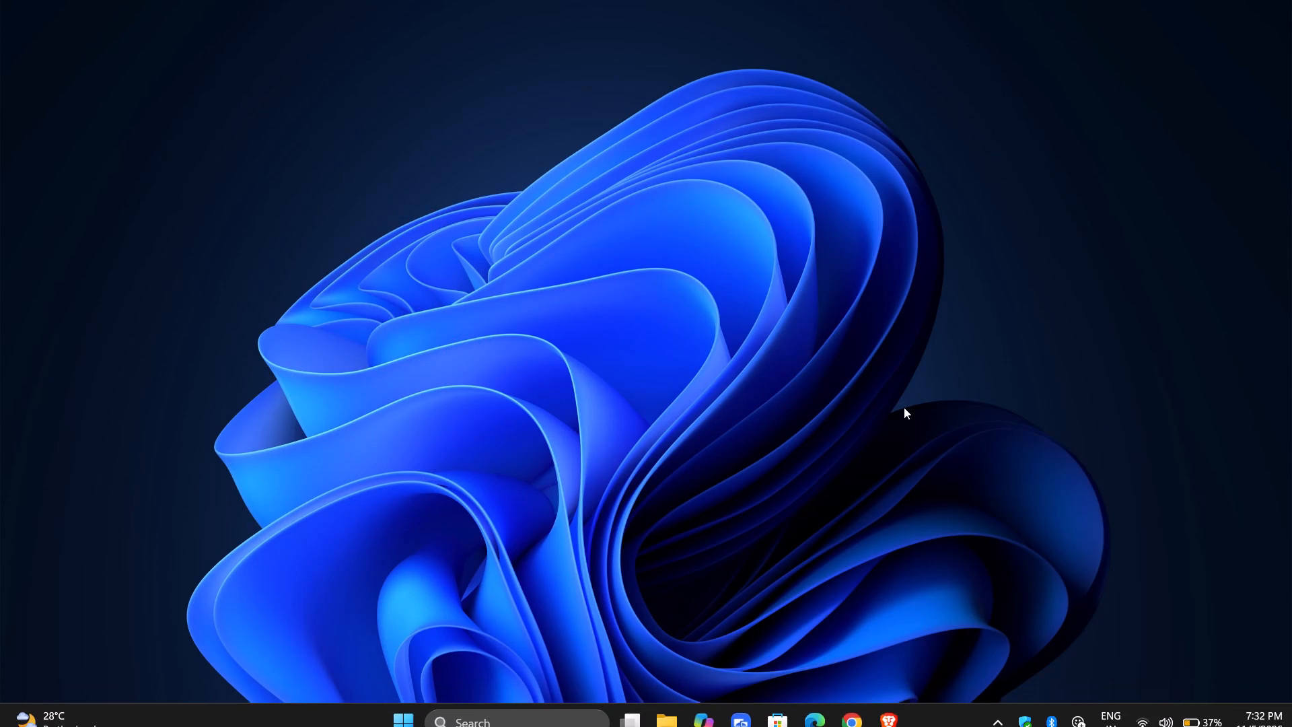
{"action": "left_click", "coordinate": [974, 197]}
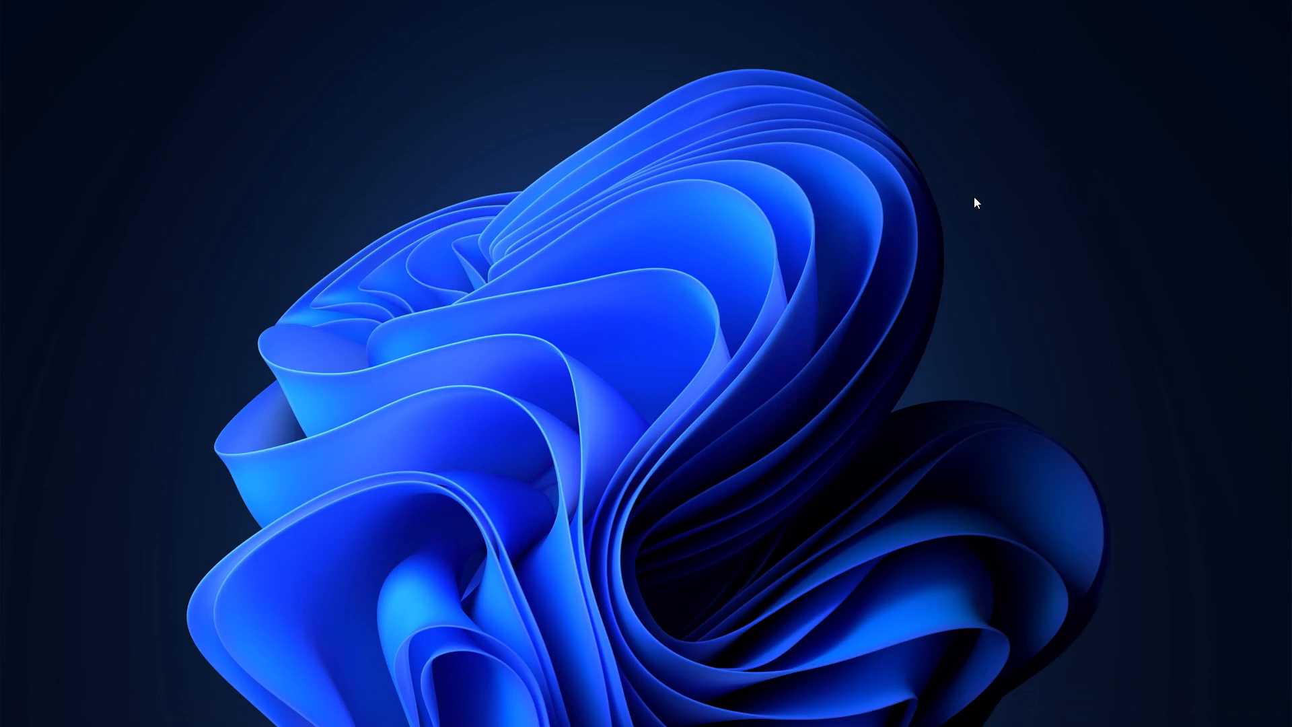
{"action": "key", "text": "alt+F4"}
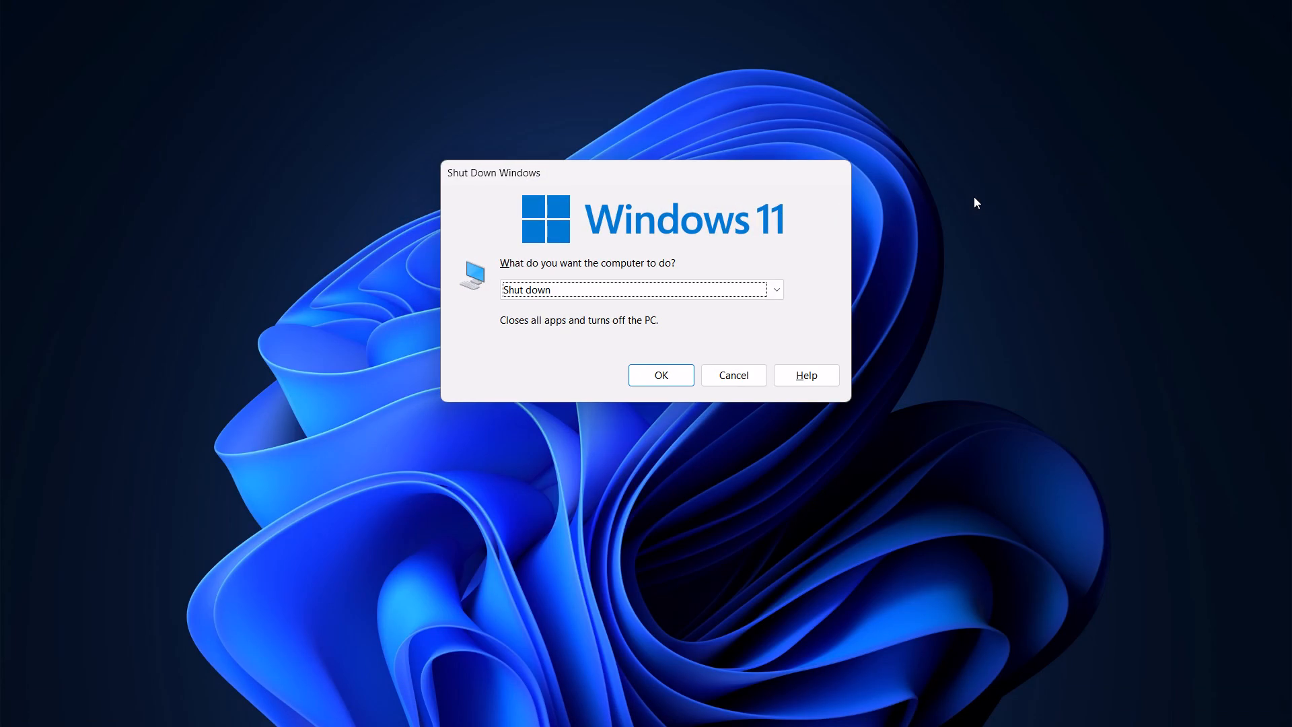